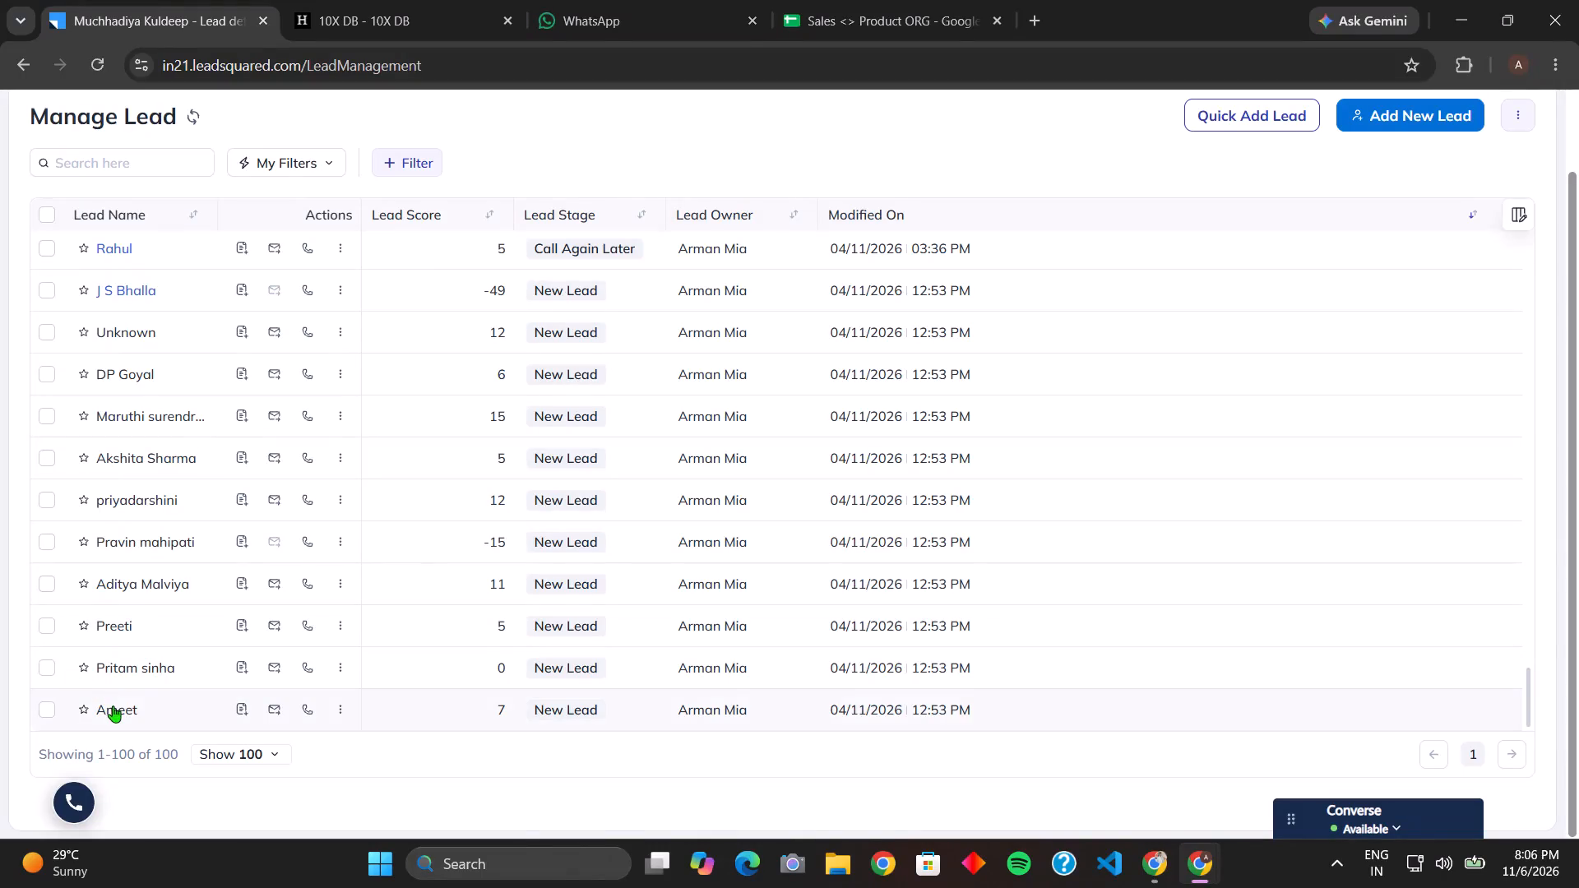
Open the lead record of the last New Lead in the Manage Leads list, the one with lead score 7.
left_click(113, 705)
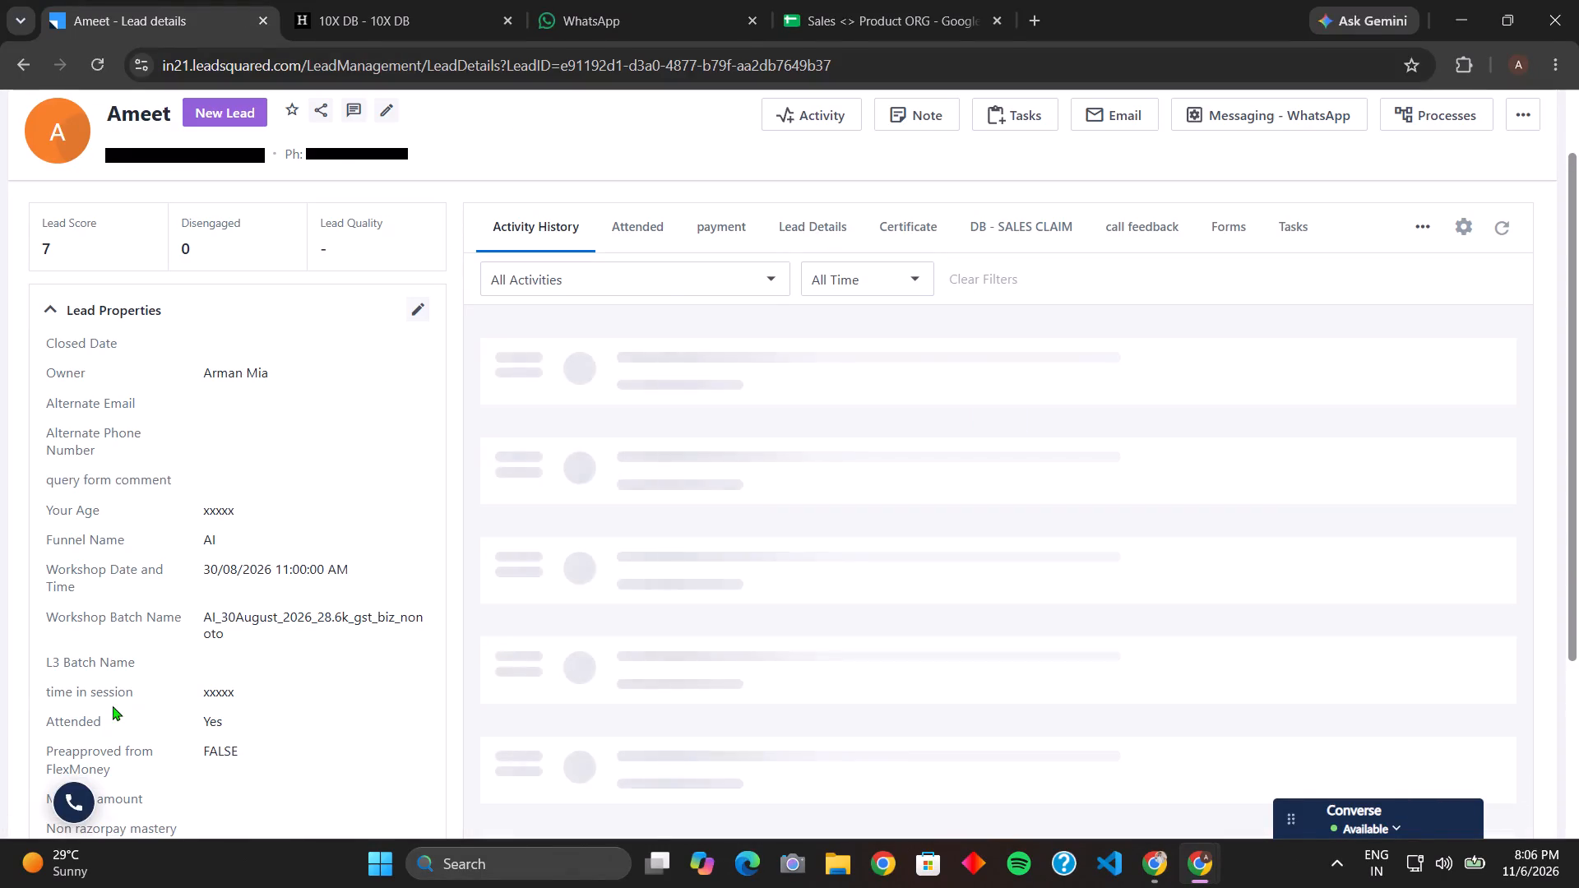
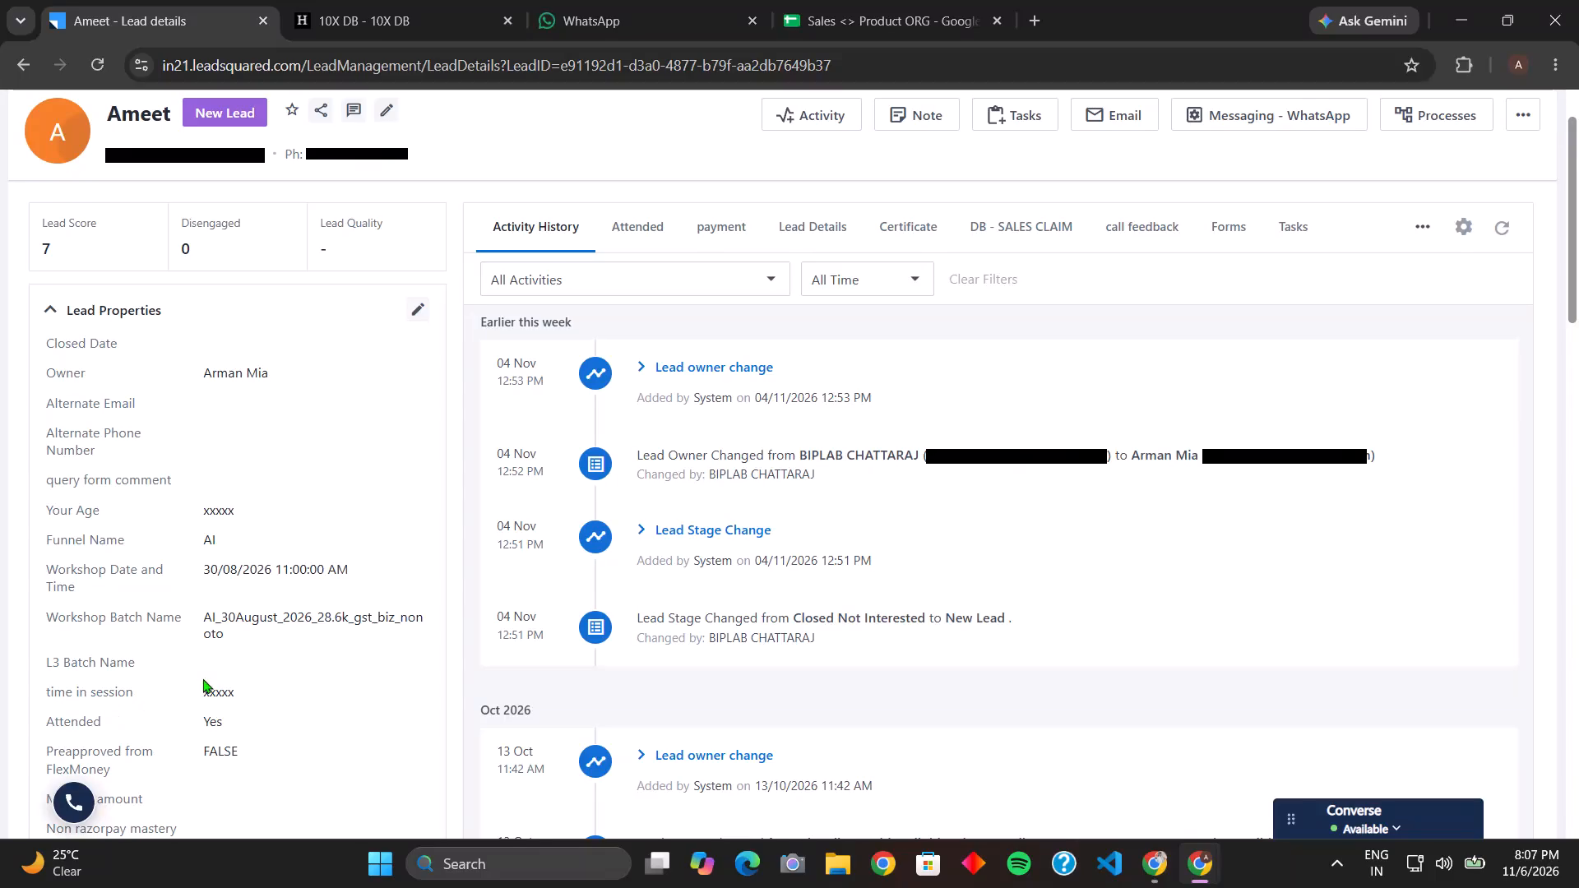
Examine the opened lead's properties and activity history, including past calls, stage changes and owner changes.
scroll(203, 678, "down", 3)
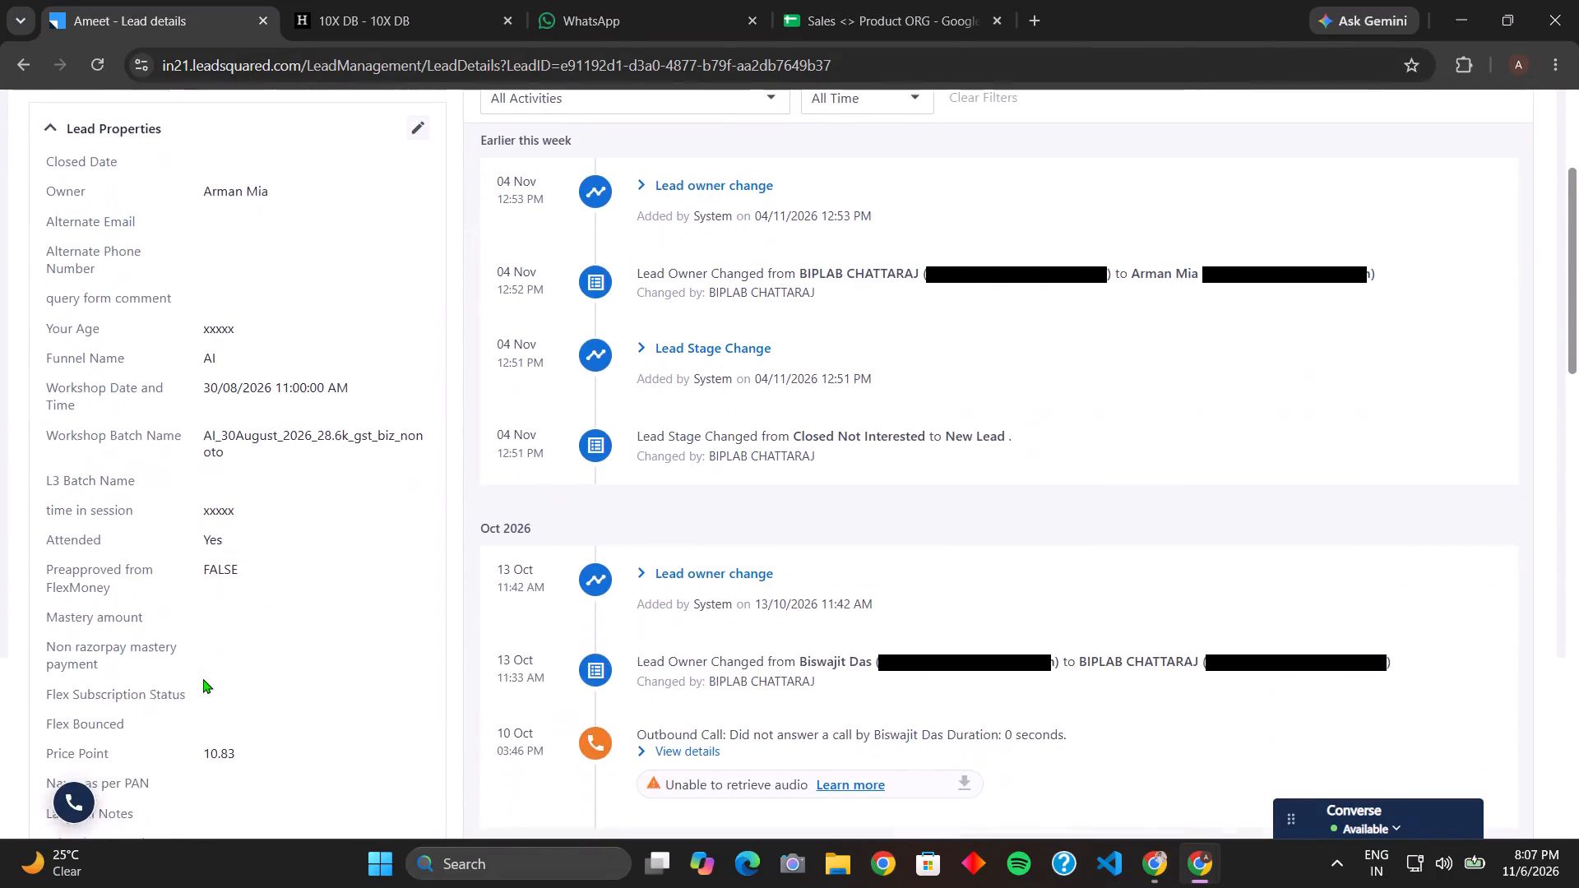
scroll(203, 678, "down", 3)
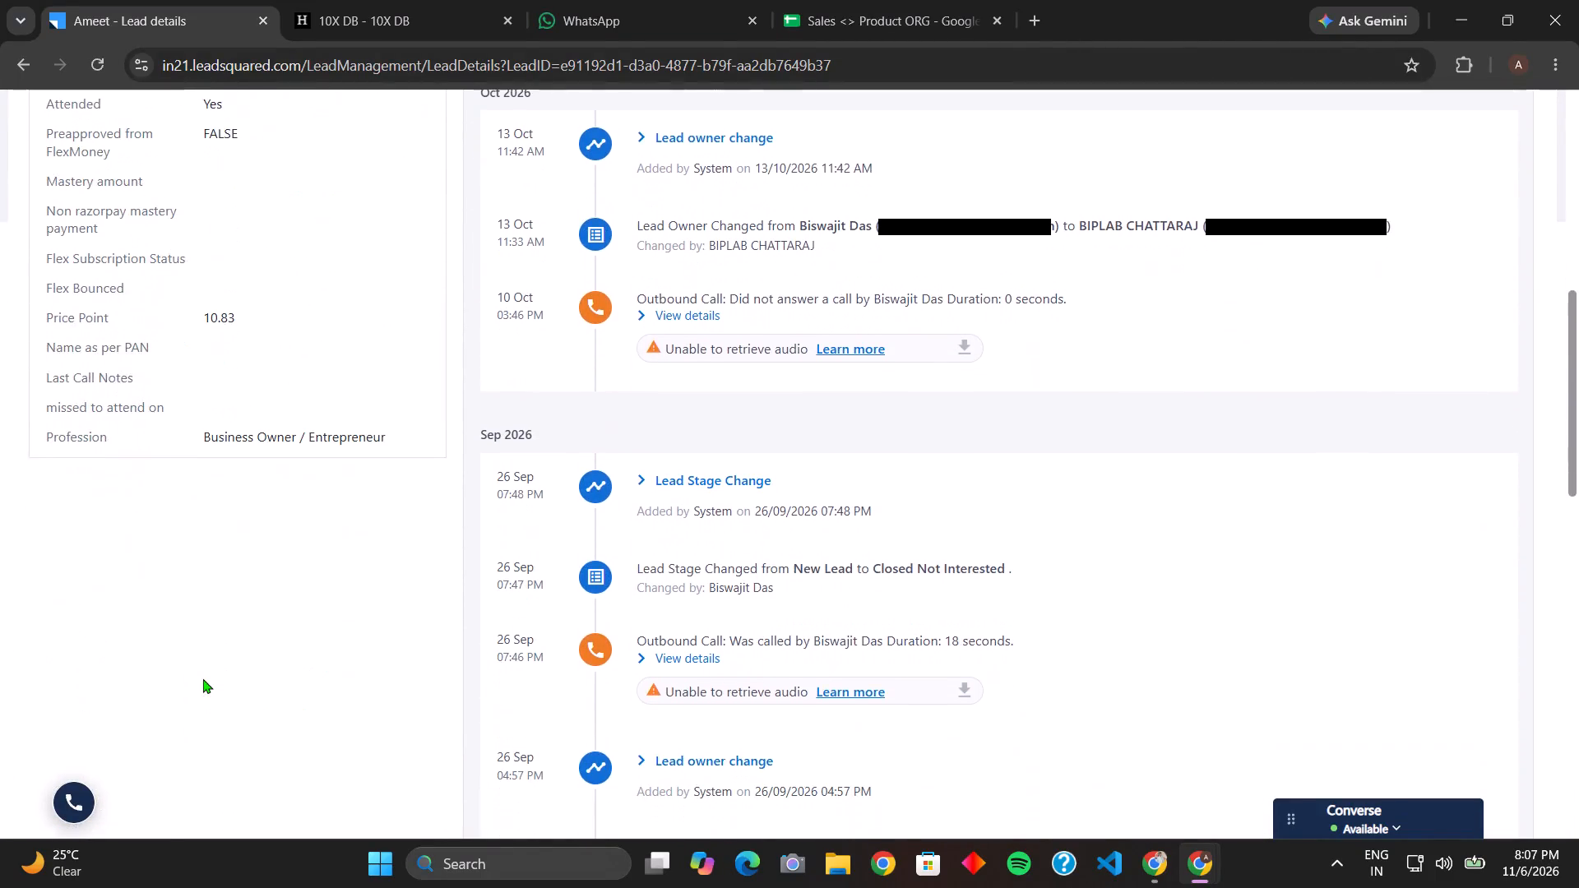
scroll(233, 469, "up", 4)
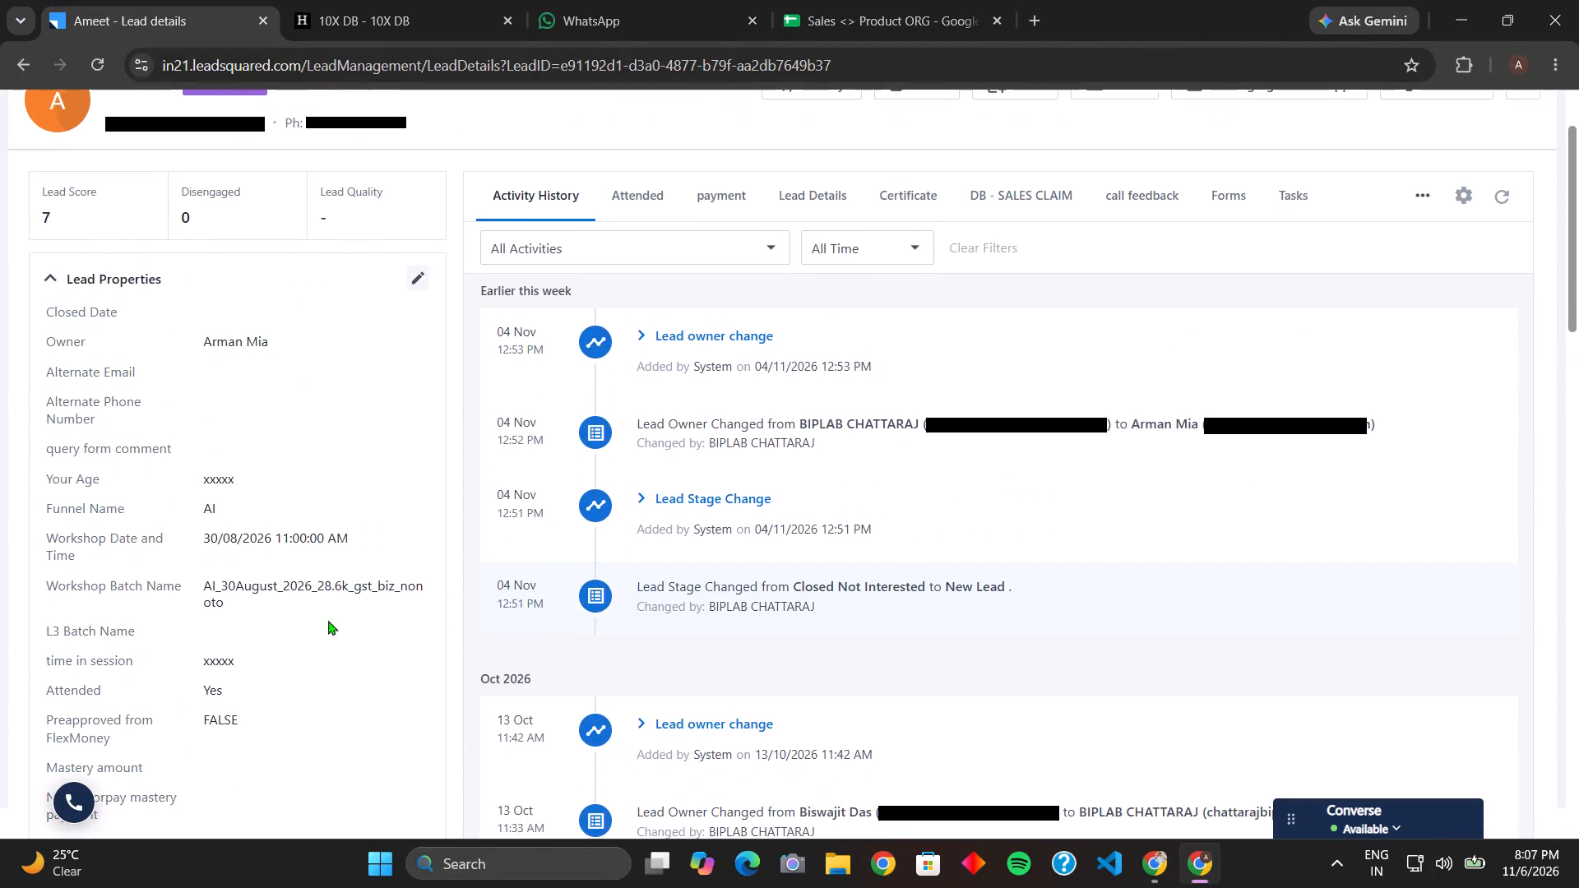
scroll(622, 502, "down", 7)
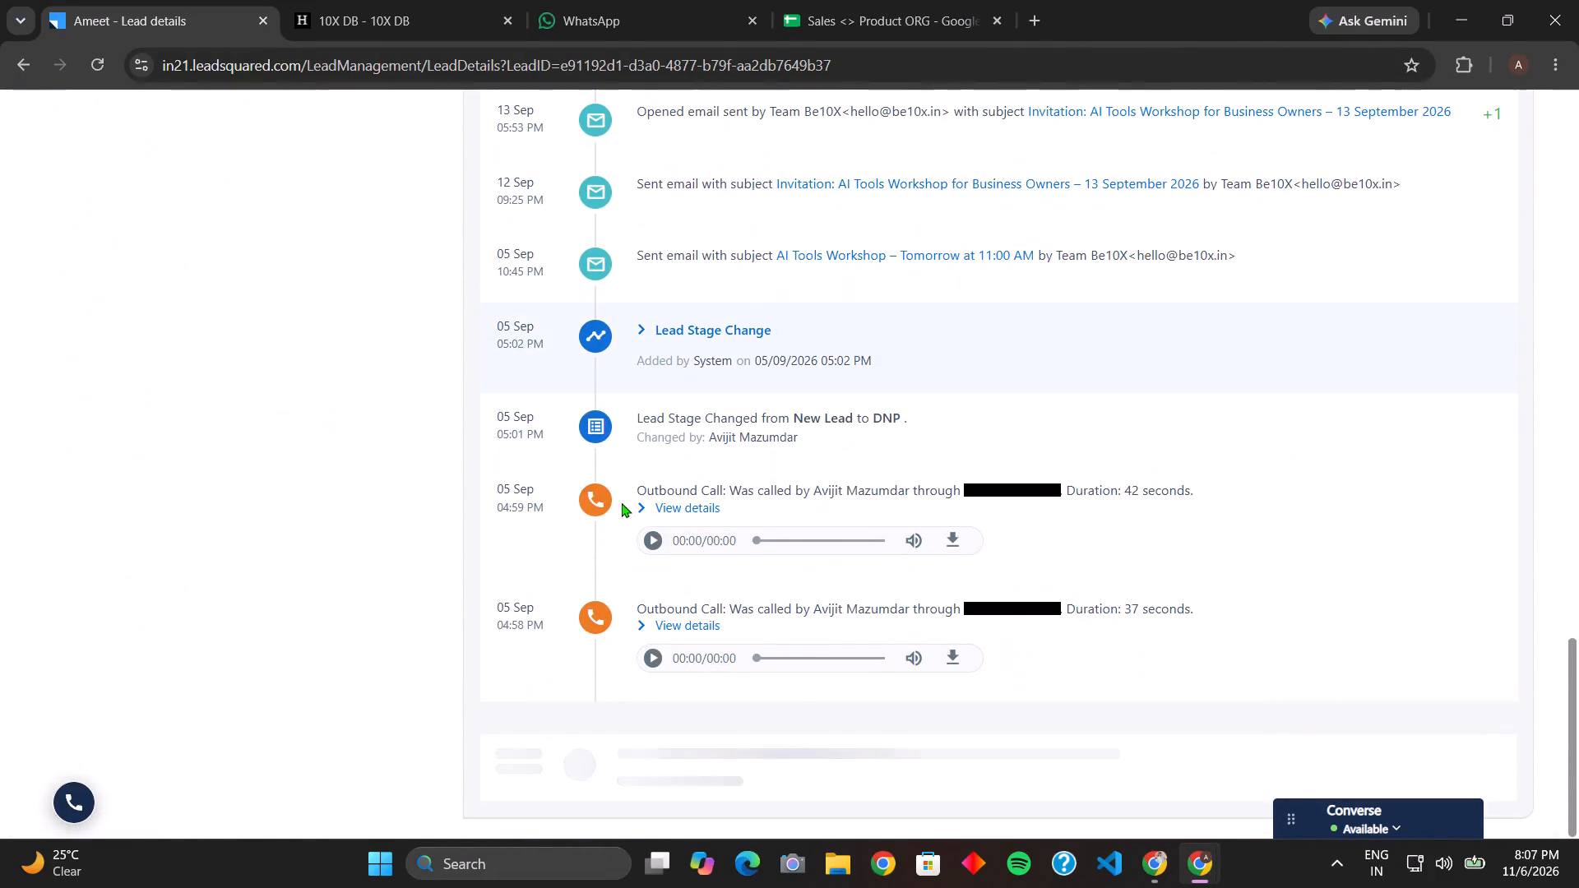
scroll(563, 408, "up", 4)
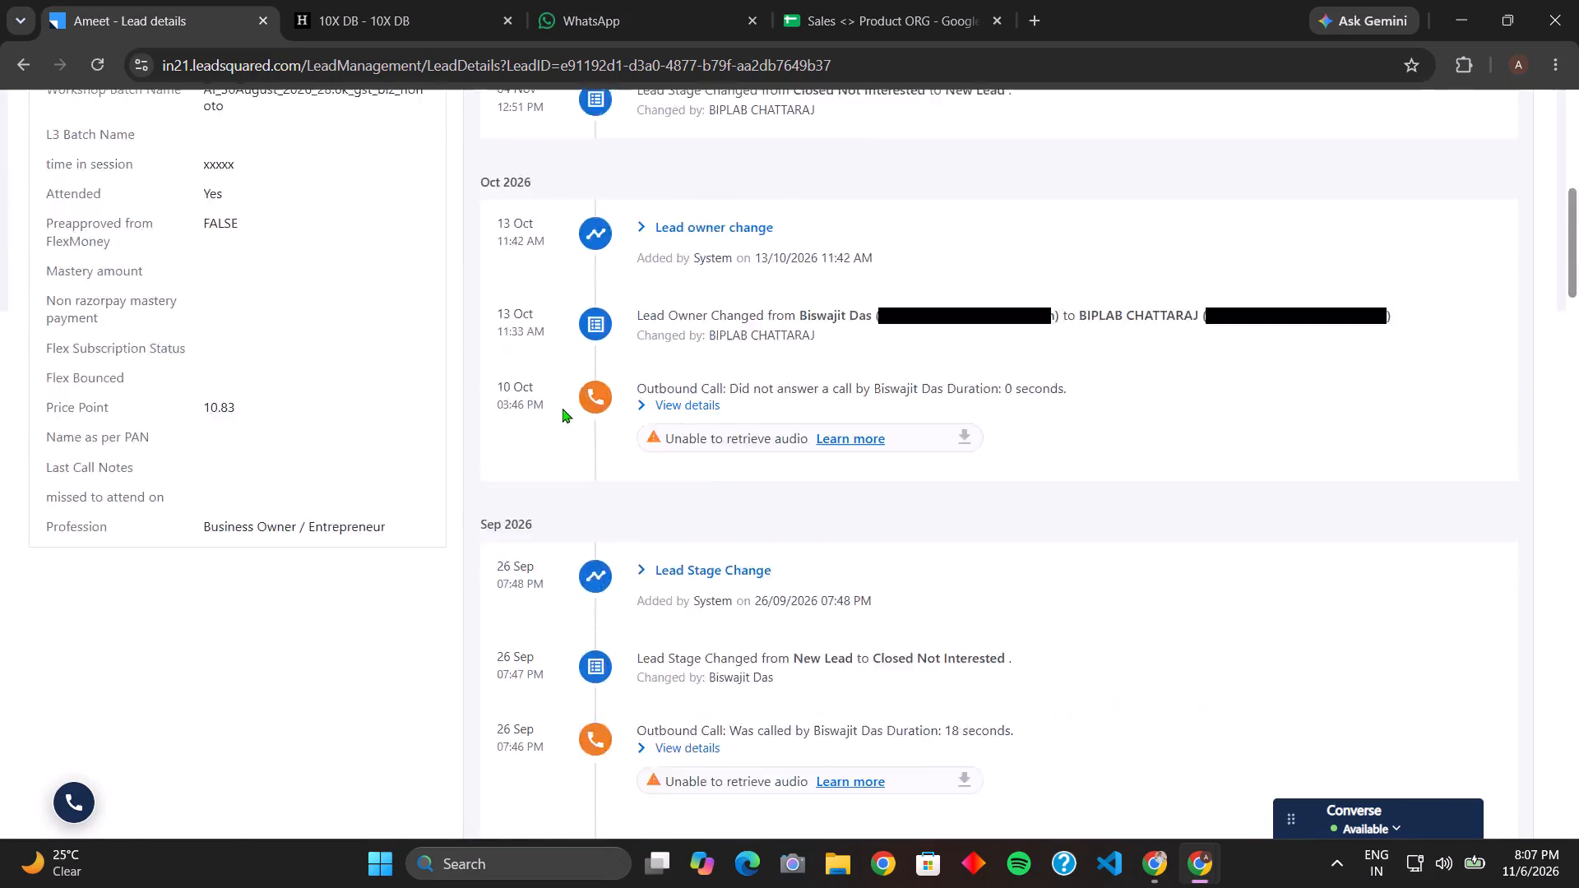
scroll(563, 408, "up", 4)
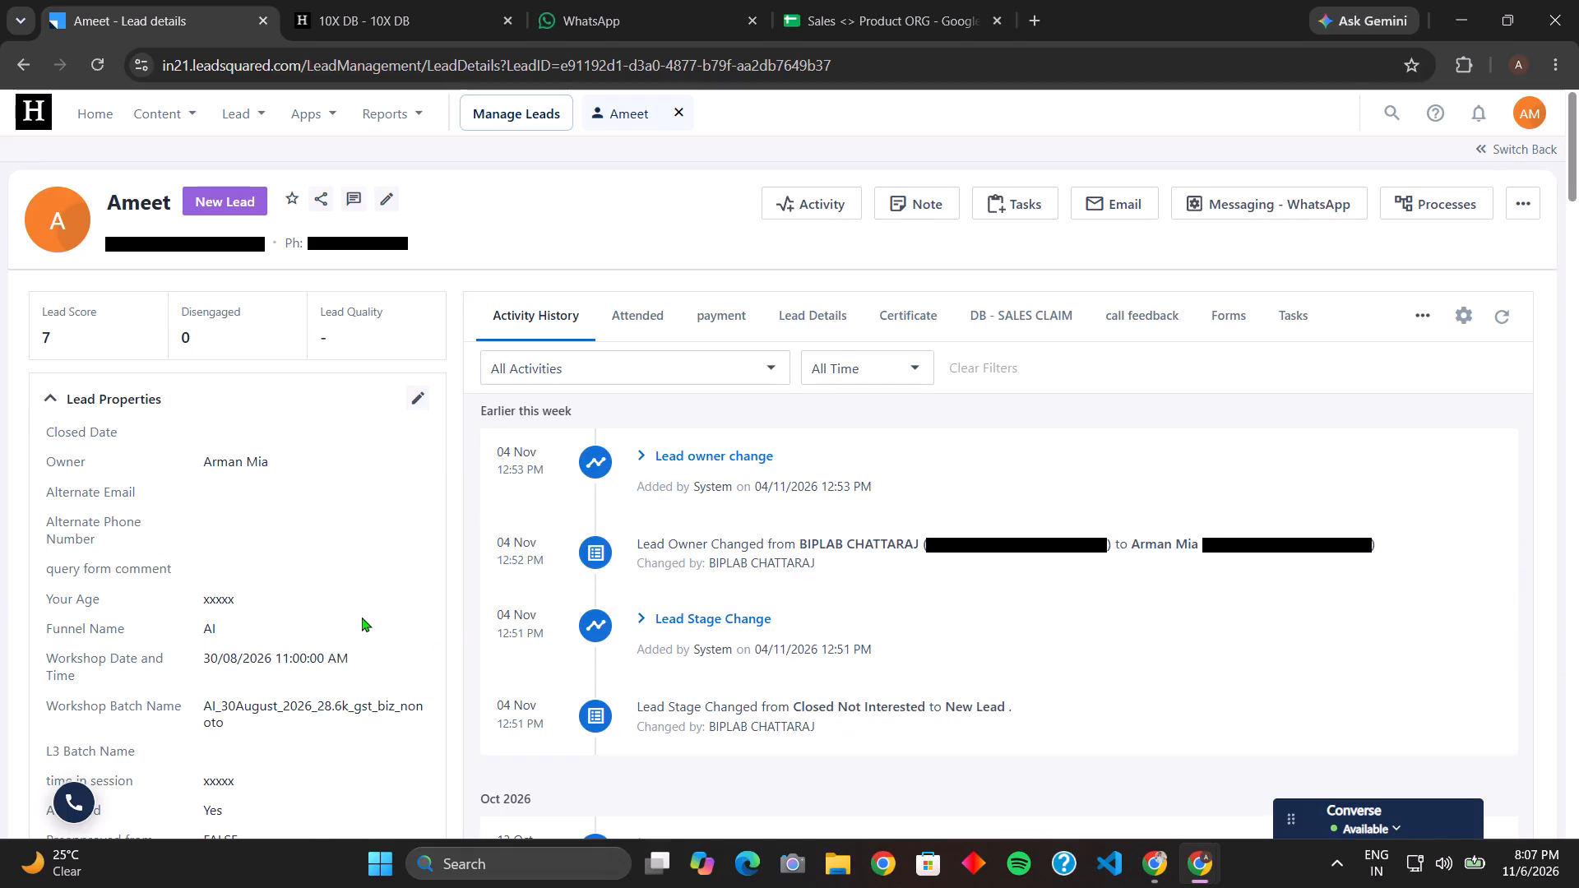
scroll(423, 638, "down", 1)
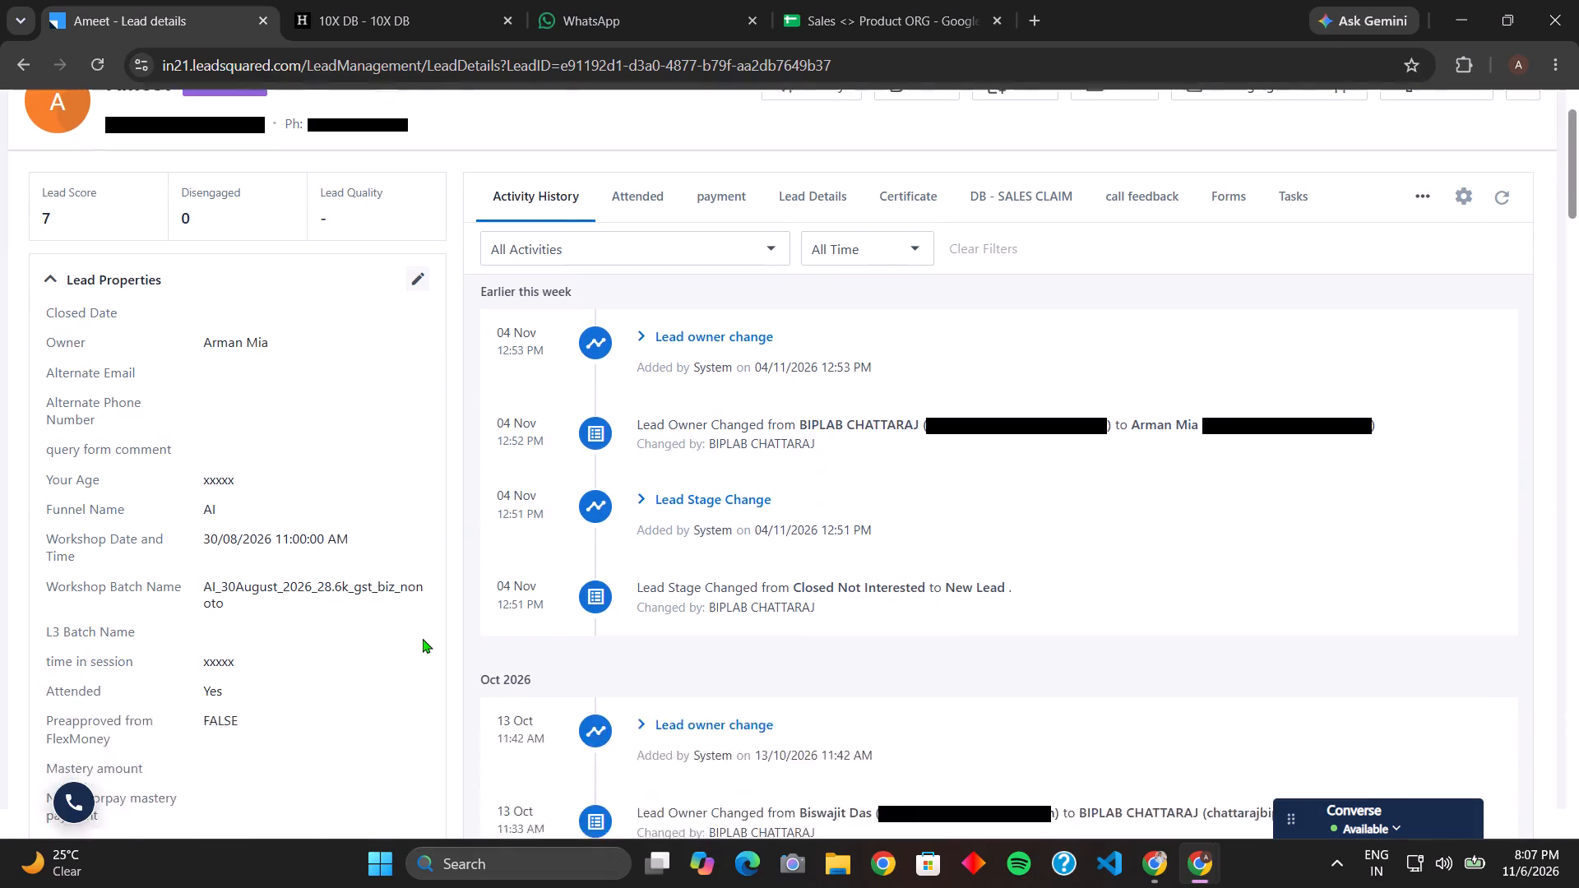
scroll(423, 638, "down", 1)
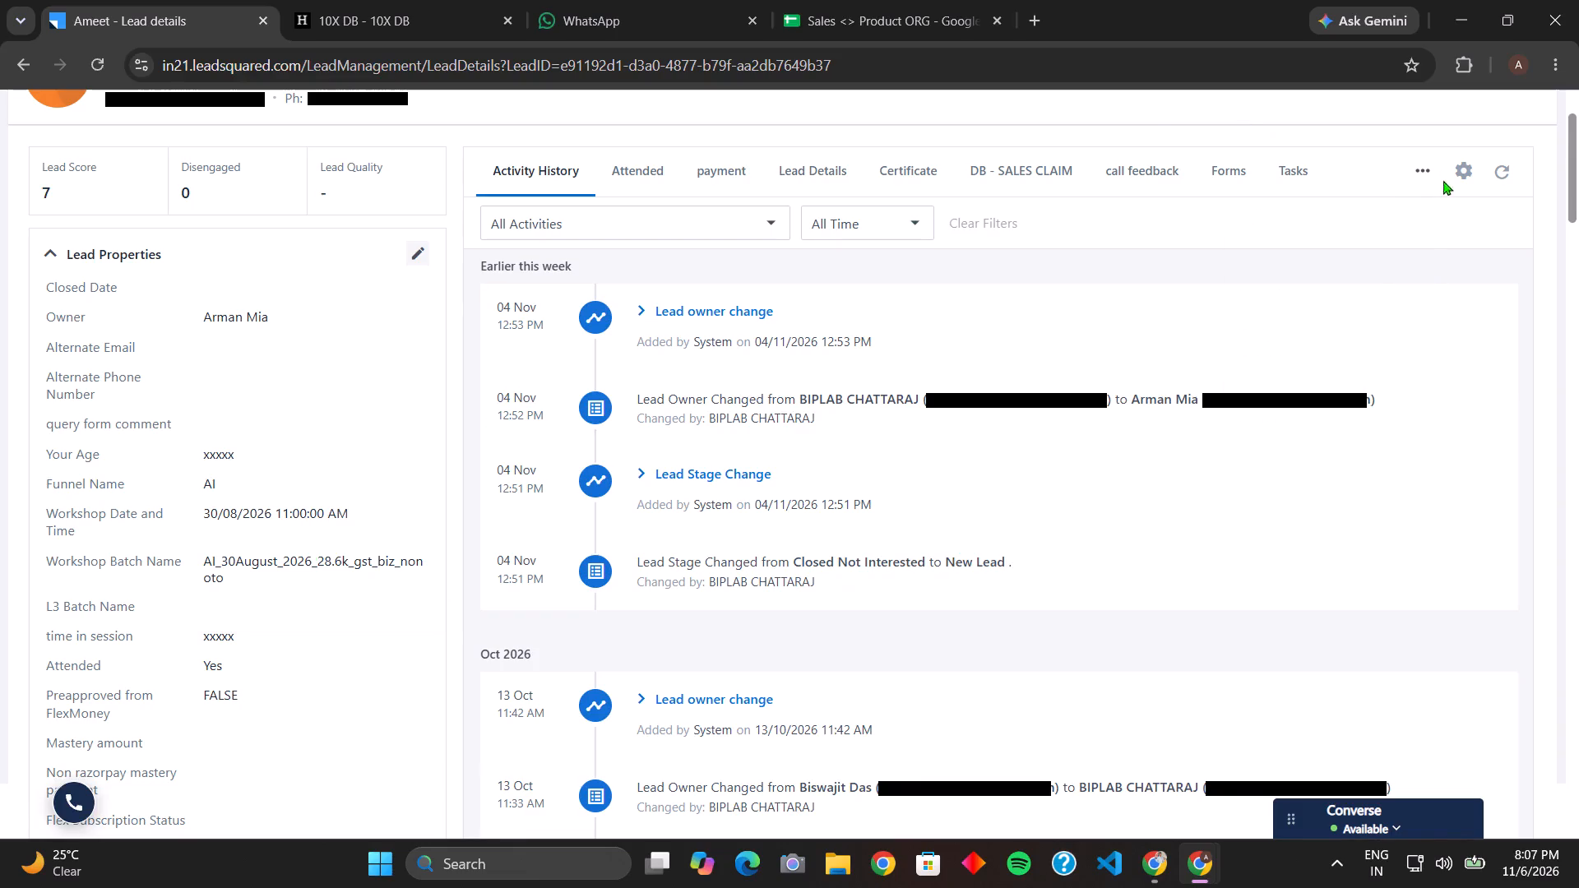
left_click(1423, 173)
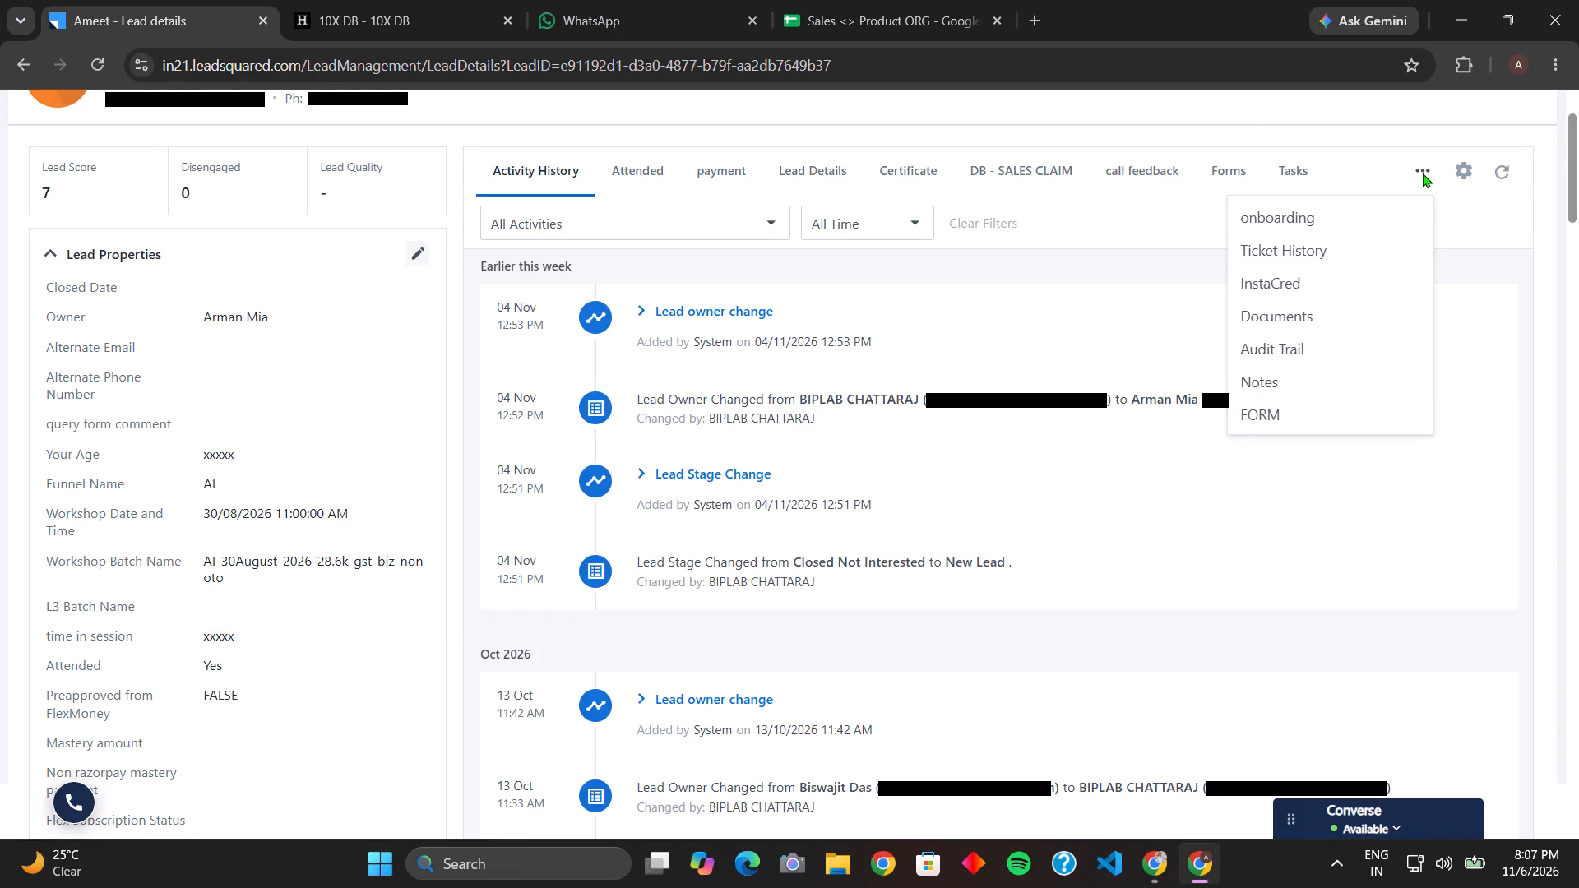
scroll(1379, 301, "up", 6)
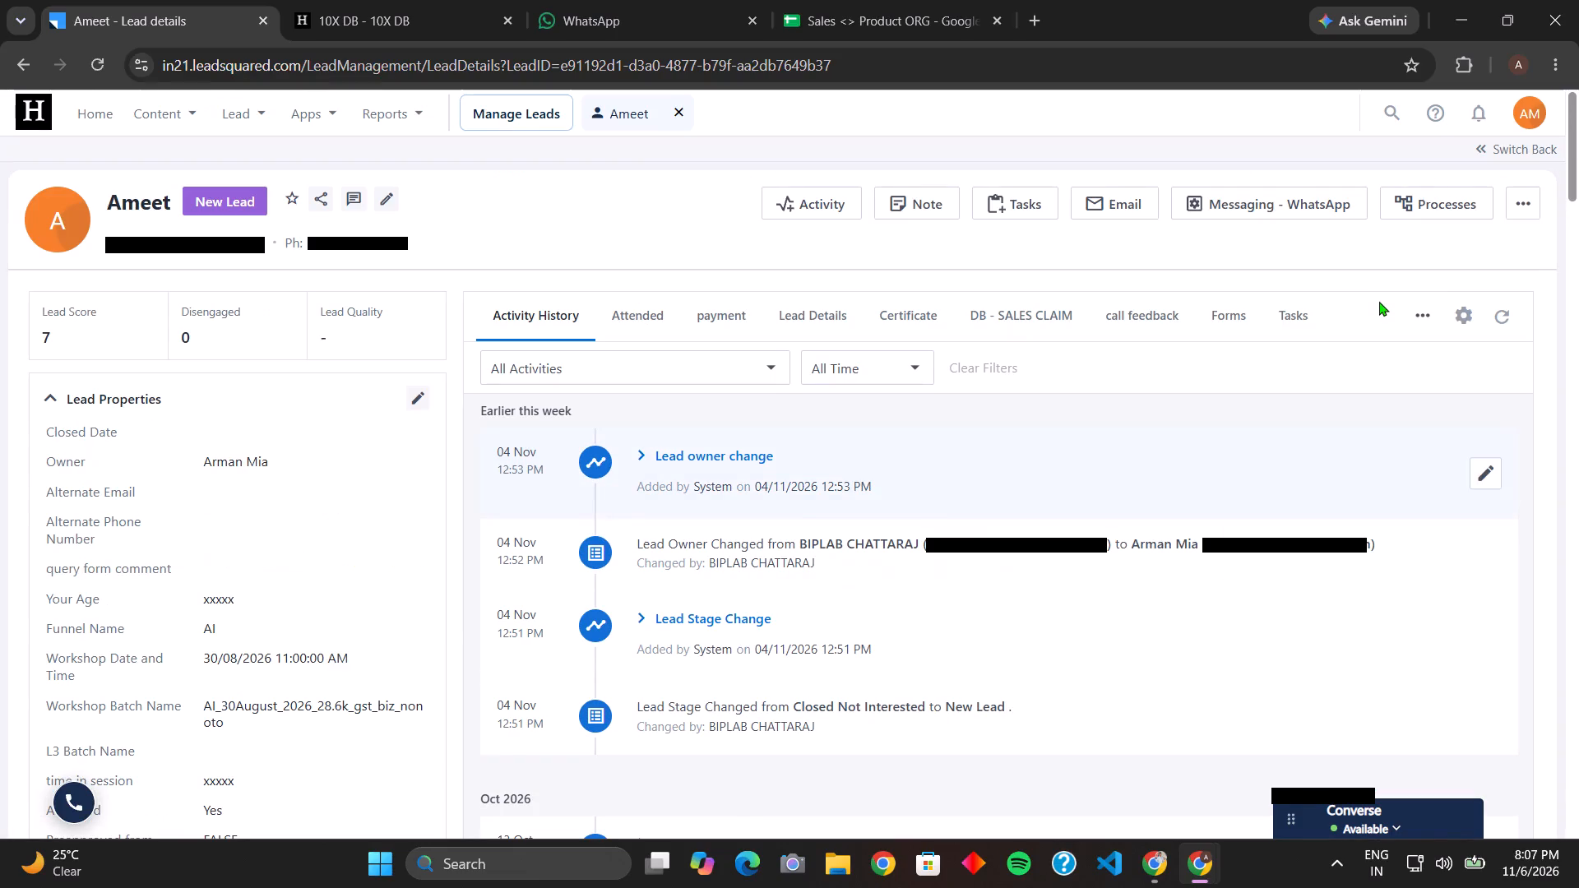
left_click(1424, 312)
Change the lead's stage to Call Again Later and save it.
left_click(1525, 211)
left_click(1474, 352)
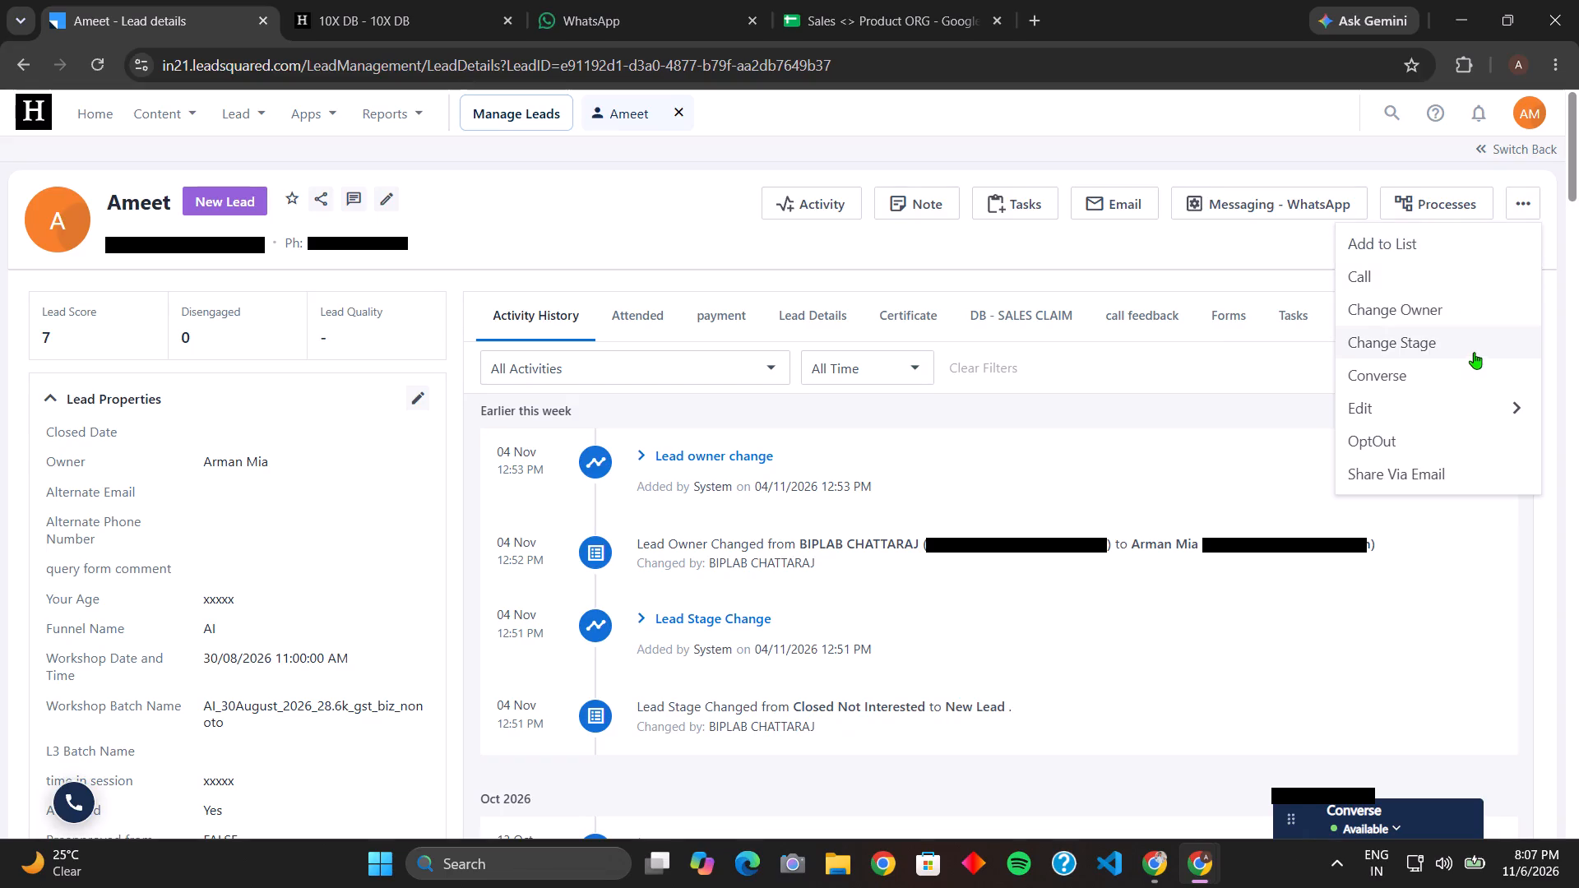
left_click(826, 511)
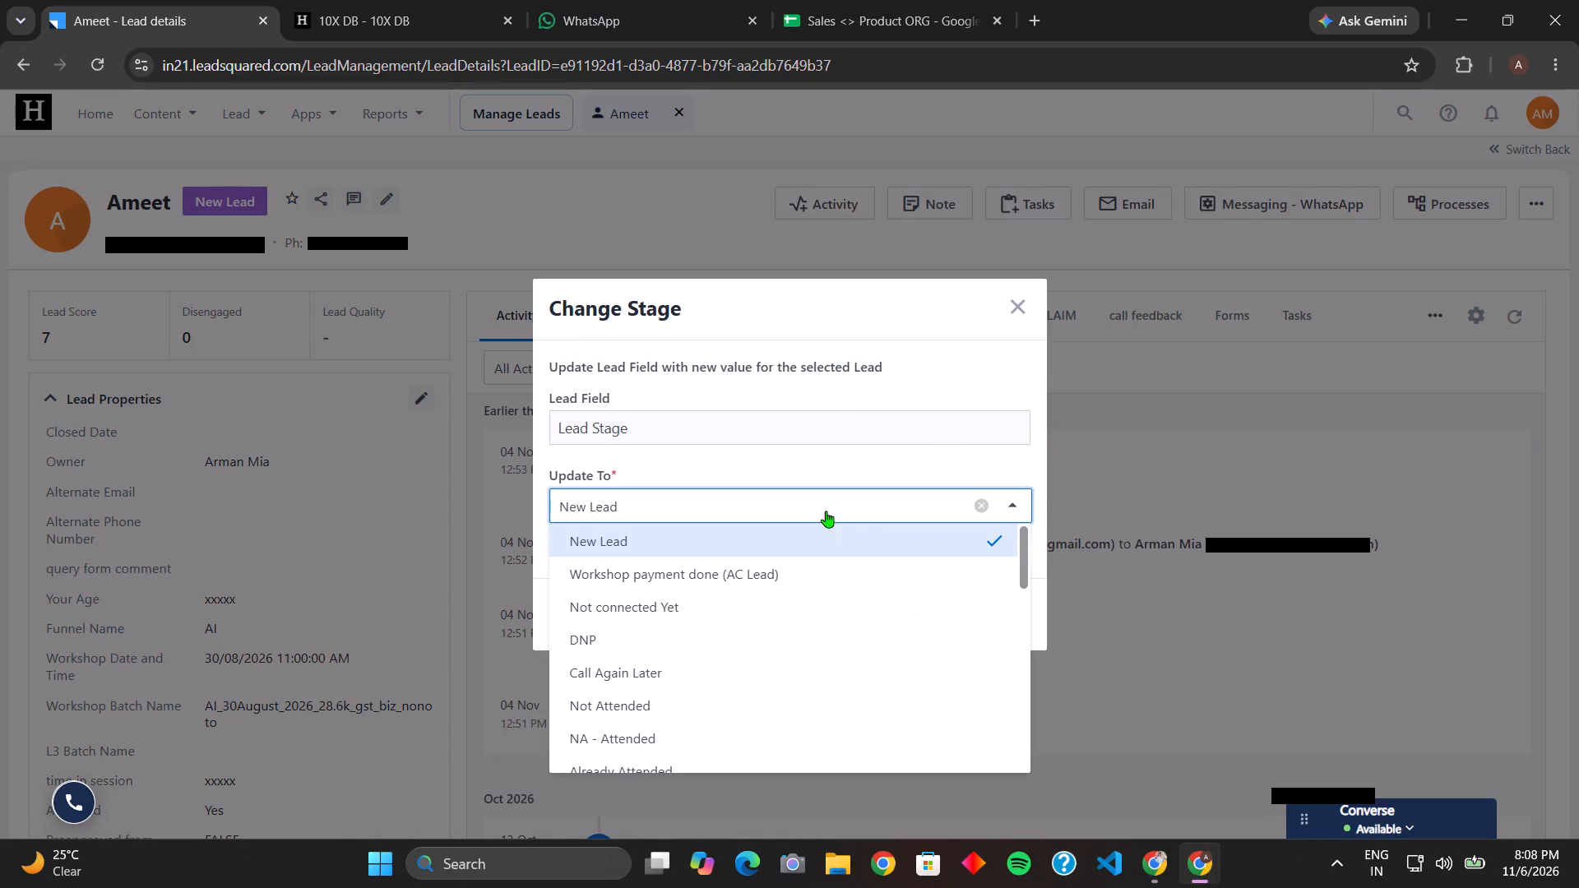
left_click(667, 673)
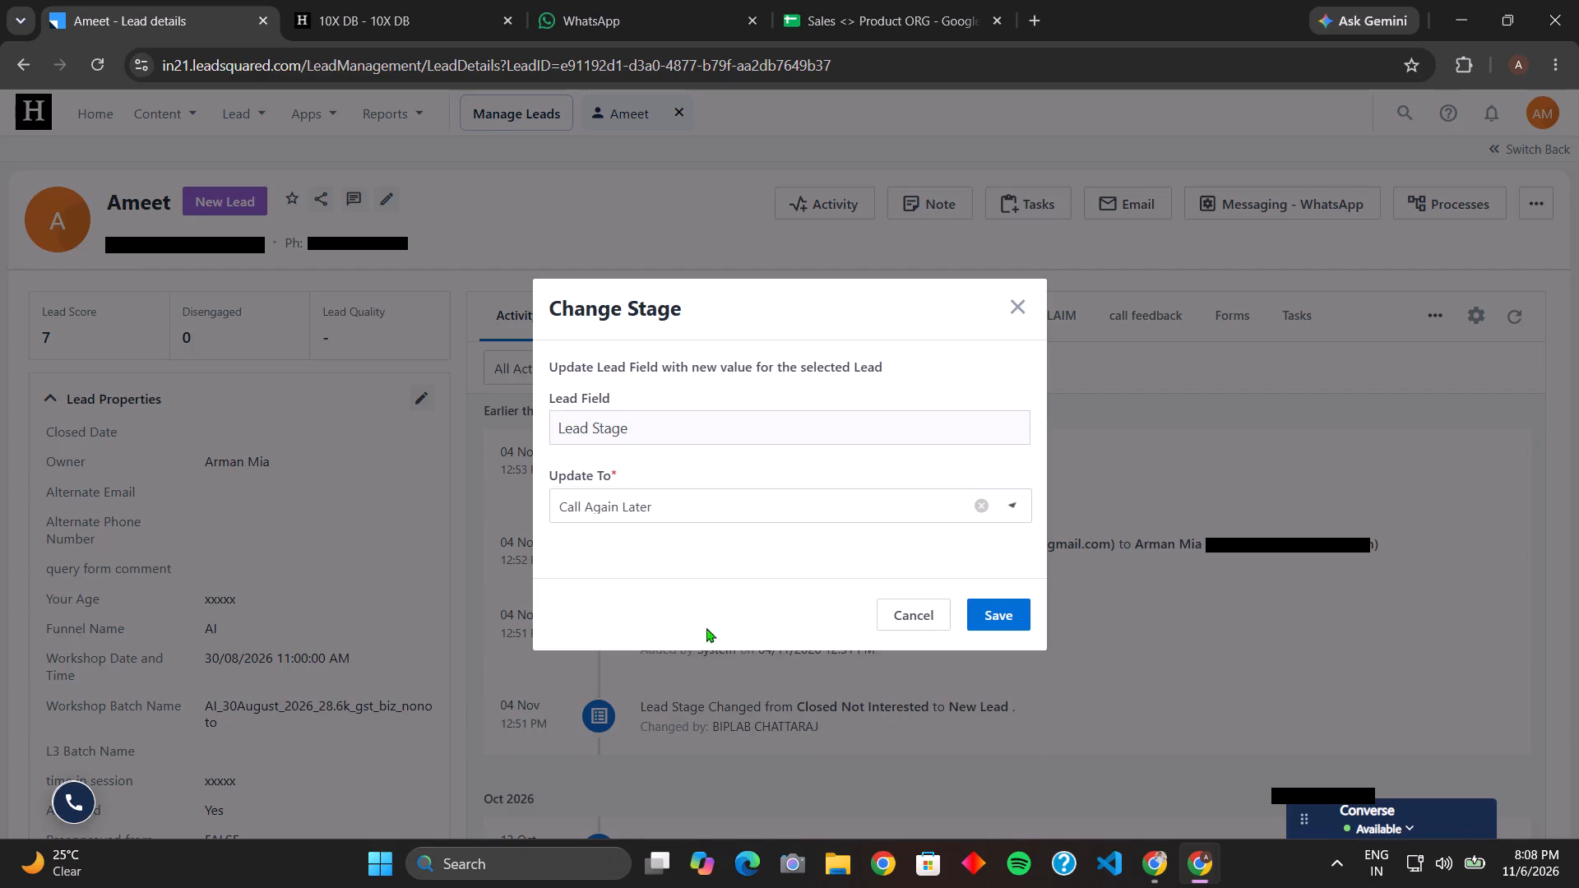
left_click(995, 617)
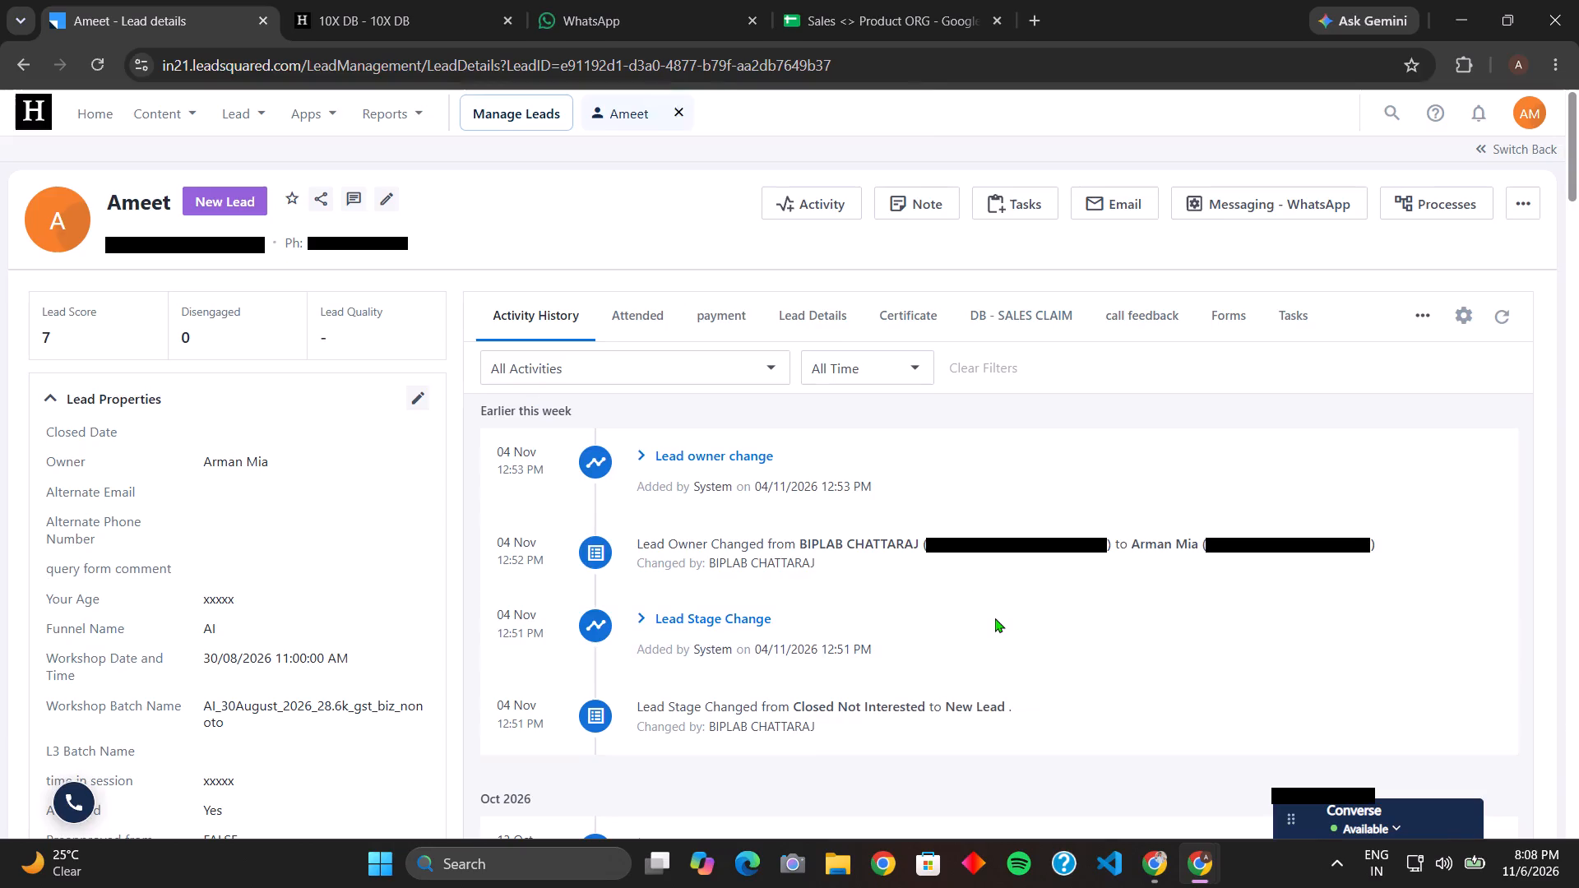
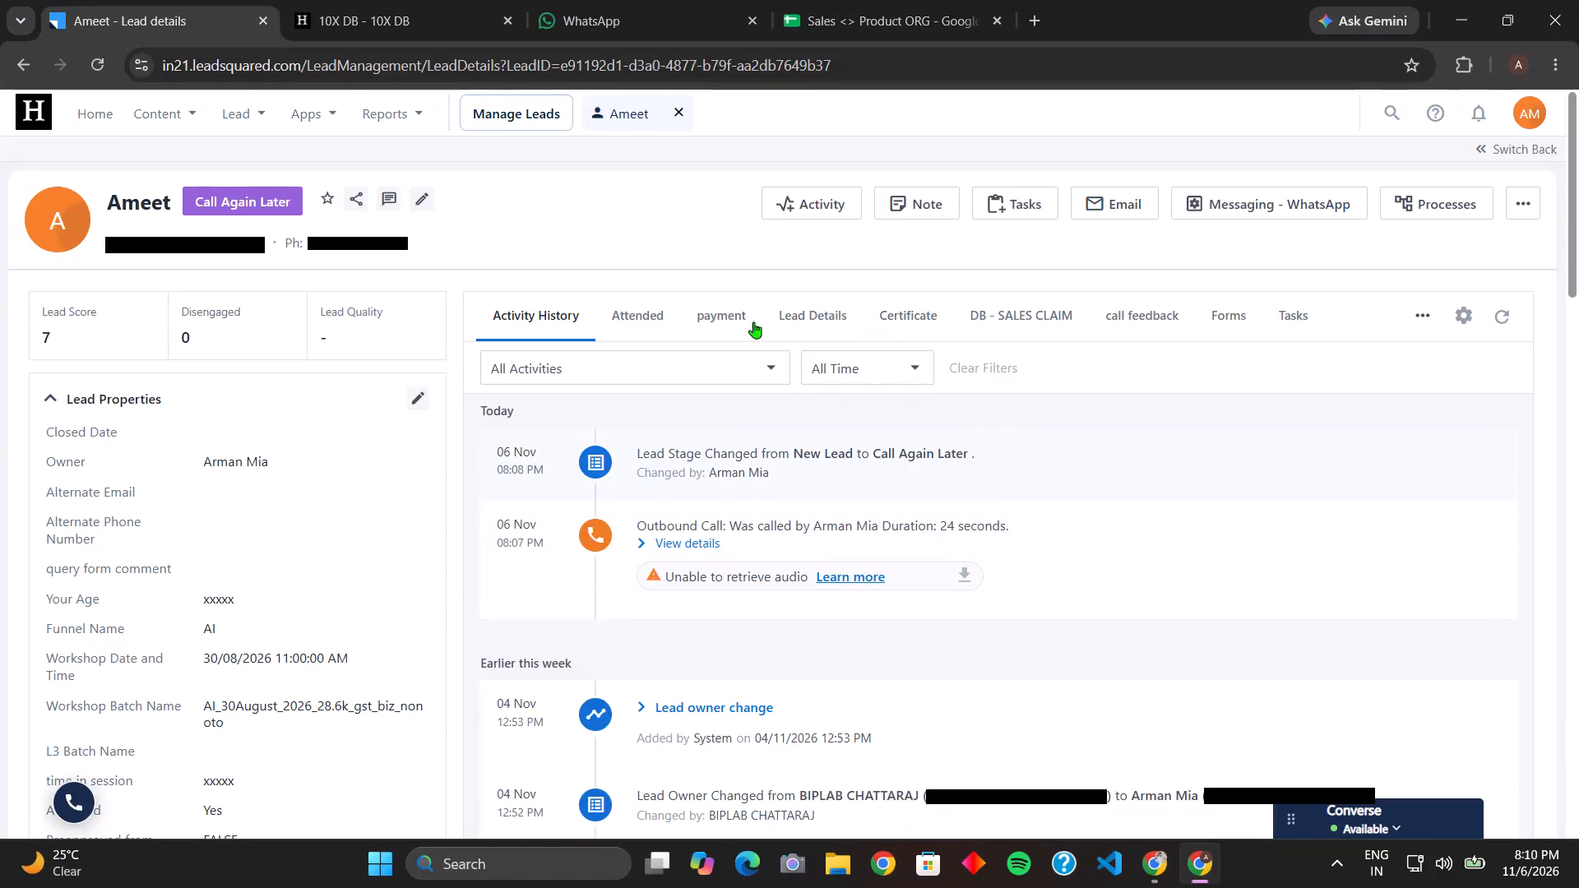
Close the open lead's record and look through the end of the Manage Leads list for the next New Lead to review.
left_click(674, 109)
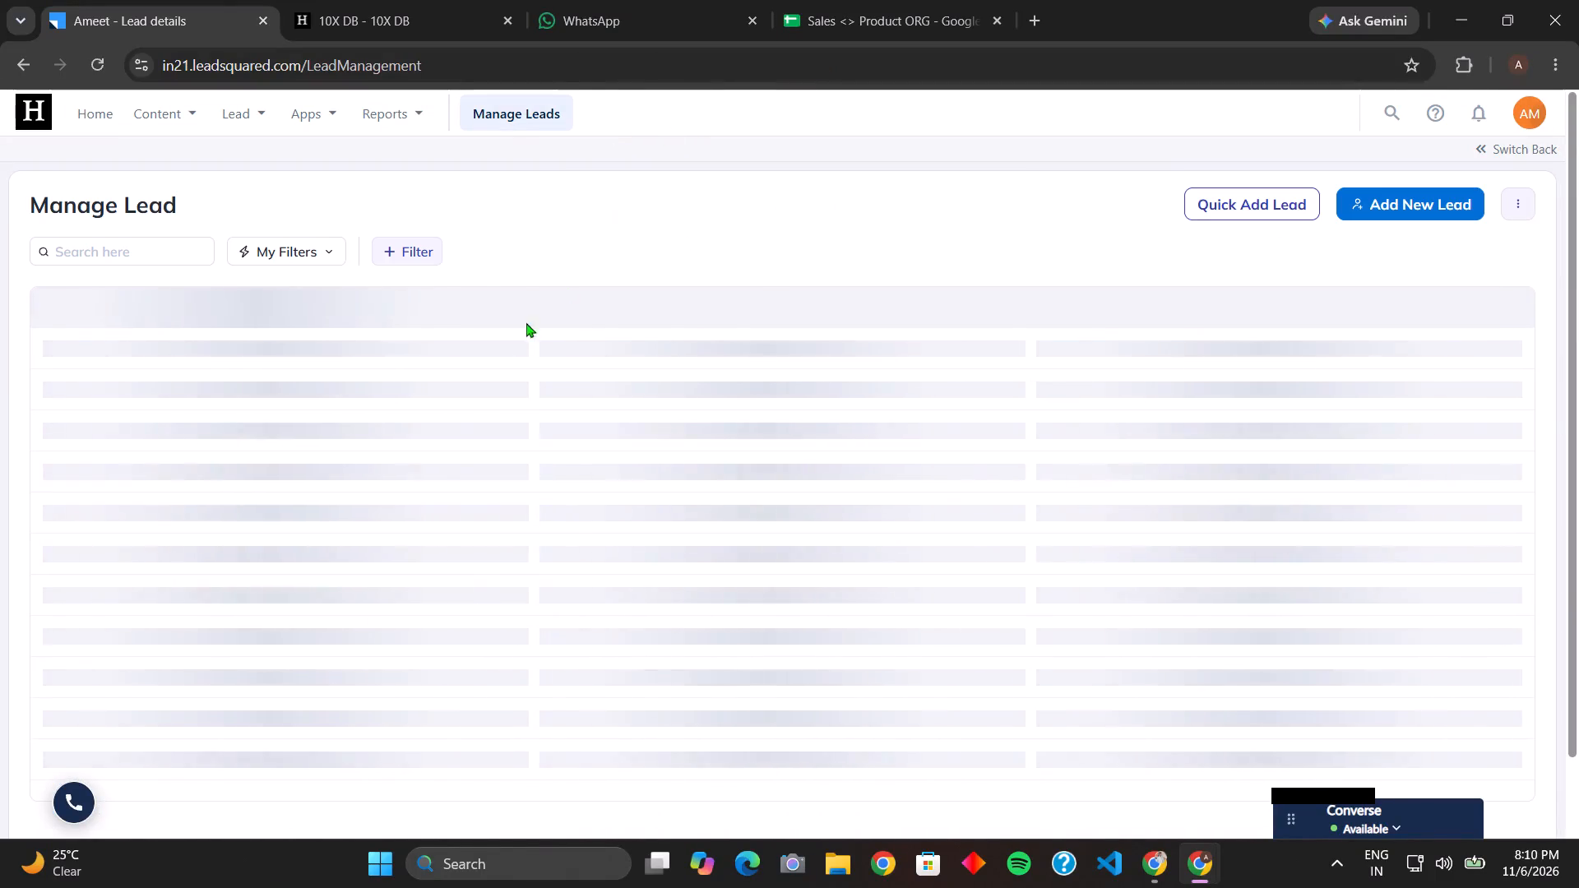
scroll(232, 571, "down", 12)
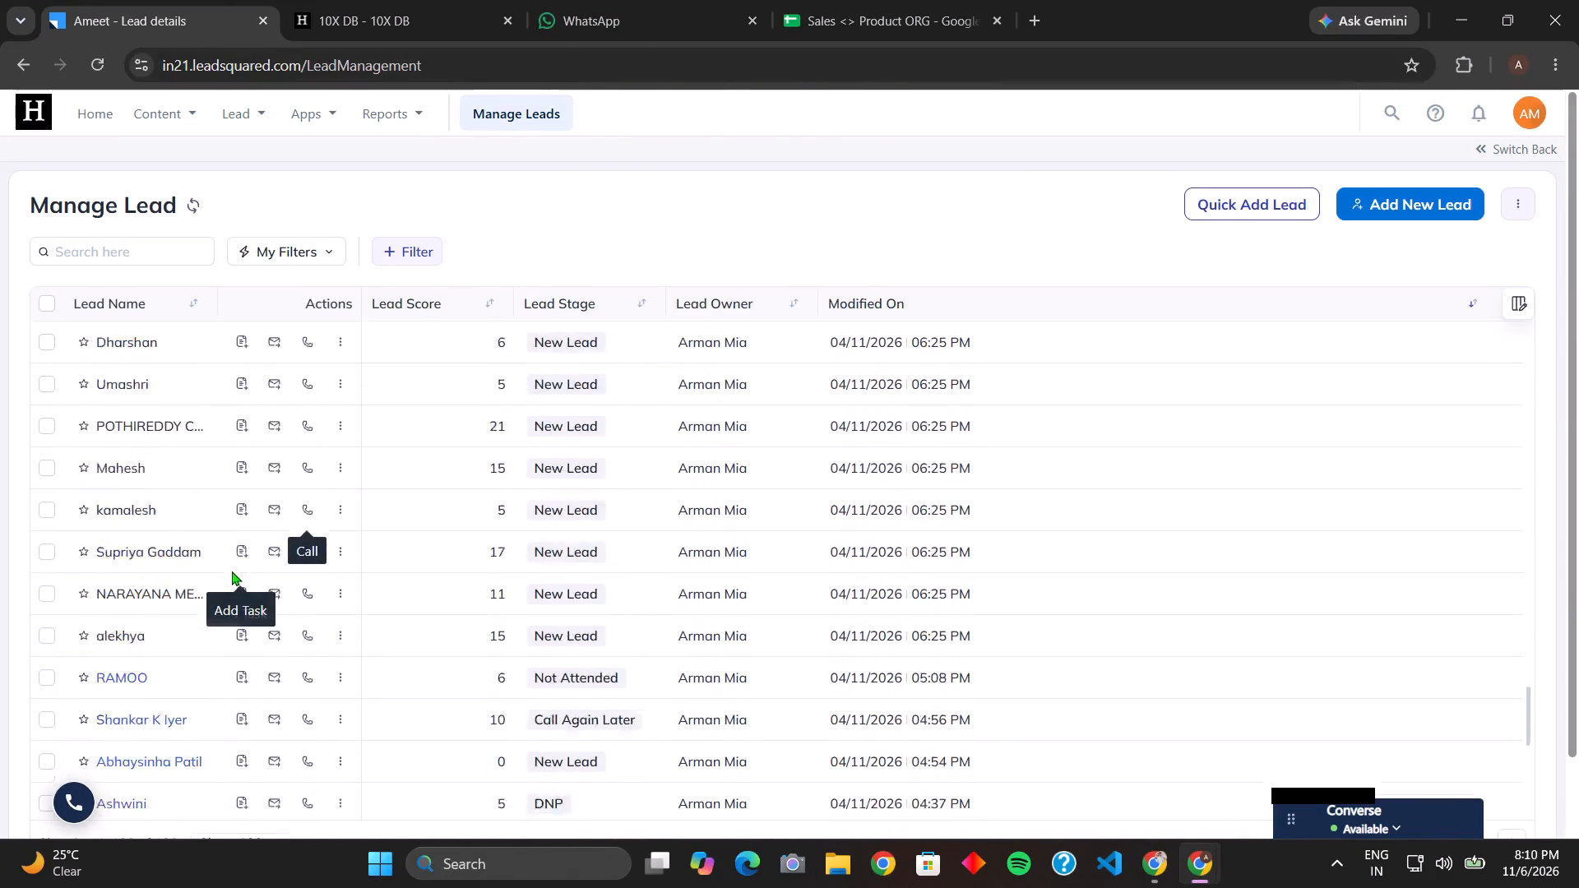
scroll(232, 571, "down", 2)
scroll(232, 571, "up", 6)
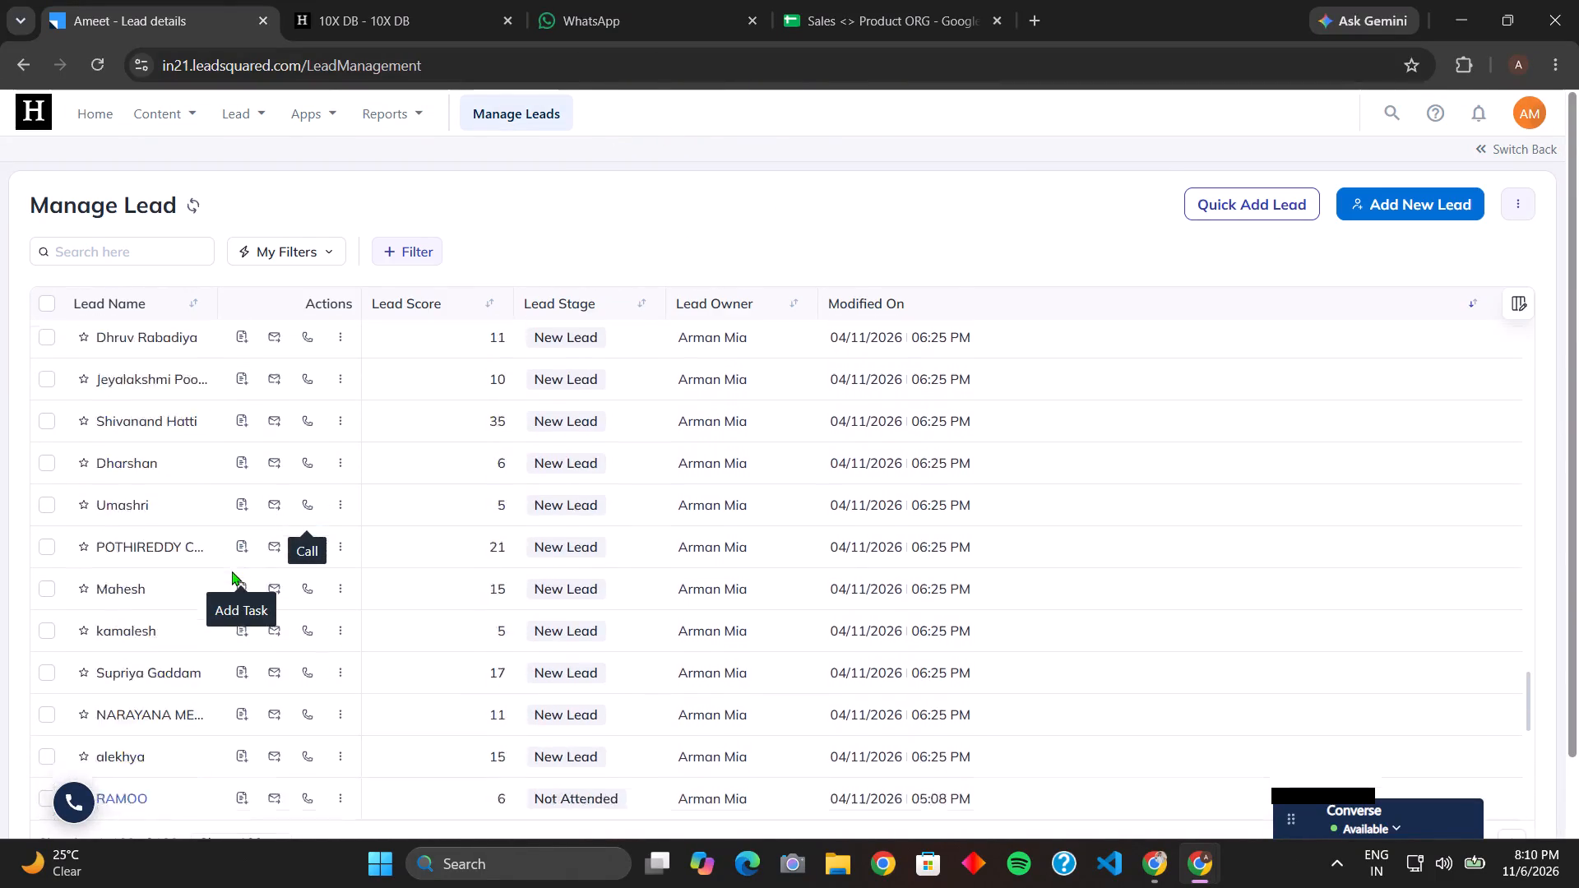
scroll(232, 571, "up", 1)
scroll(232, 571, "down", 7)
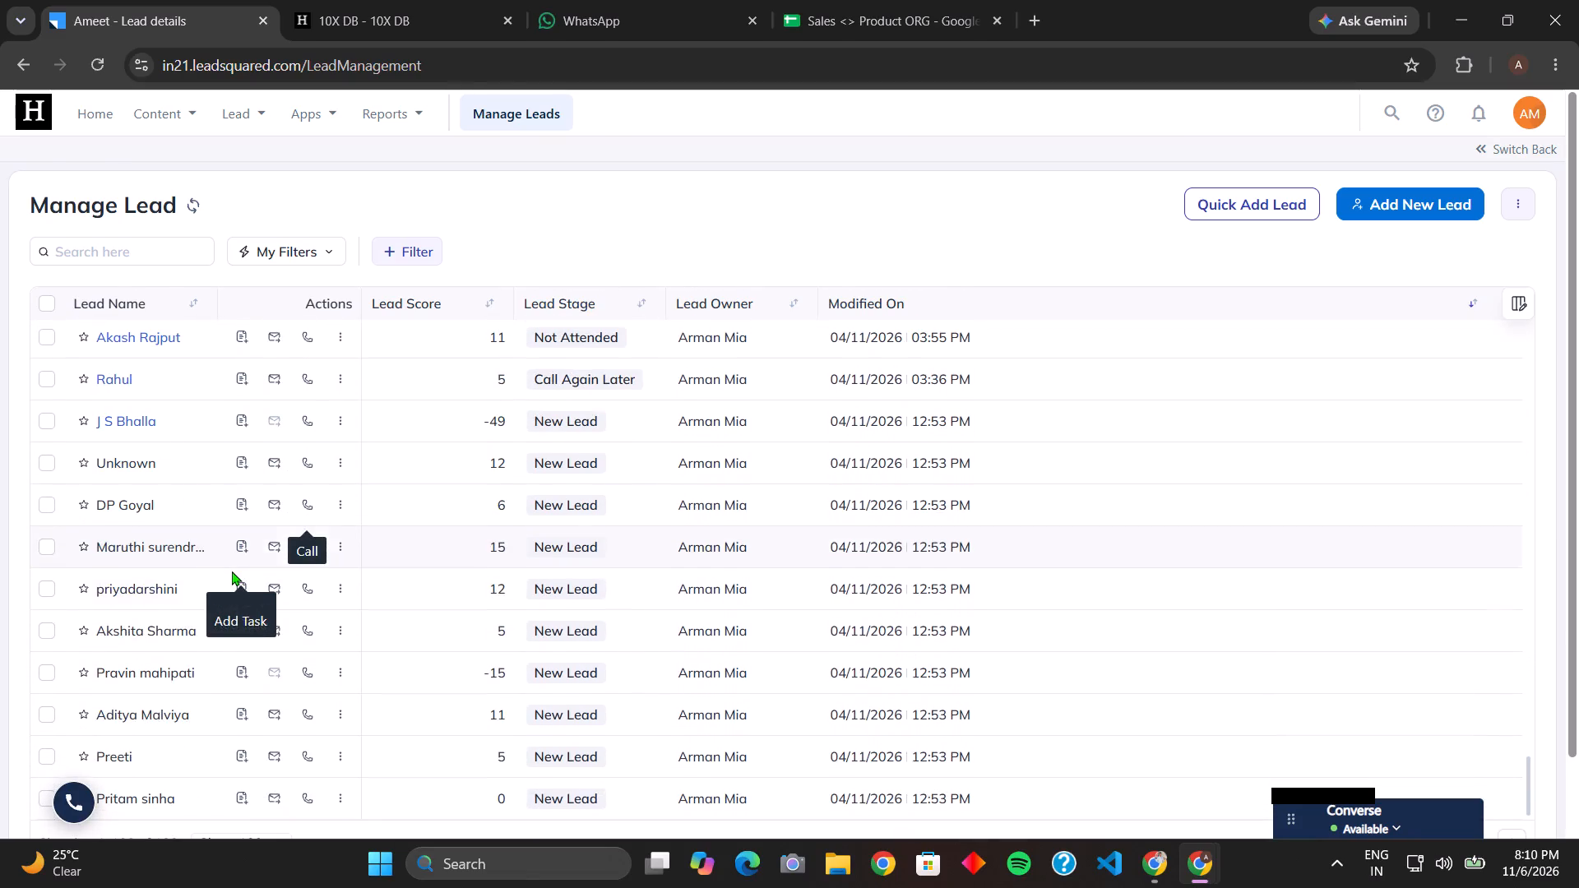
scroll(232, 571, "down", 5)
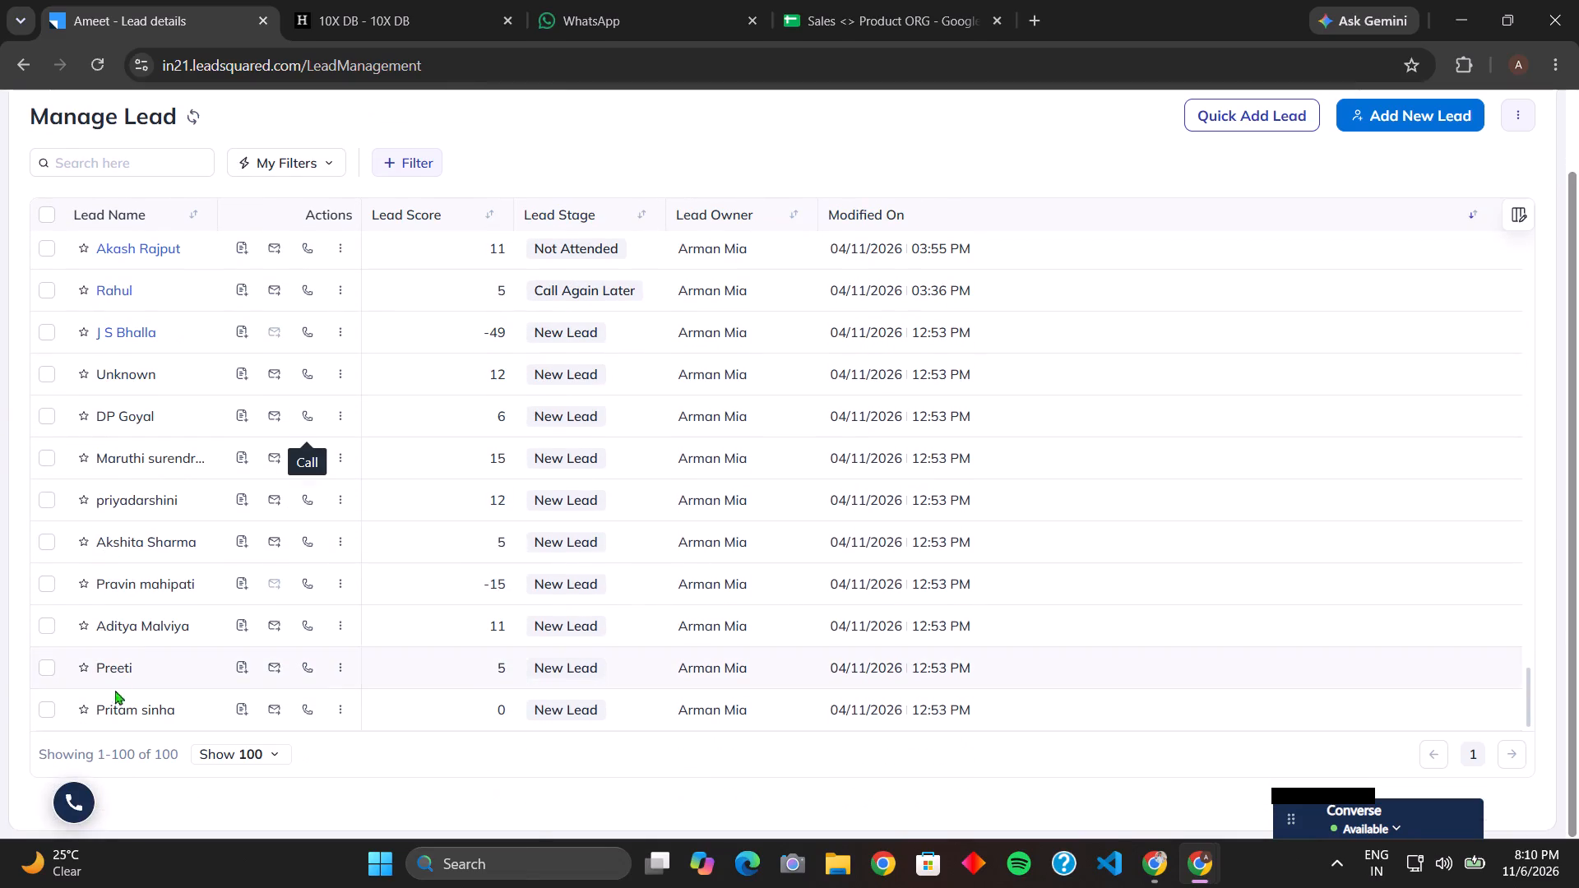
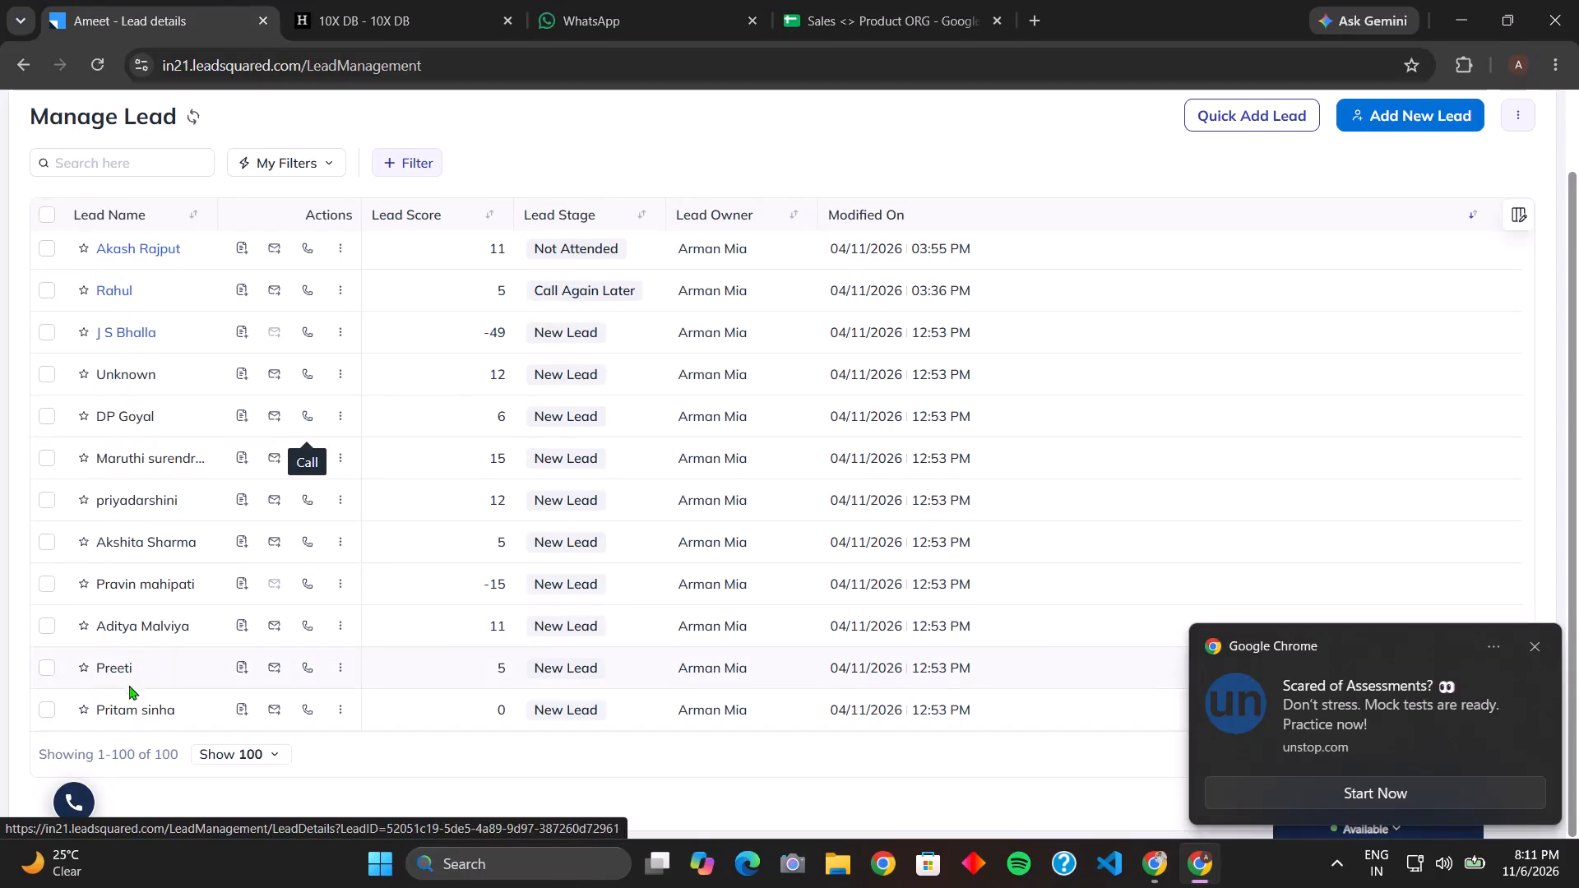
Open the details record of the last New Lead at the end of the Manage Leads list.
left_click(135, 705)
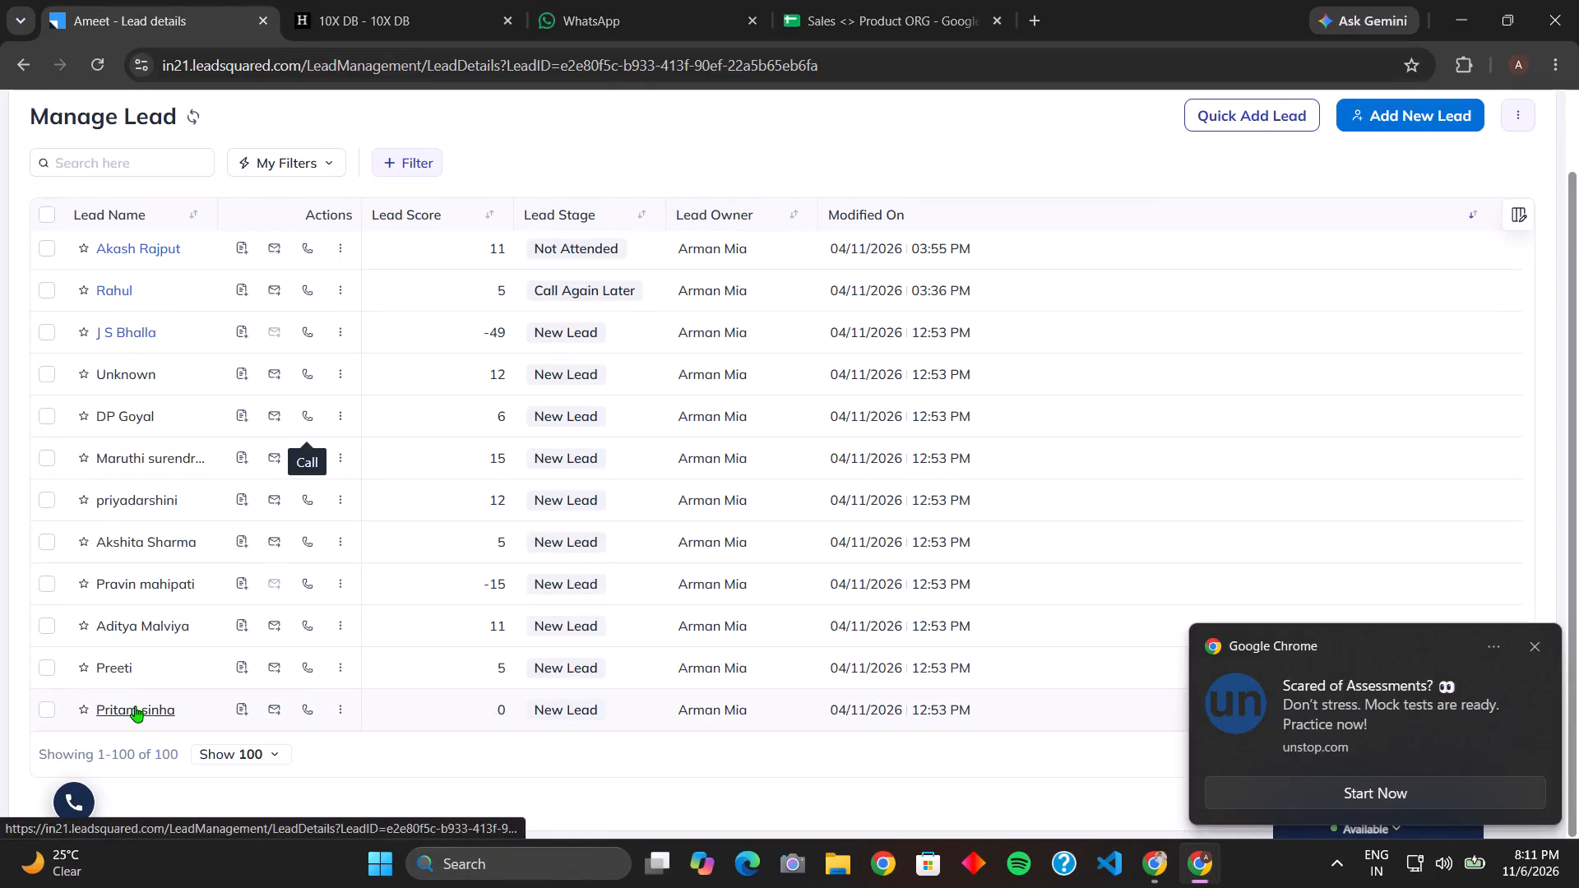
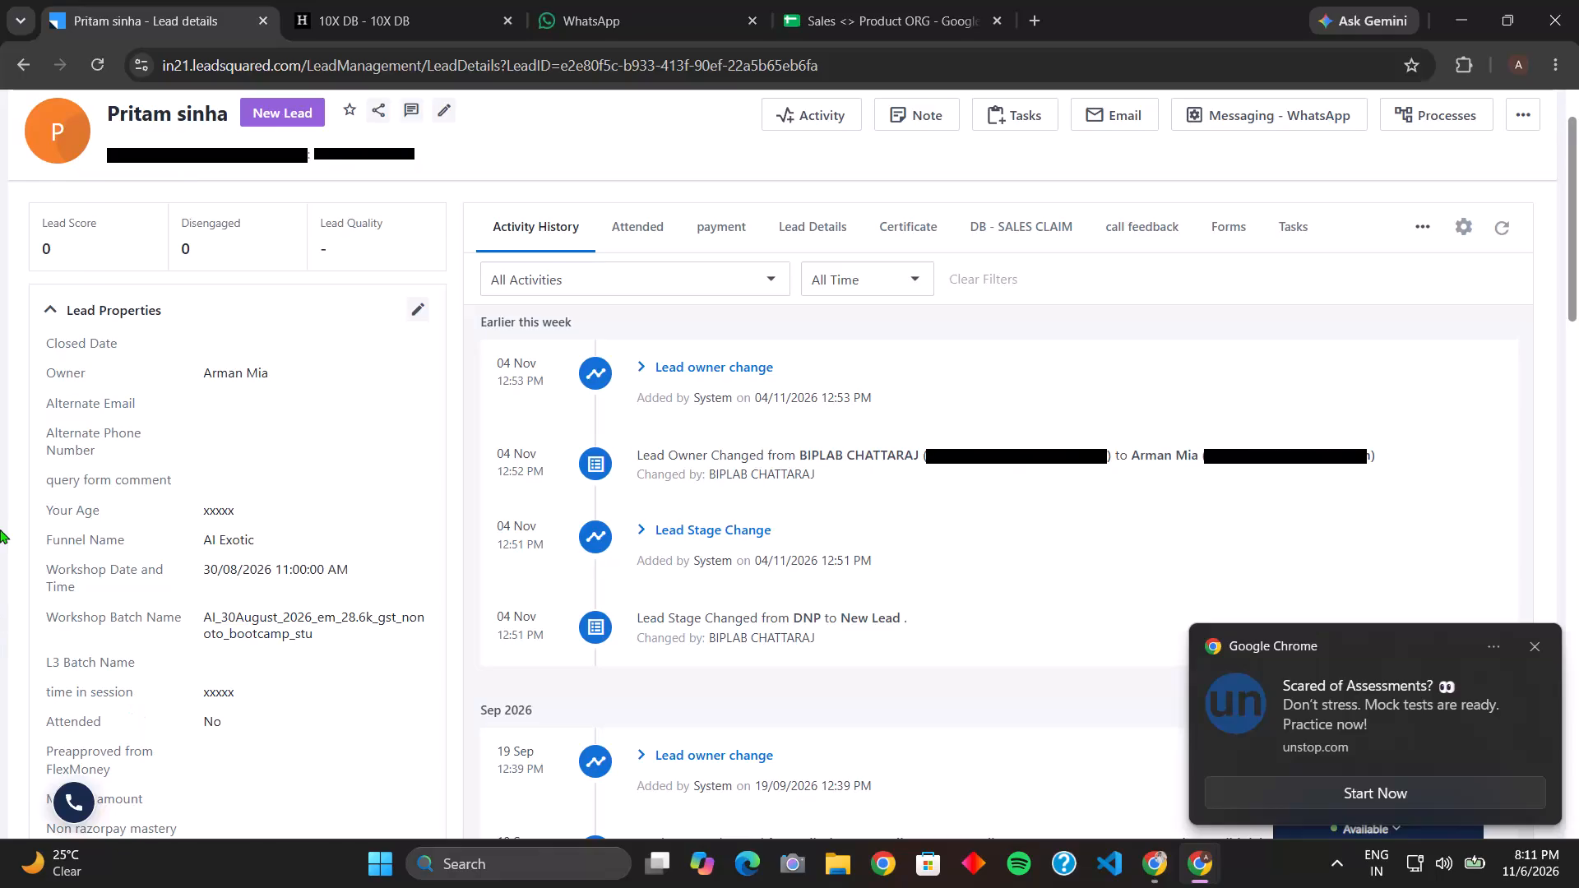
Reload the open lead's details page and return to the top of the record.
left_click(109, 72)
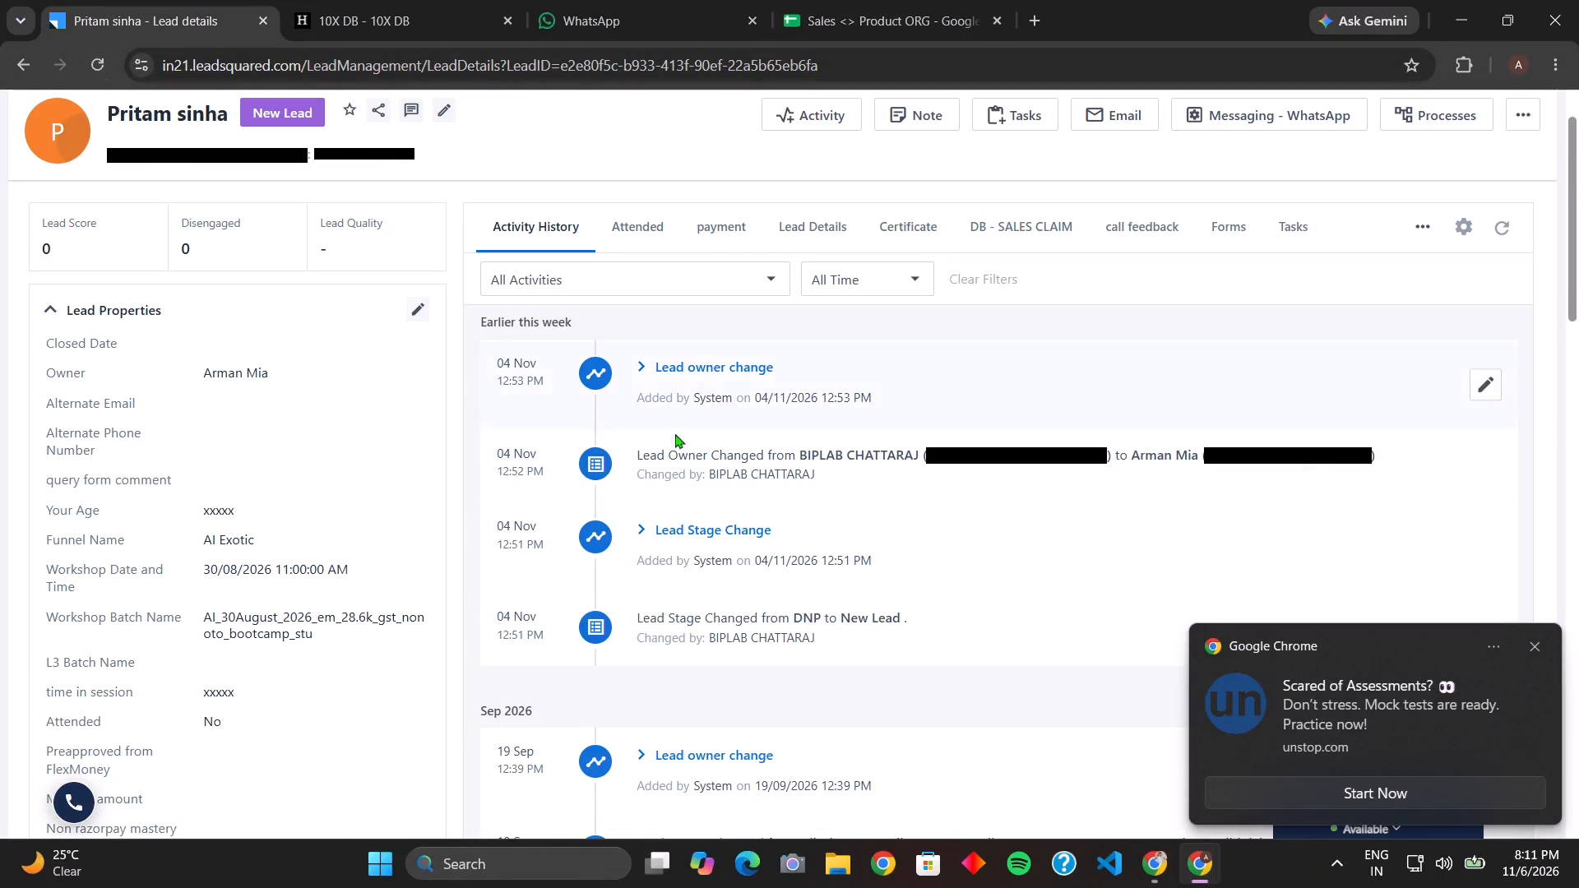
scroll(729, 454, "up", 3)
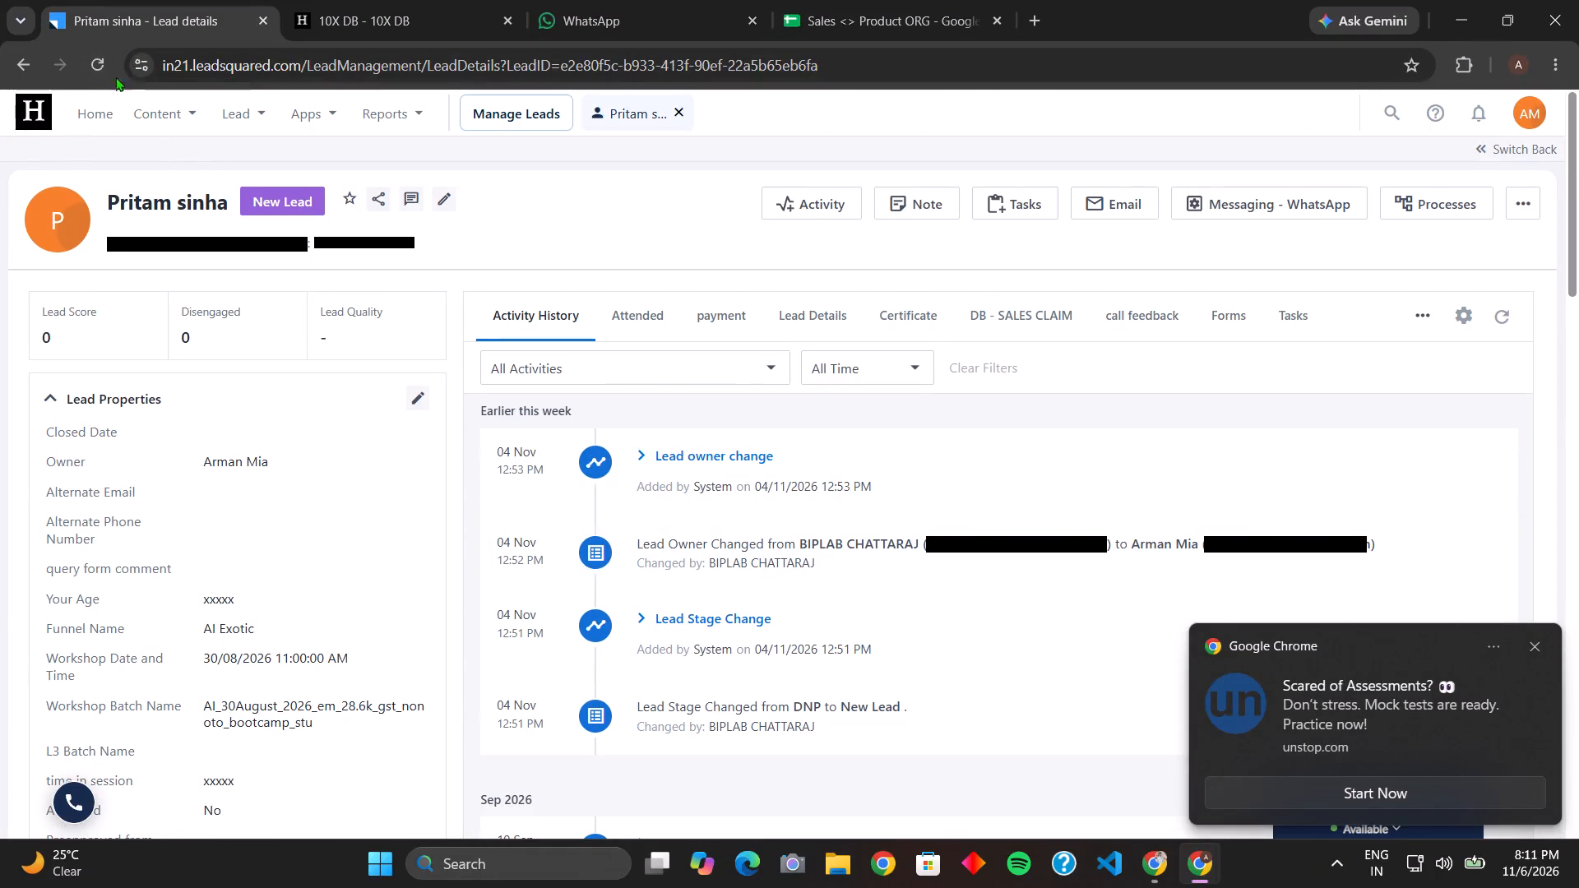
left_click(100, 62)
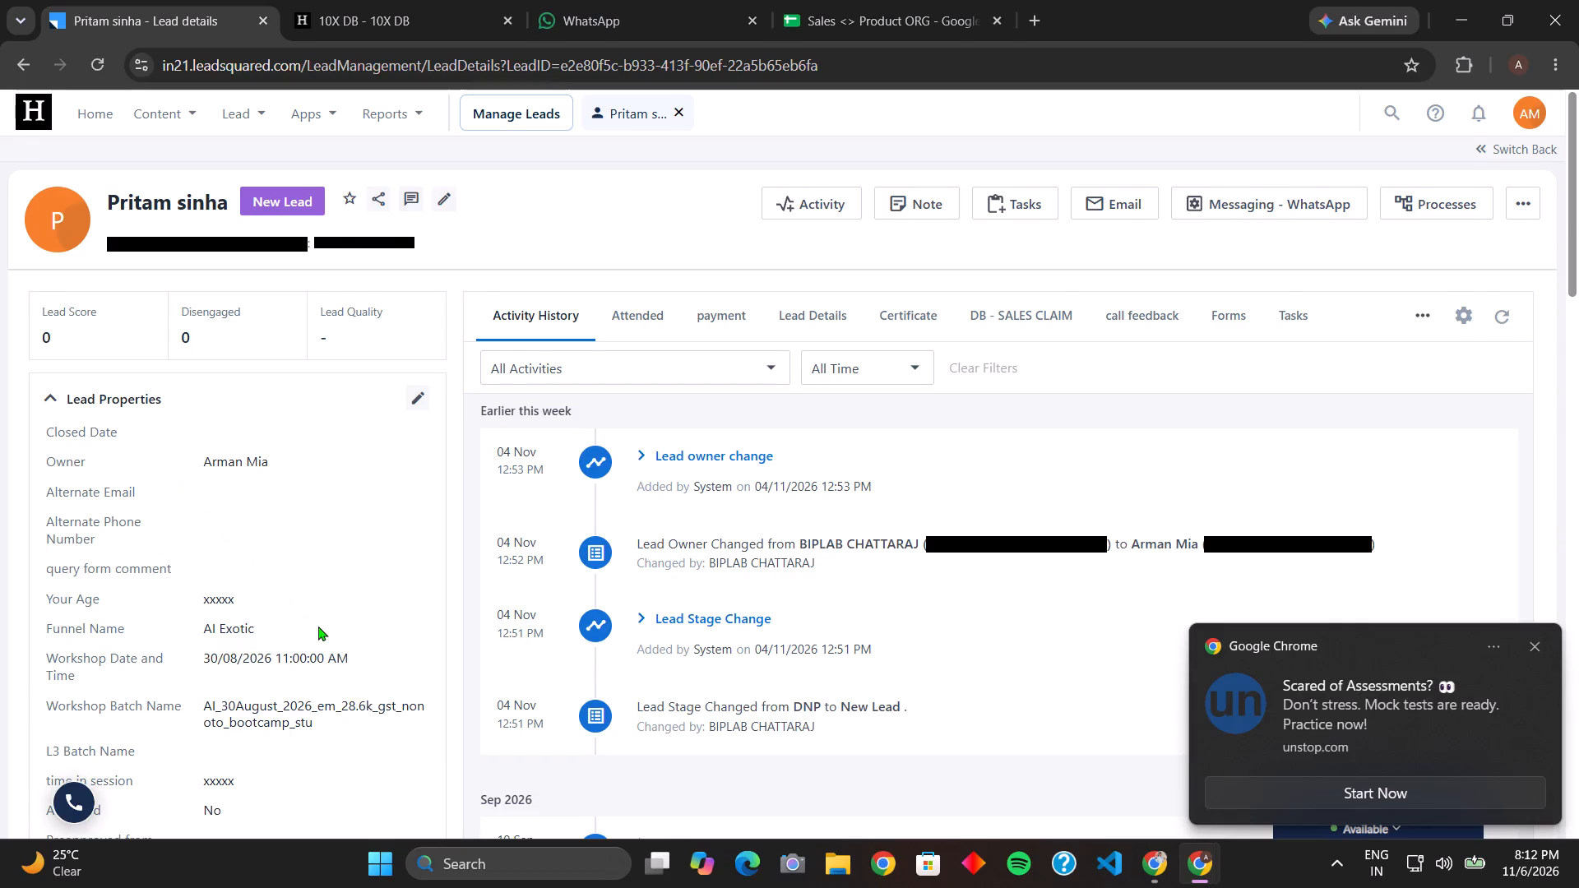
Examine the lead's properties, including funnel, workshop batch, attendance and call notes, alongside its activity history for earlier follow-up.
scroll(318, 626, "down", 3)
scroll(318, 626, "up", 5)
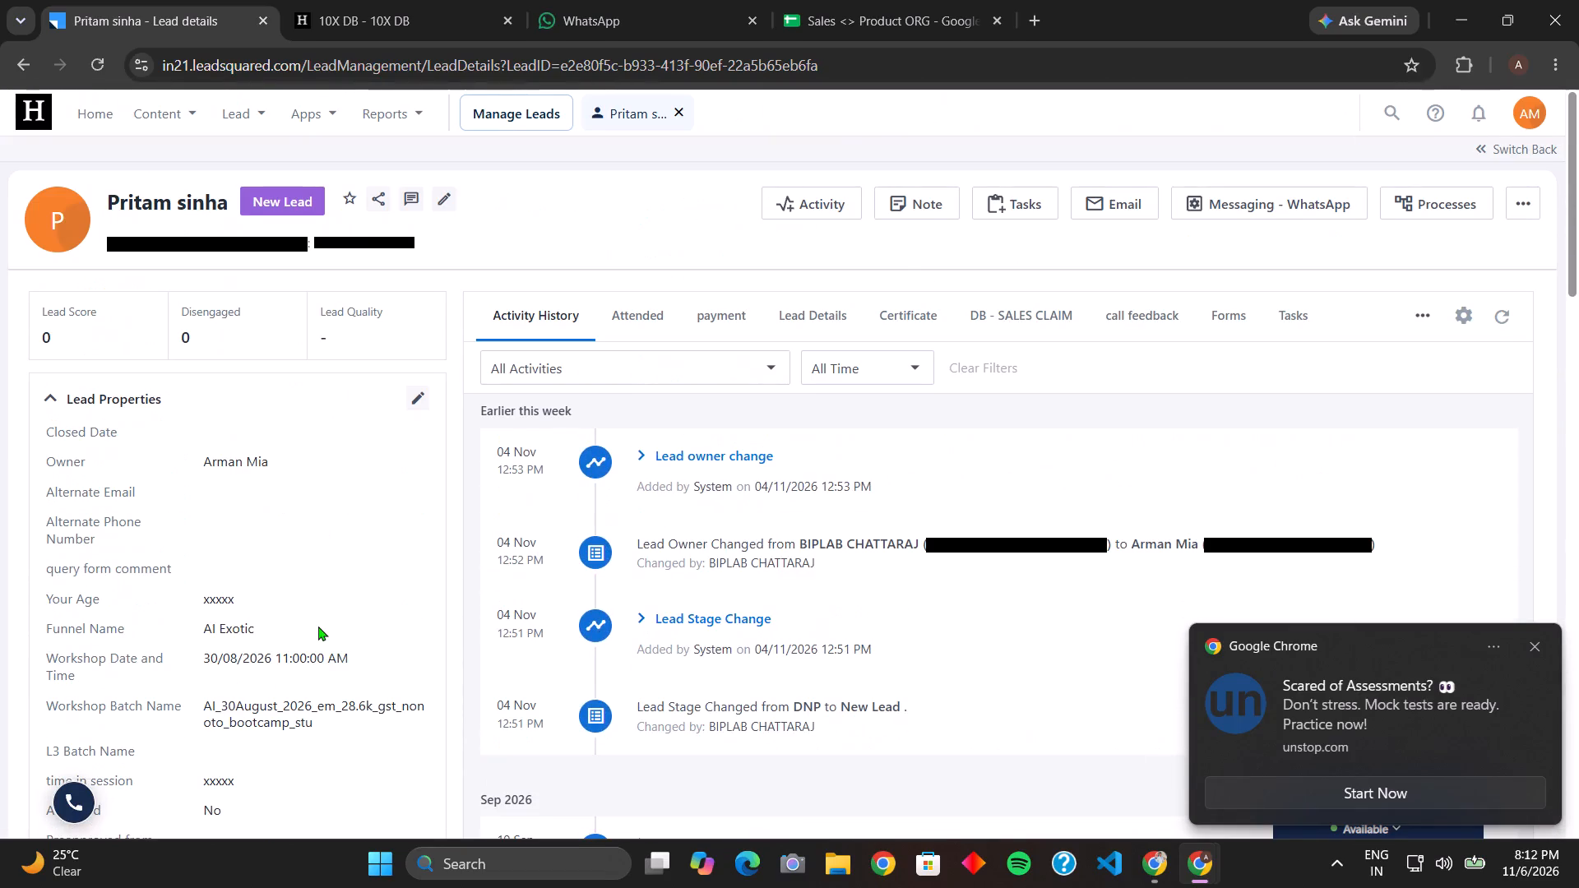
scroll(318, 626, "down", 1)
scroll(322, 663, "up", 1)
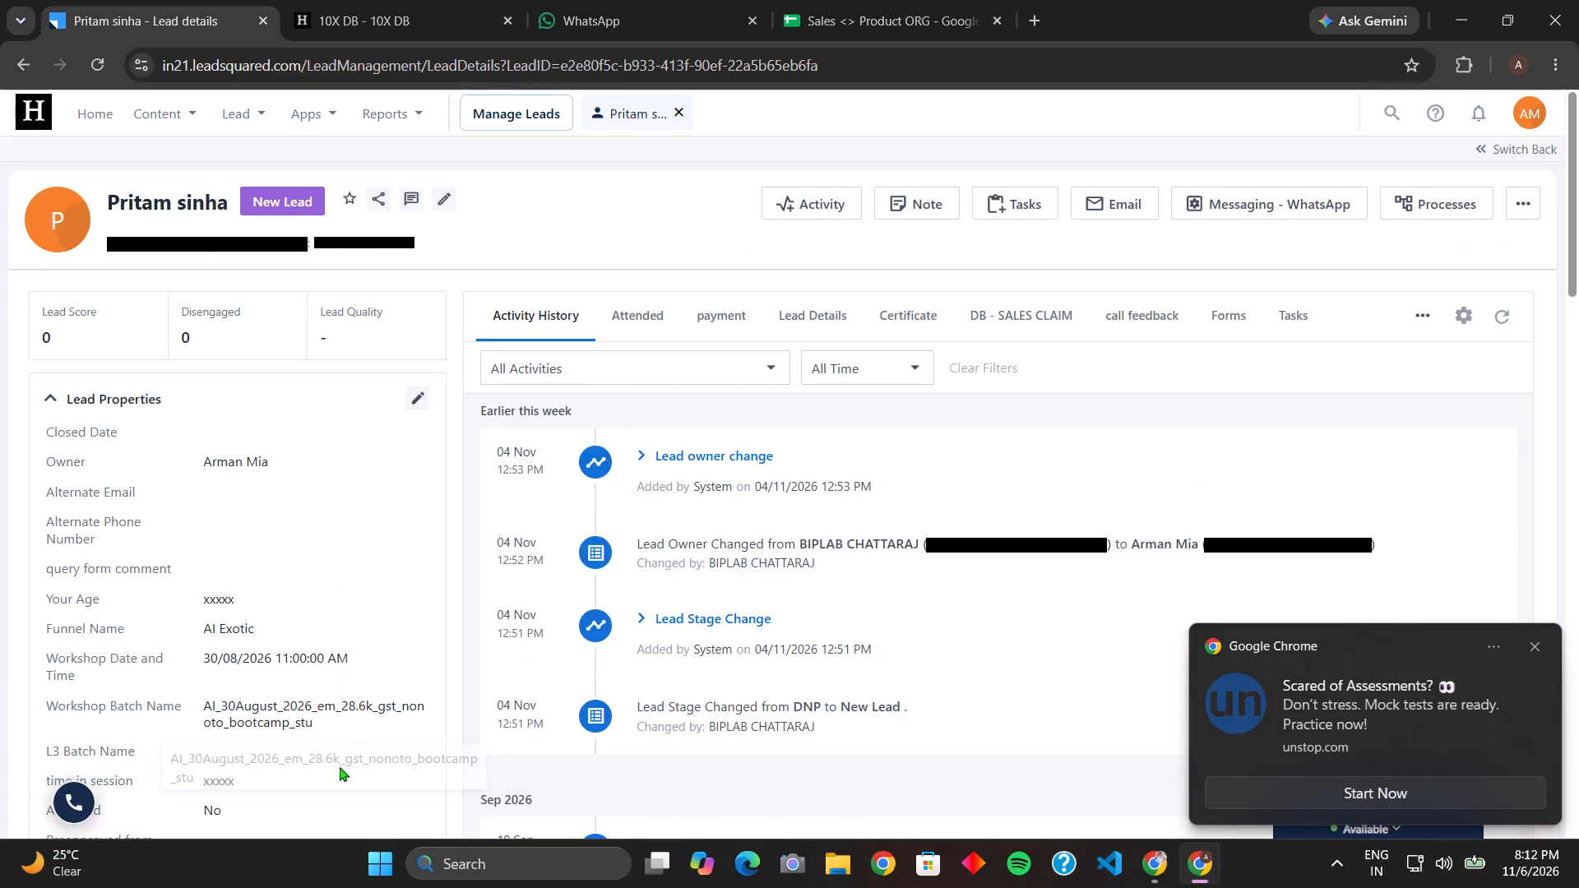
scroll(368, 701, "up", 1)
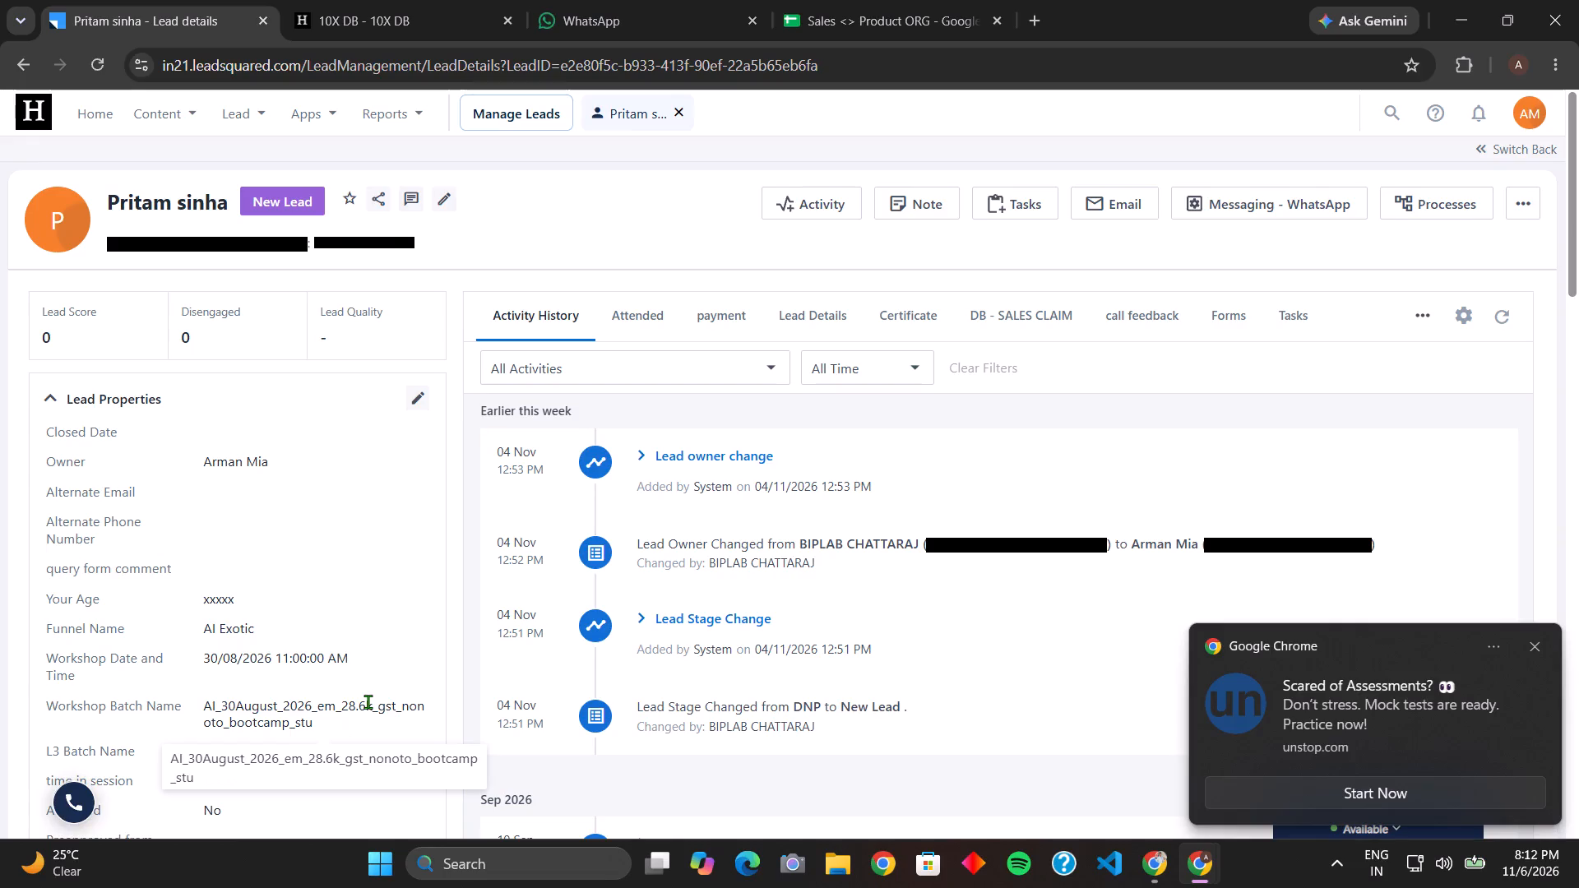
scroll(368, 670, "down", 2)
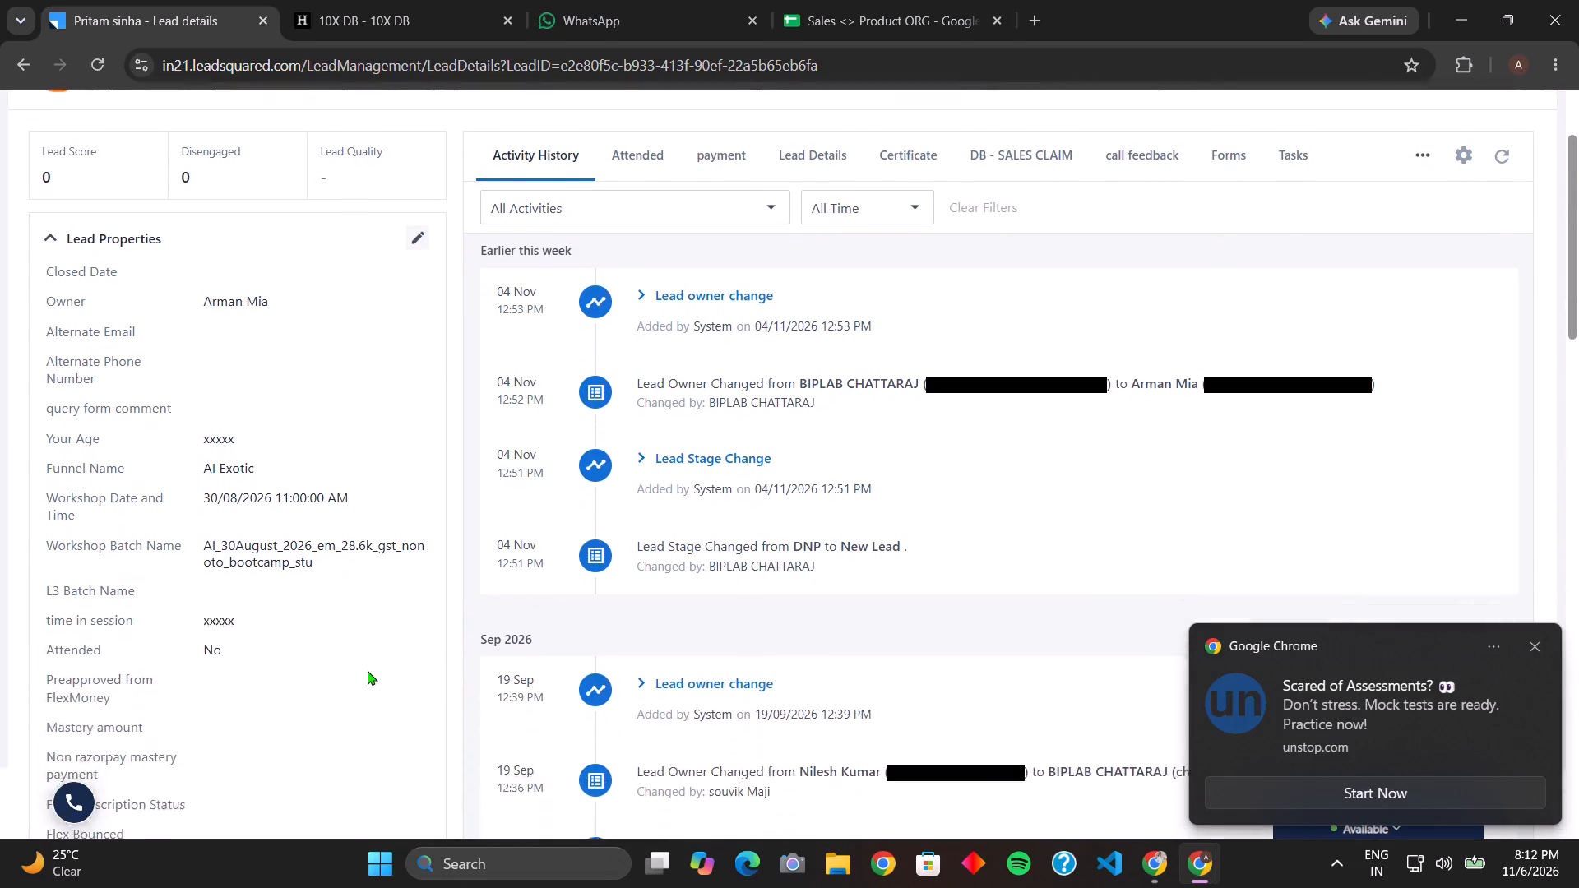
scroll(368, 670, "down", 3)
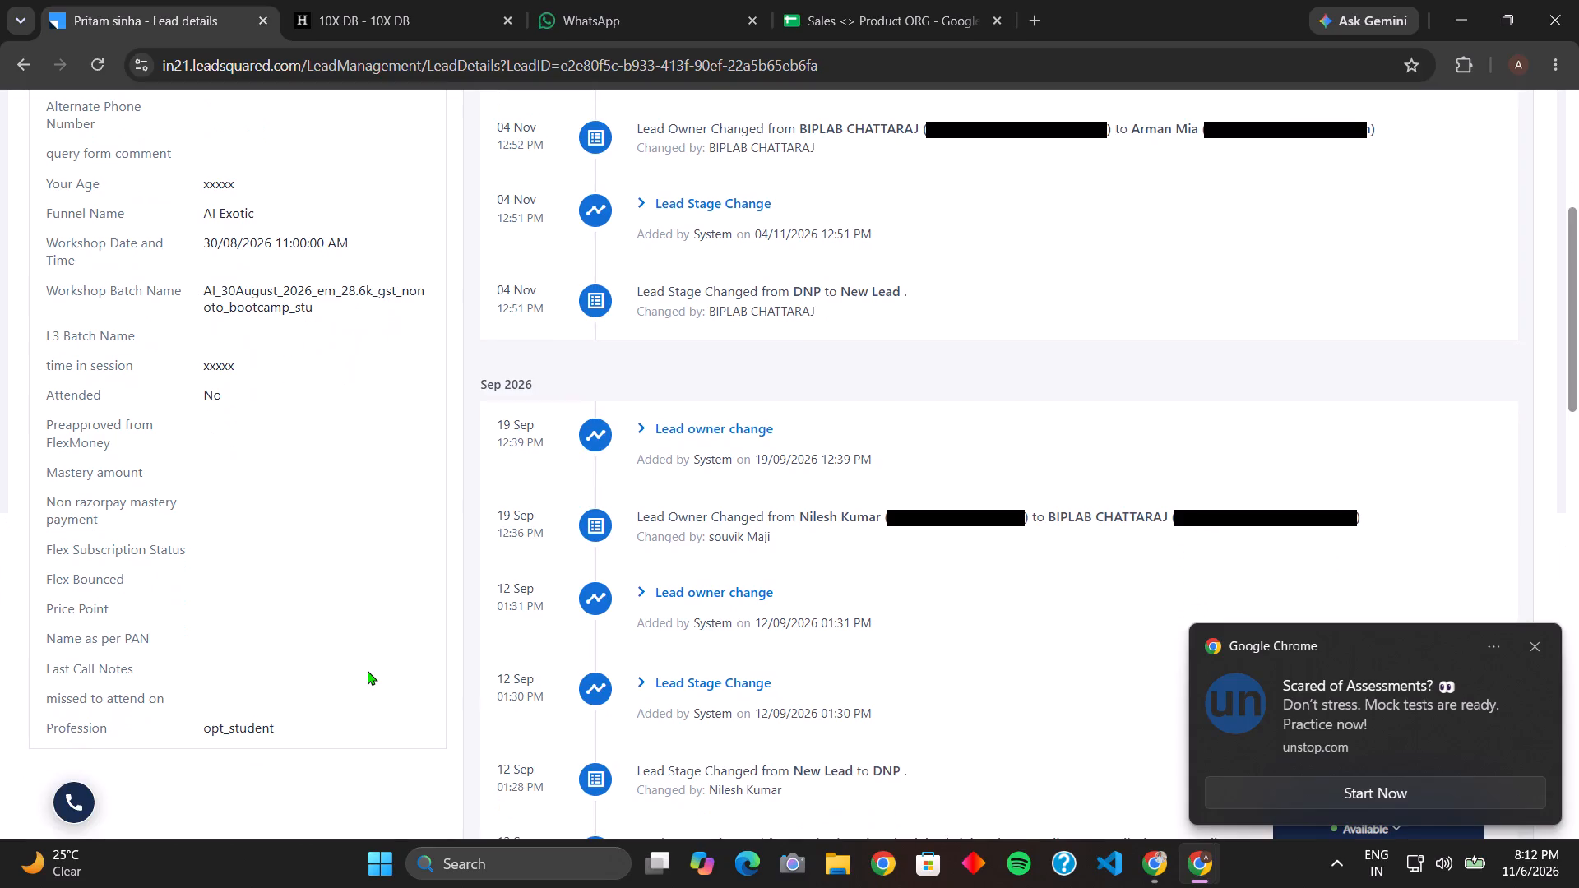
scroll(368, 670, "up", 4)
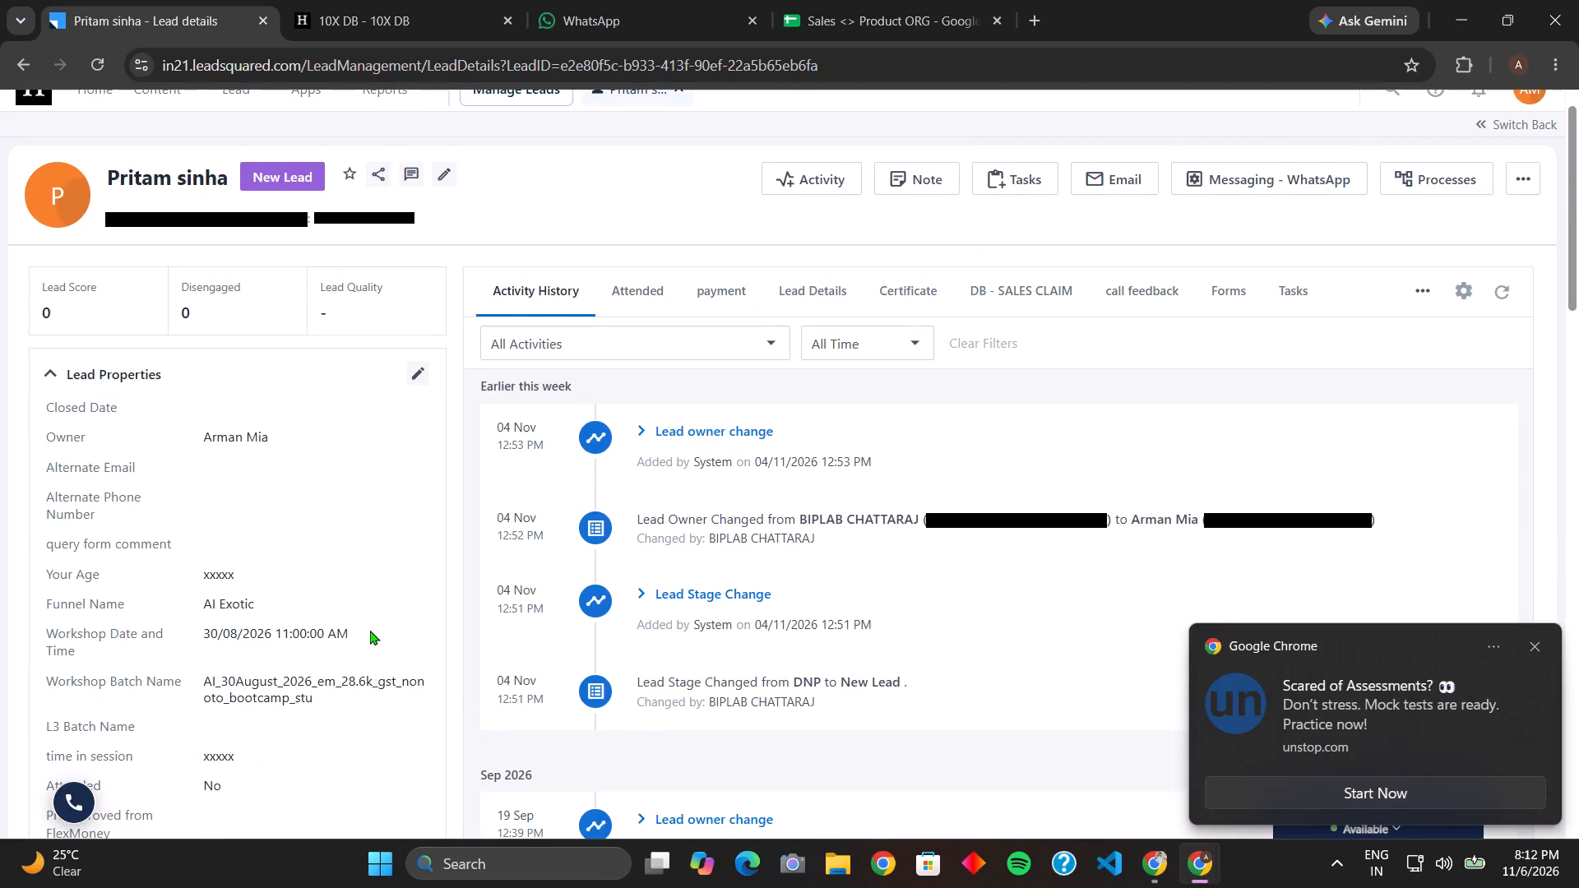
scroll(371, 618, "down", 1)
scroll(371, 618, "up", 3)
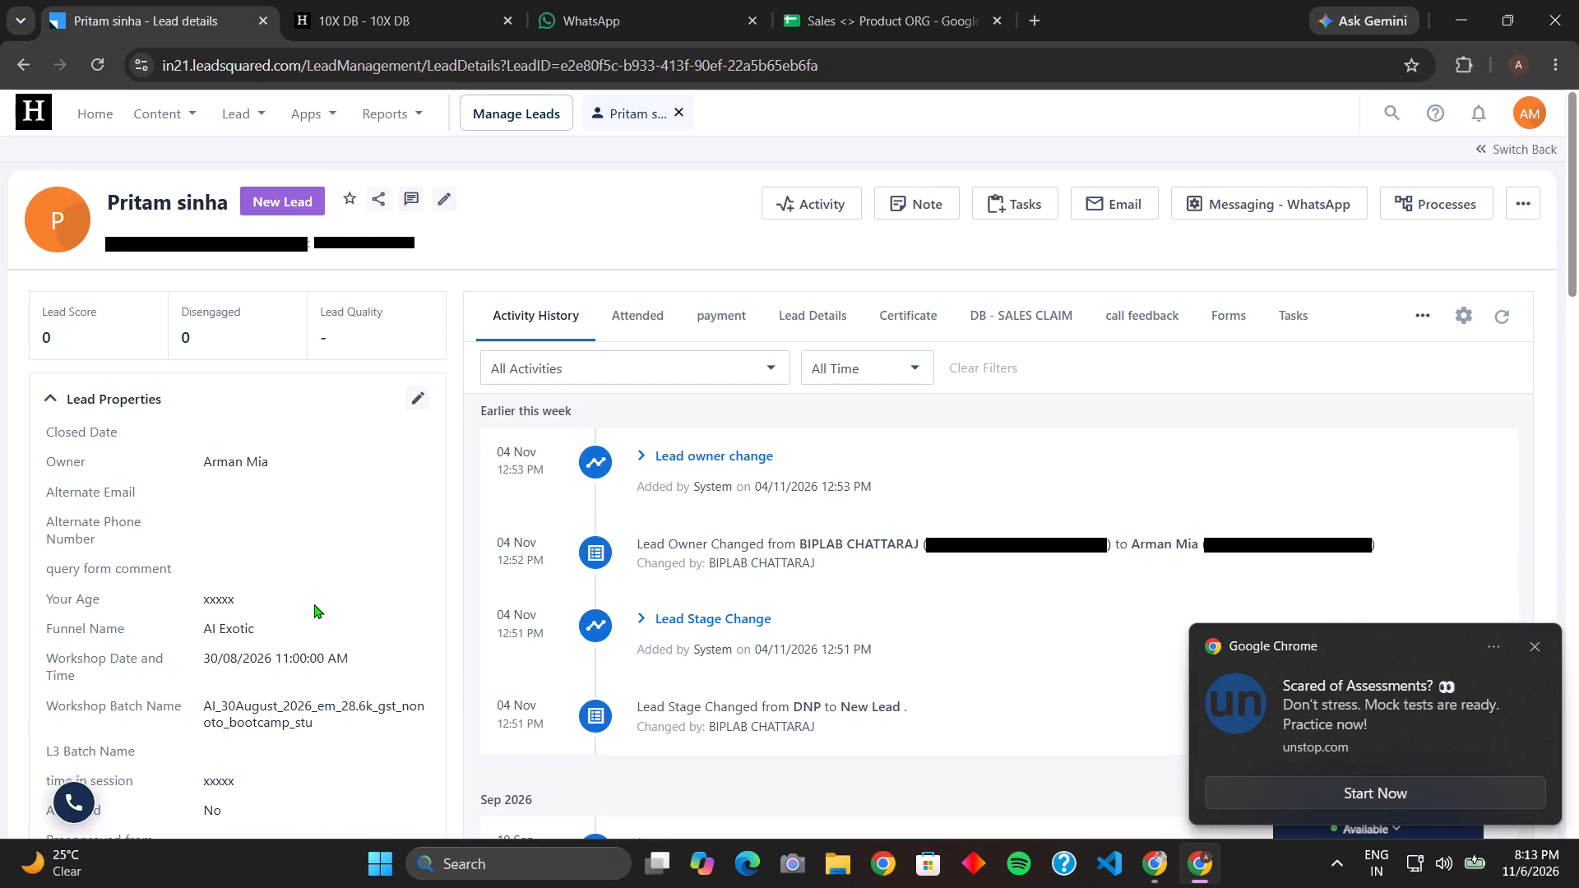
scroll(281, 610, "down", 3)
scroll(281, 610, "up", 6)
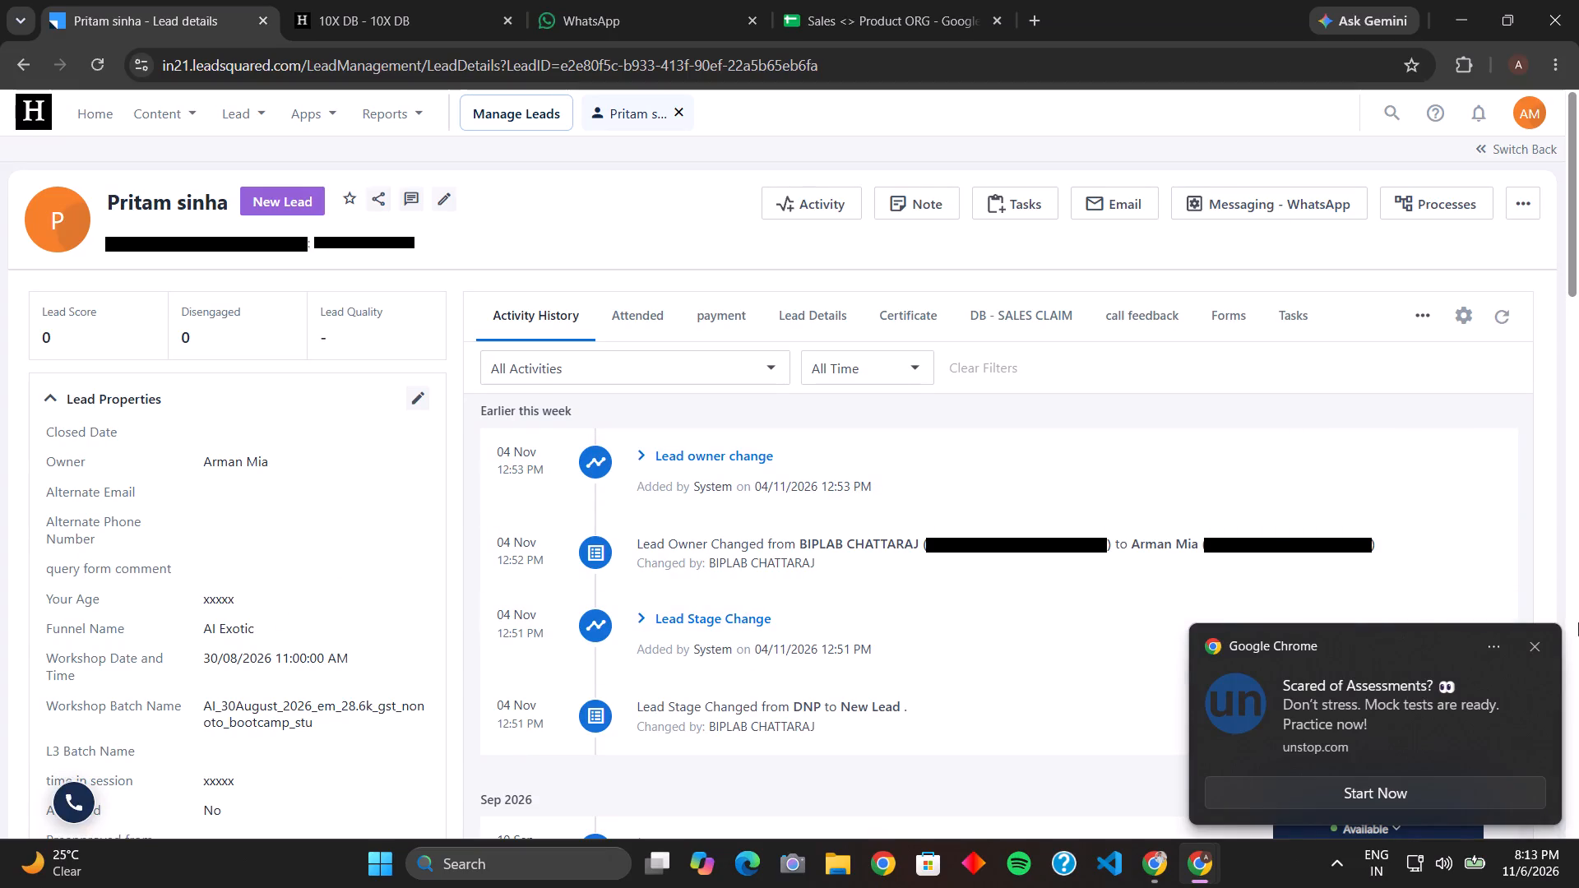
Dismiss the mock-test notification covering the record and recheck the owner and stage changes in the activity history.
left_click(1538, 636)
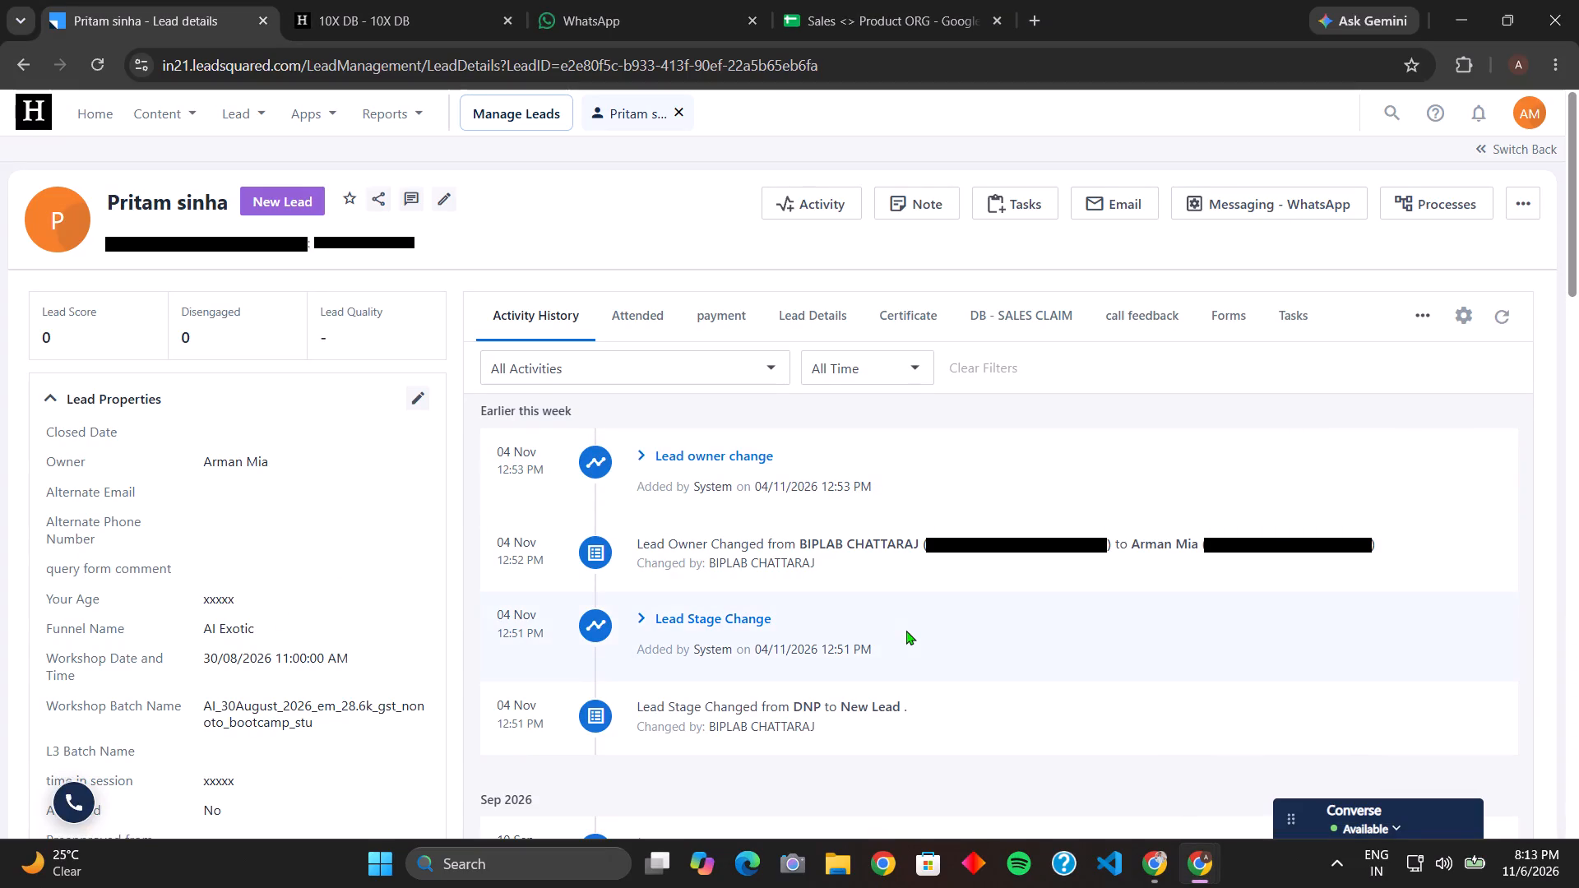
scroll(752, 614, "down", 3)
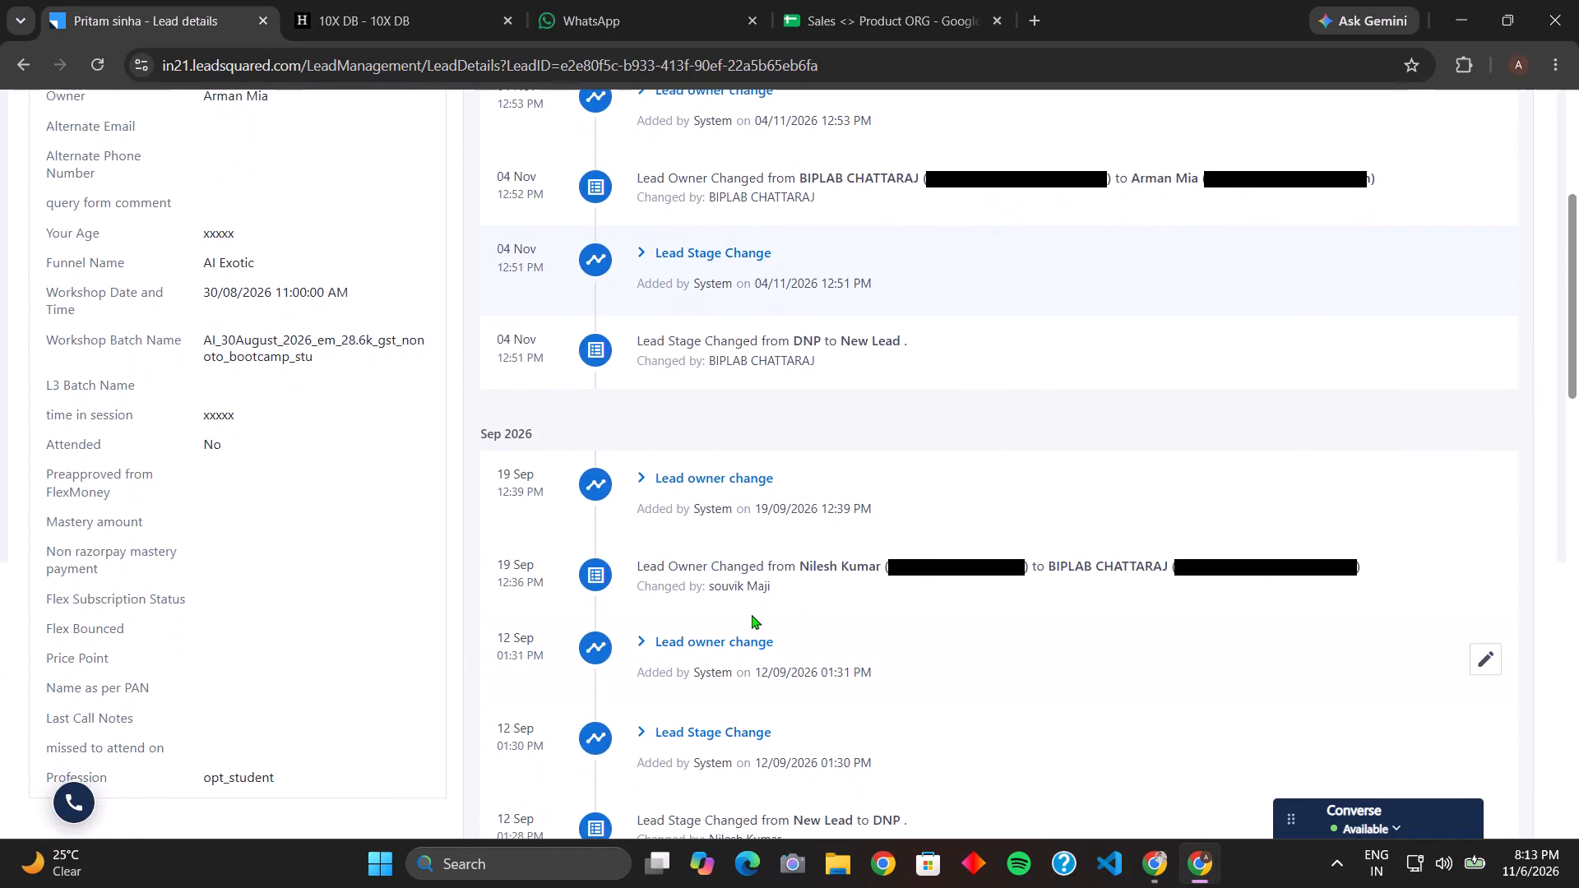
scroll(752, 614, "up", 5)
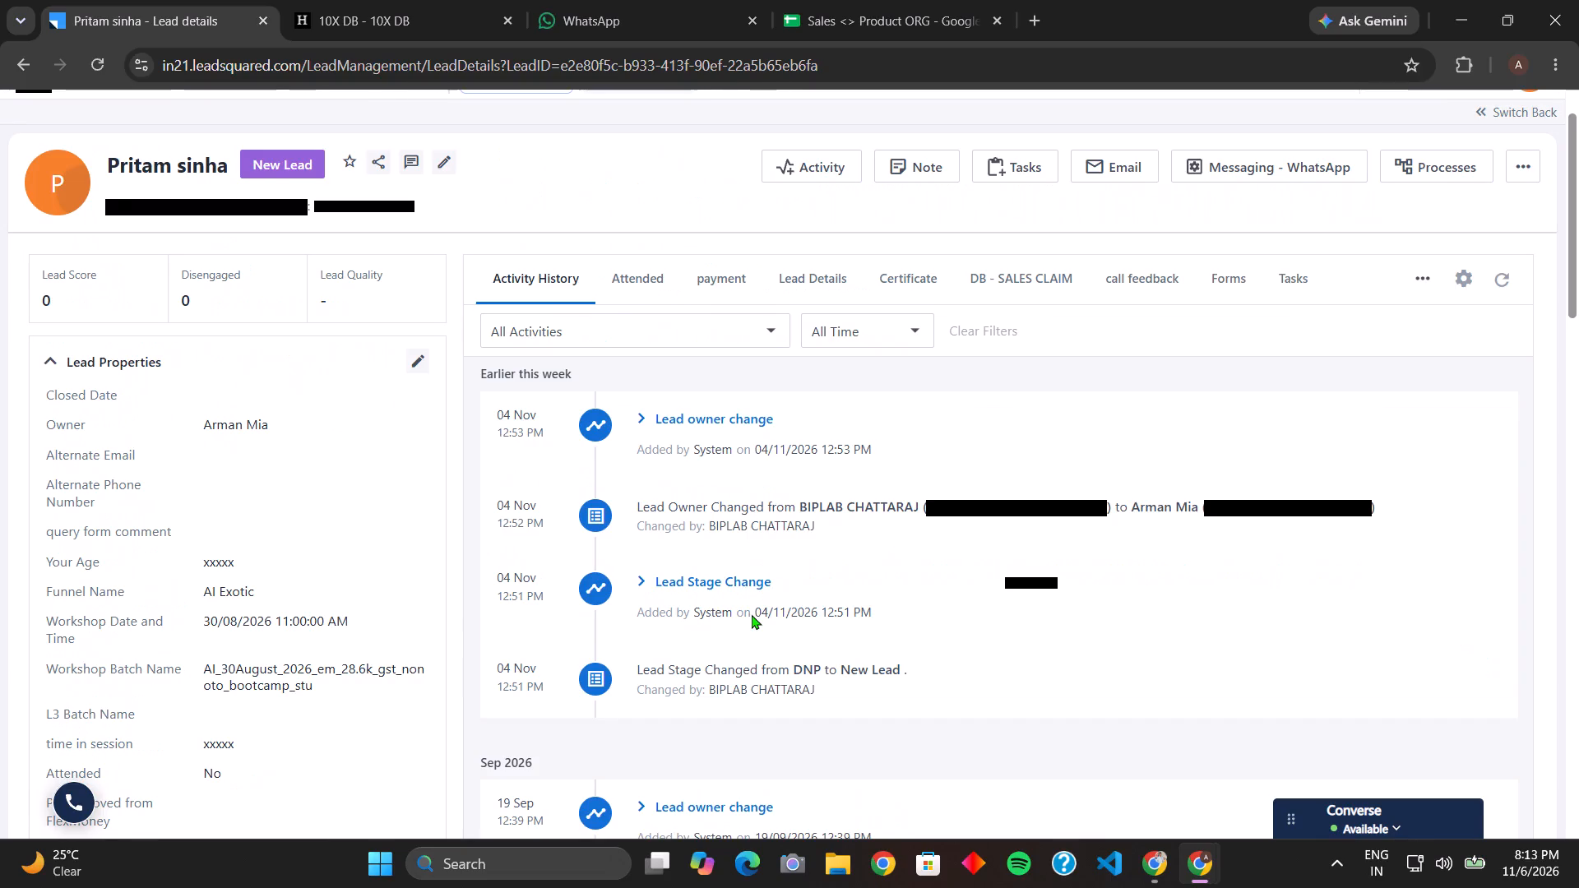
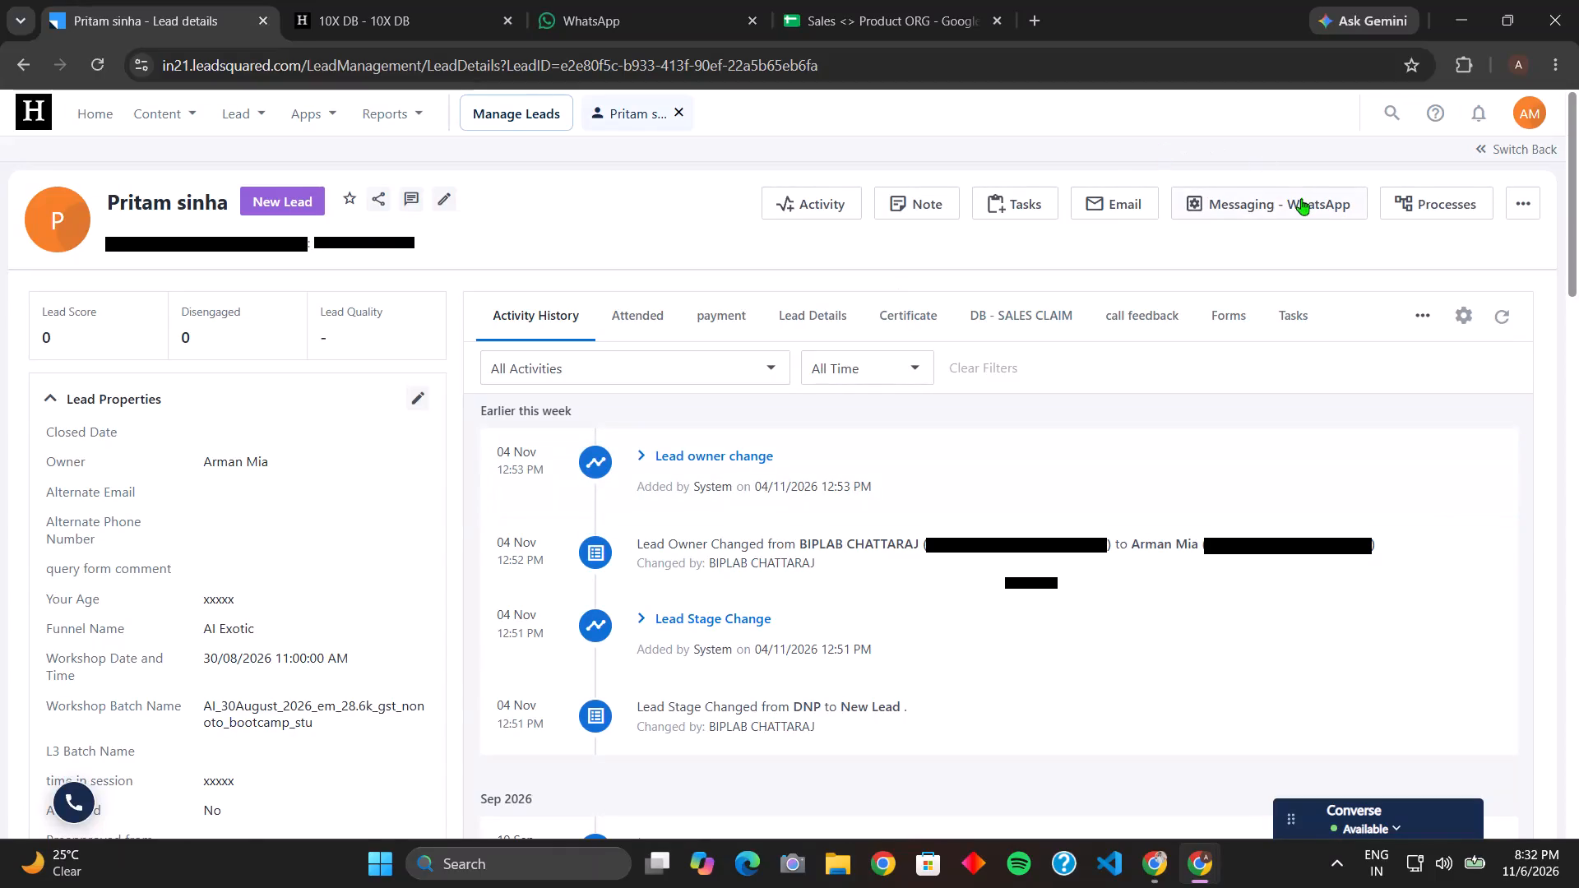
Search the lead's WhatsApp message templates for "build", review the matching templates, and close the message without sending anything.
left_click(1301, 199)
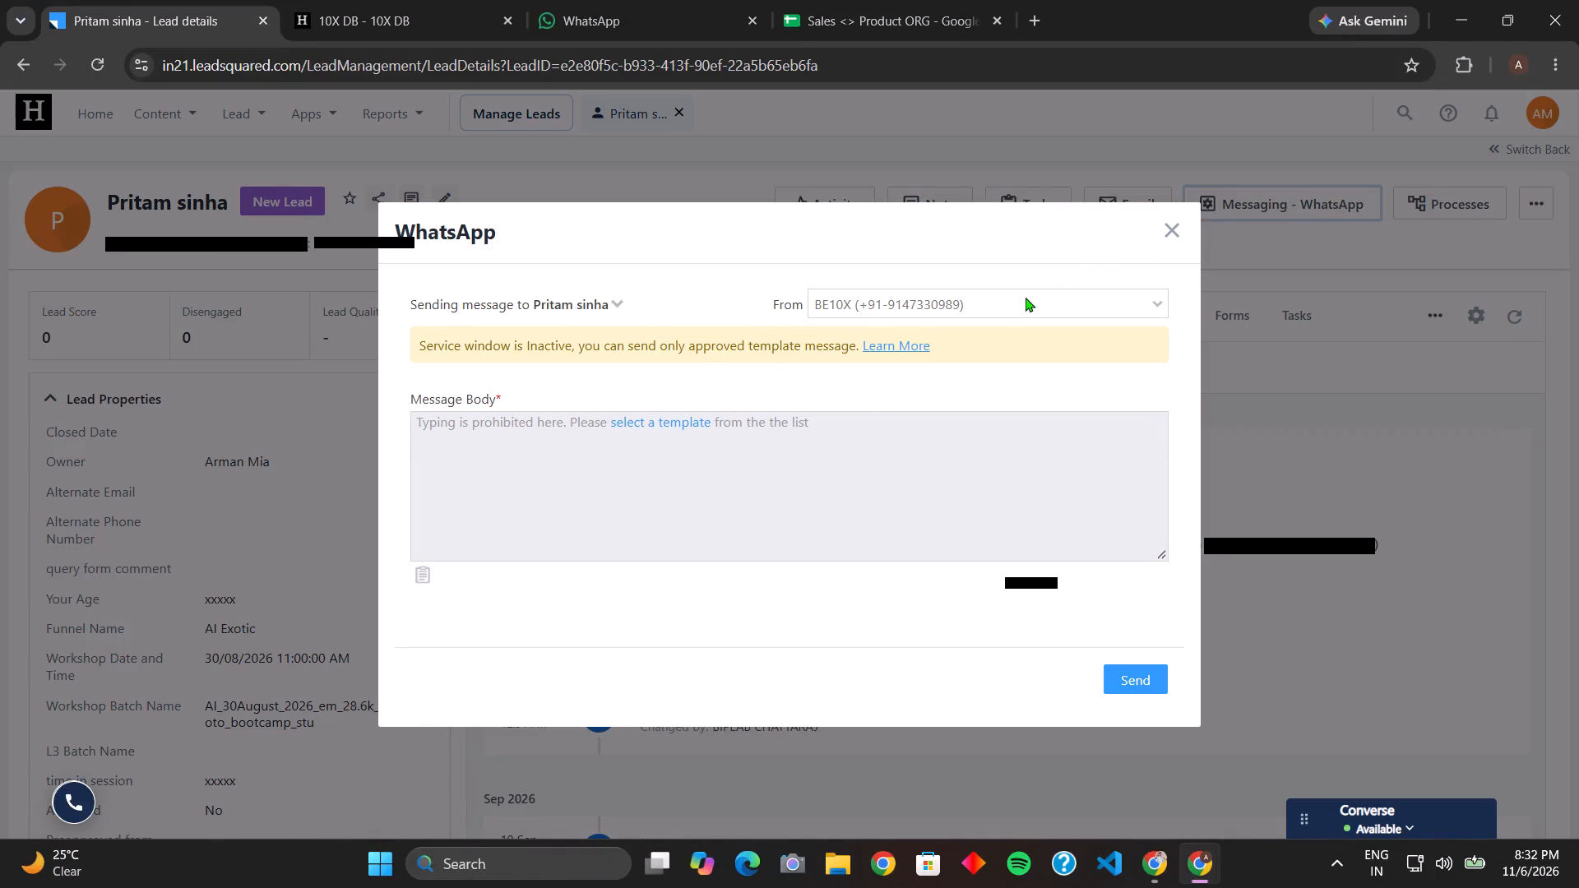
left_click(682, 413)
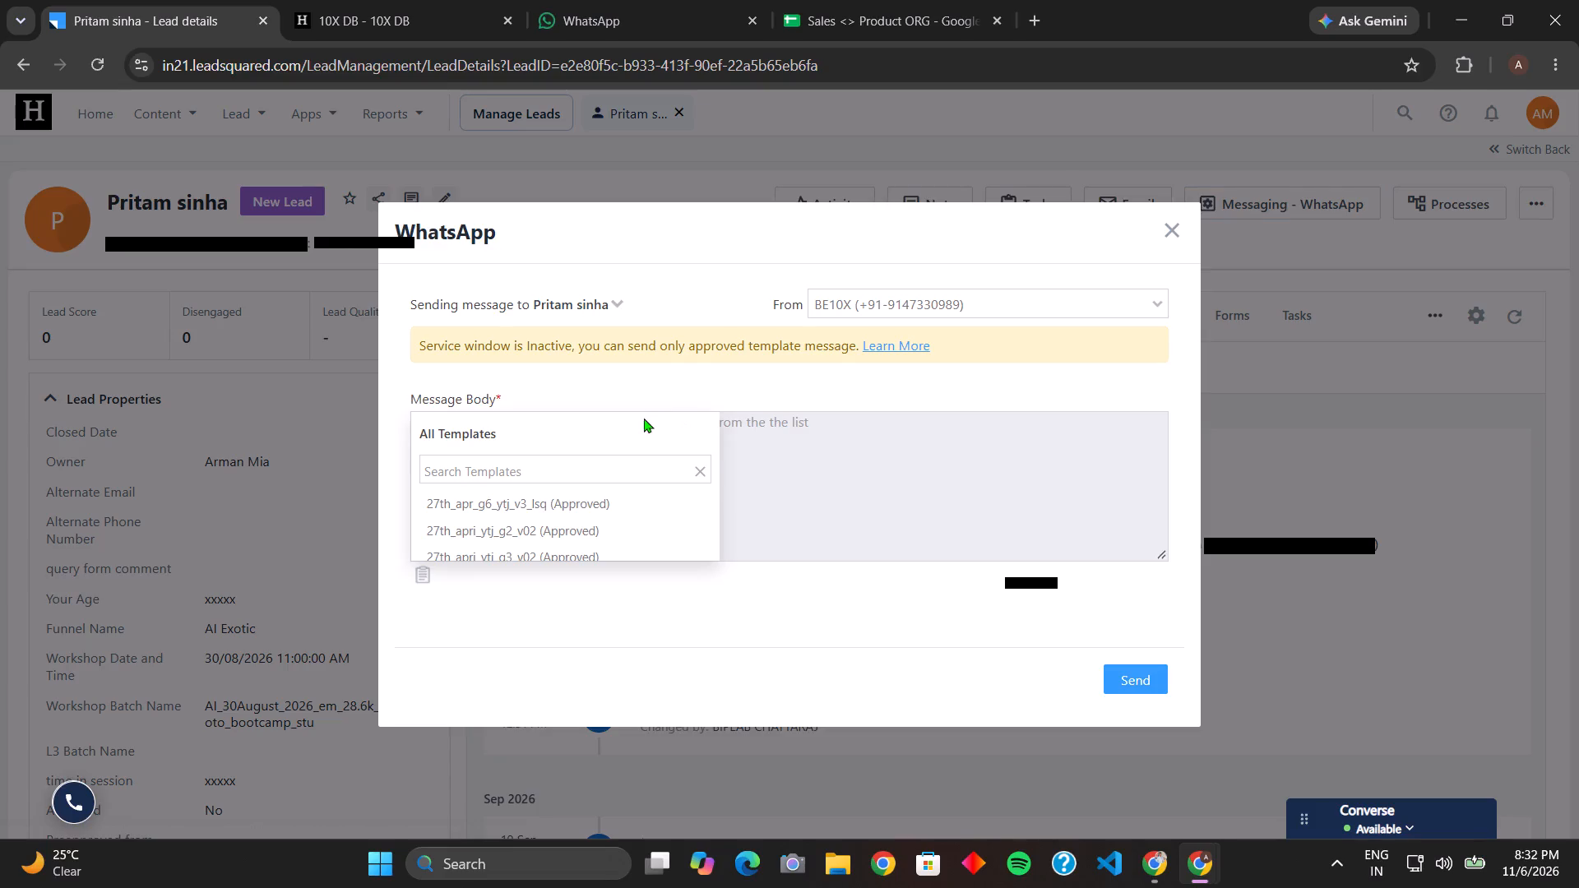
left_click(528, 475)
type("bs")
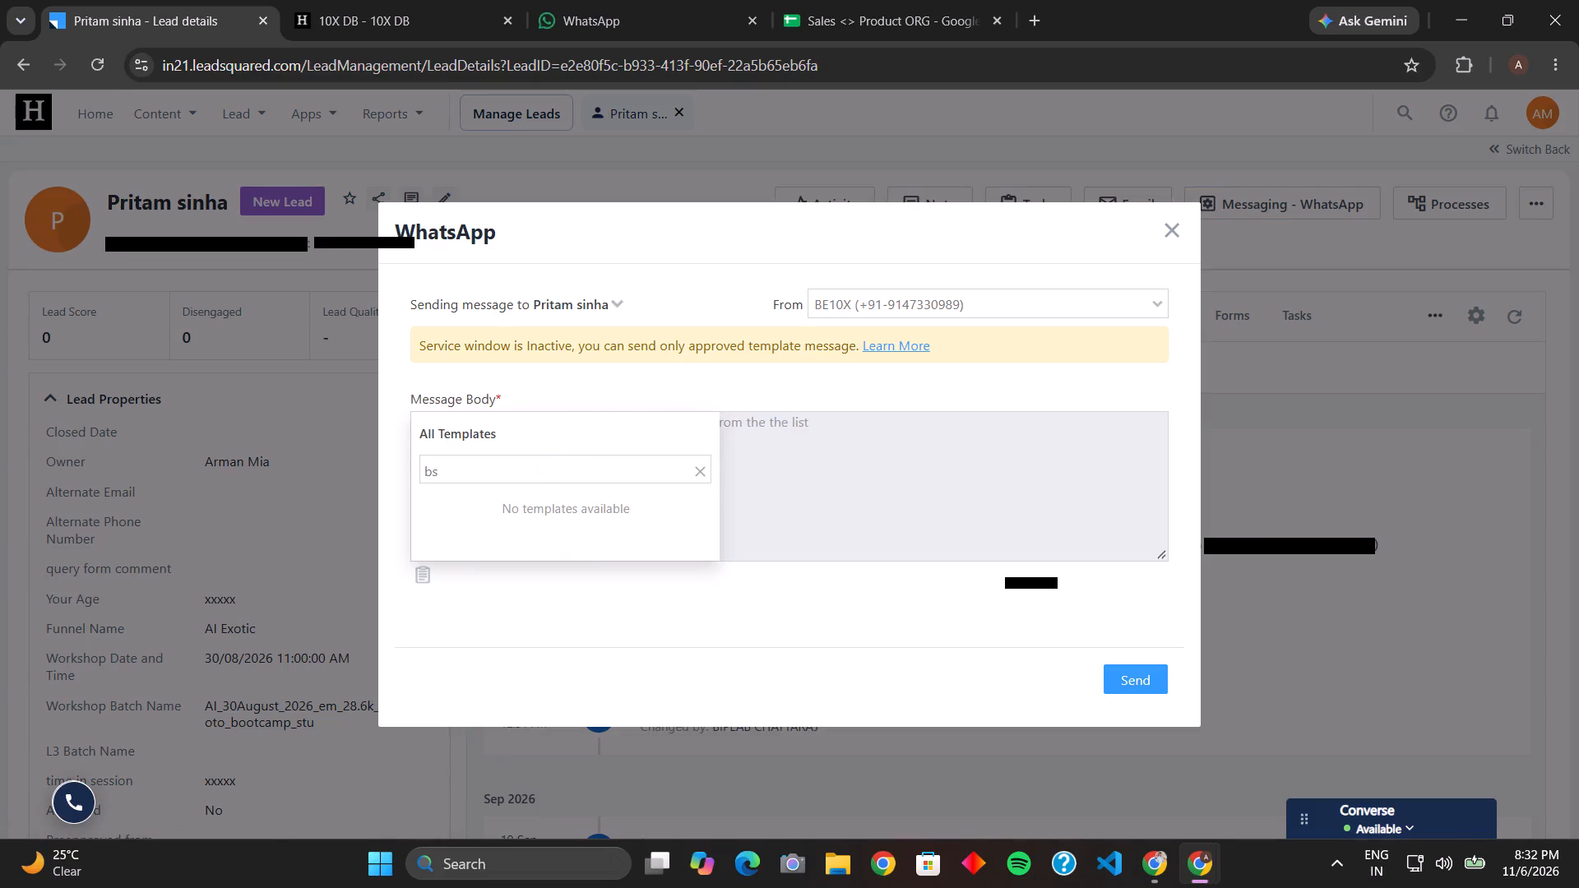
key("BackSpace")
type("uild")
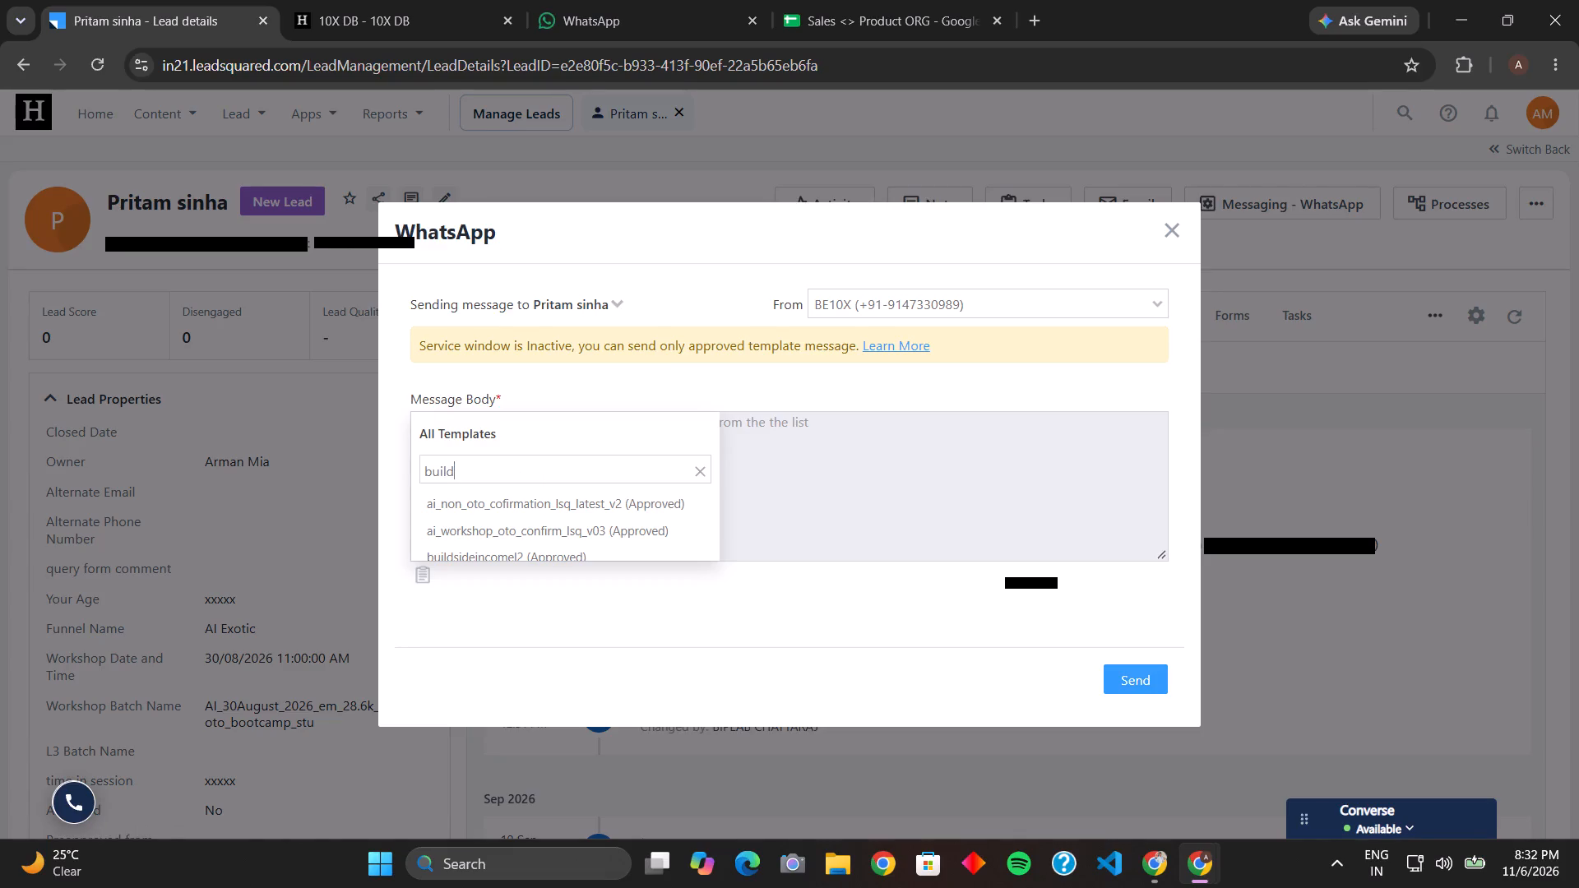
scroll(549, 520, "right", 1)
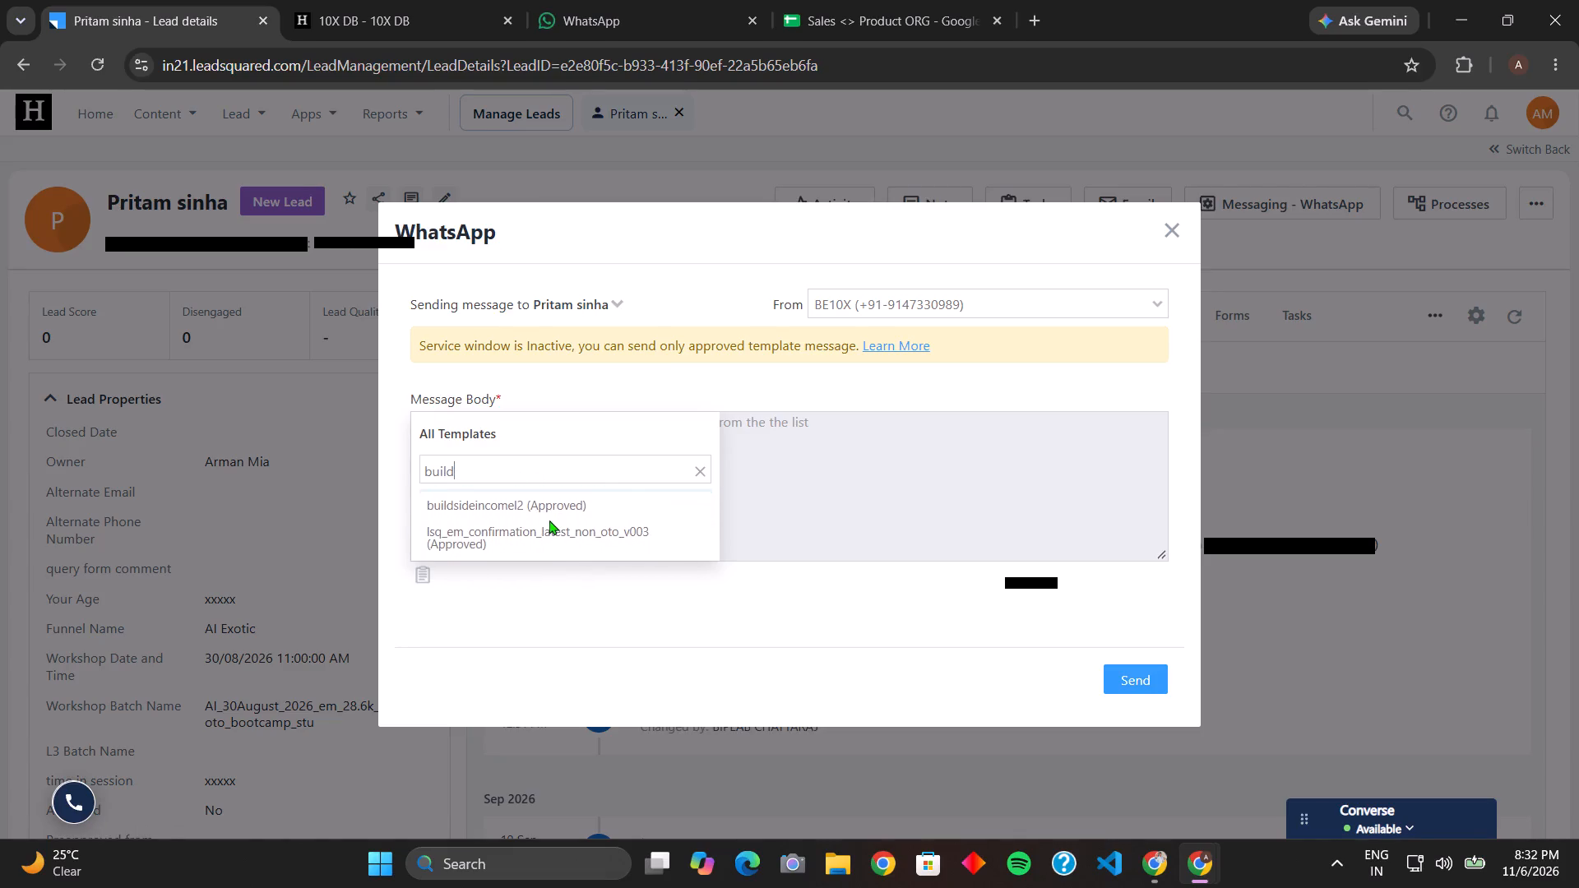
scroll(549, 520, "right", 1)
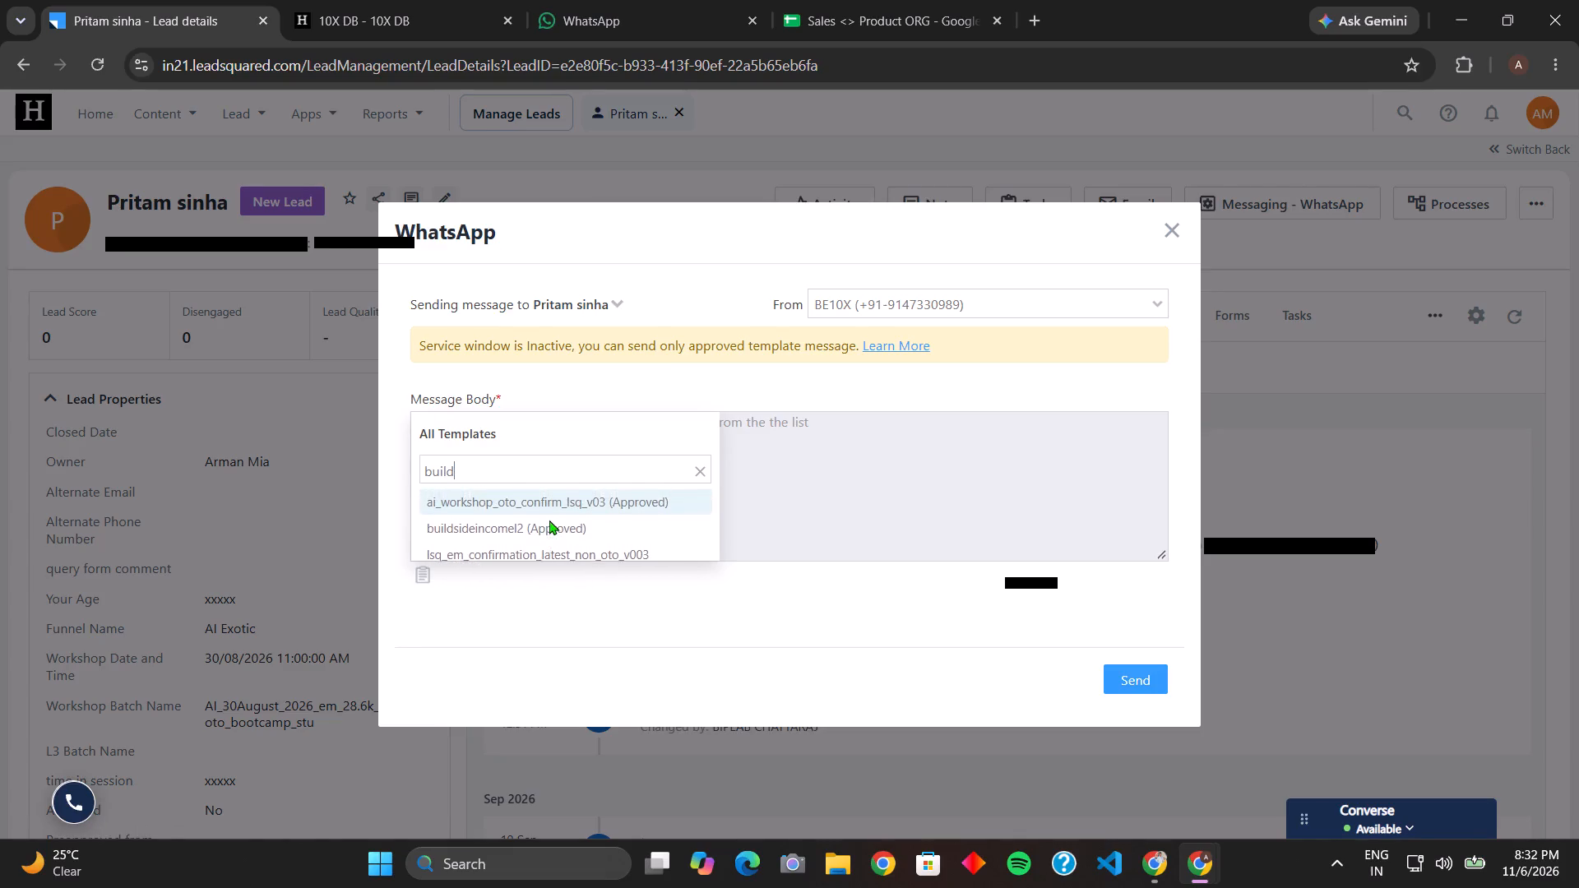
scroll(549, 520, "right", 1)
left_click(702, 465)
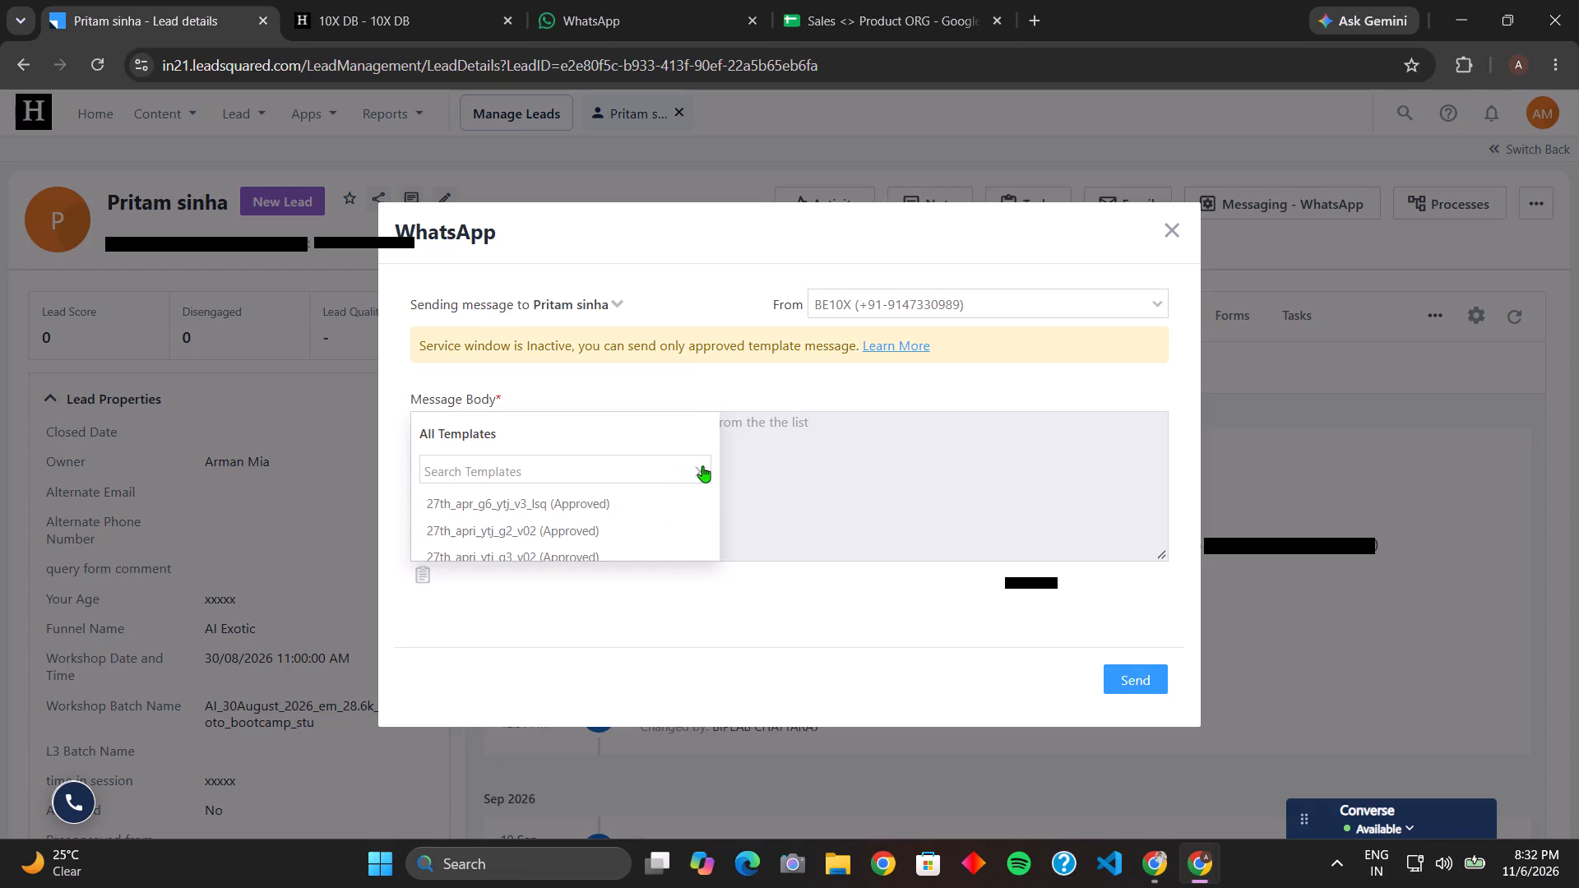
left_click(1172, 237)
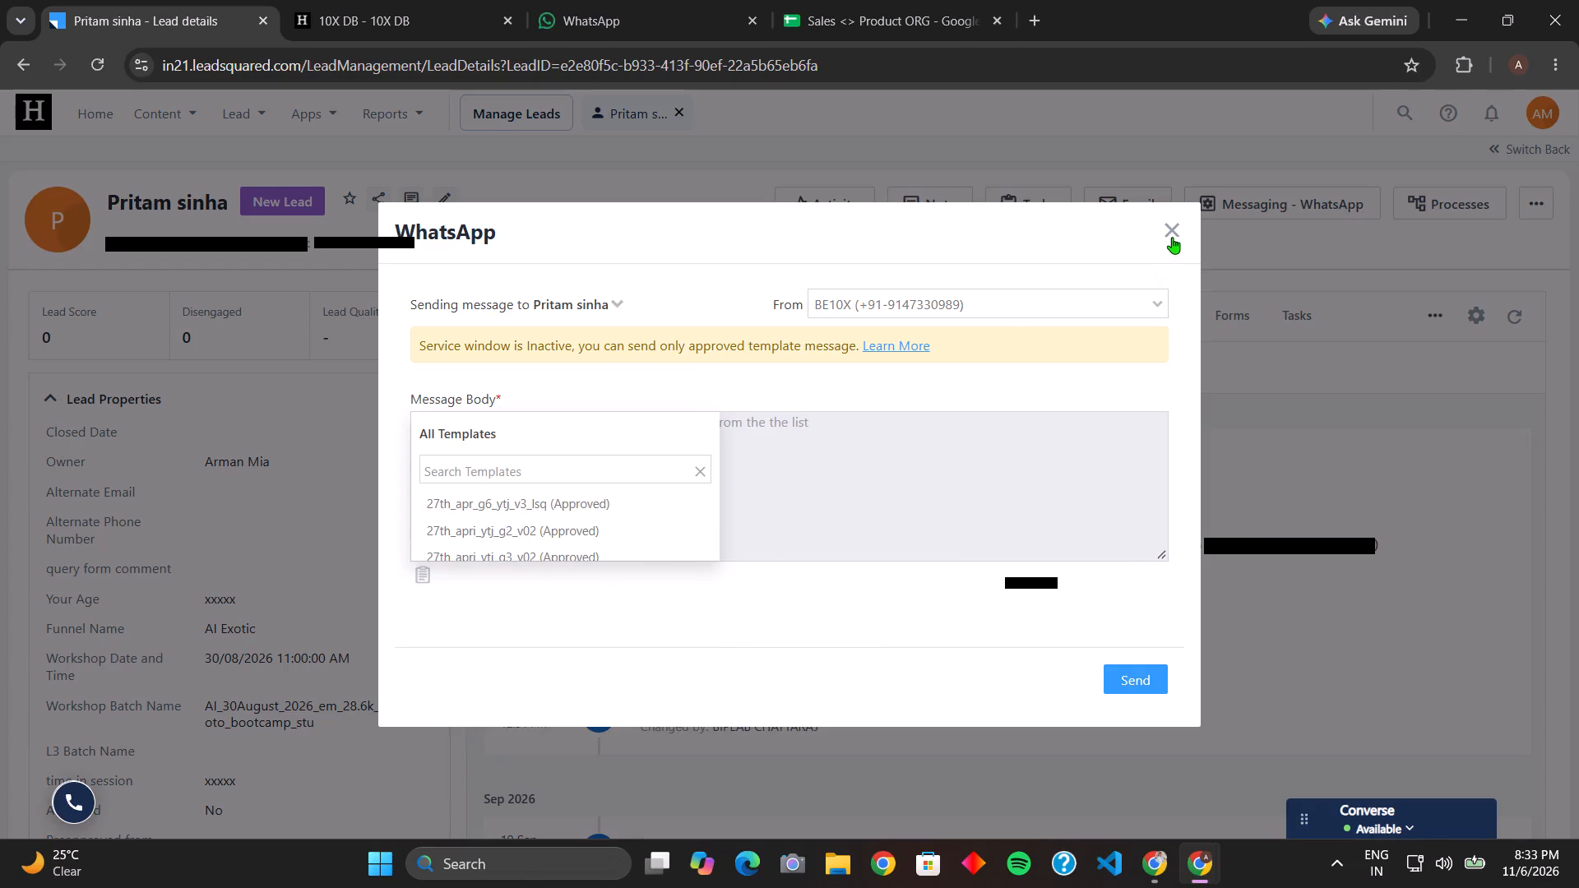
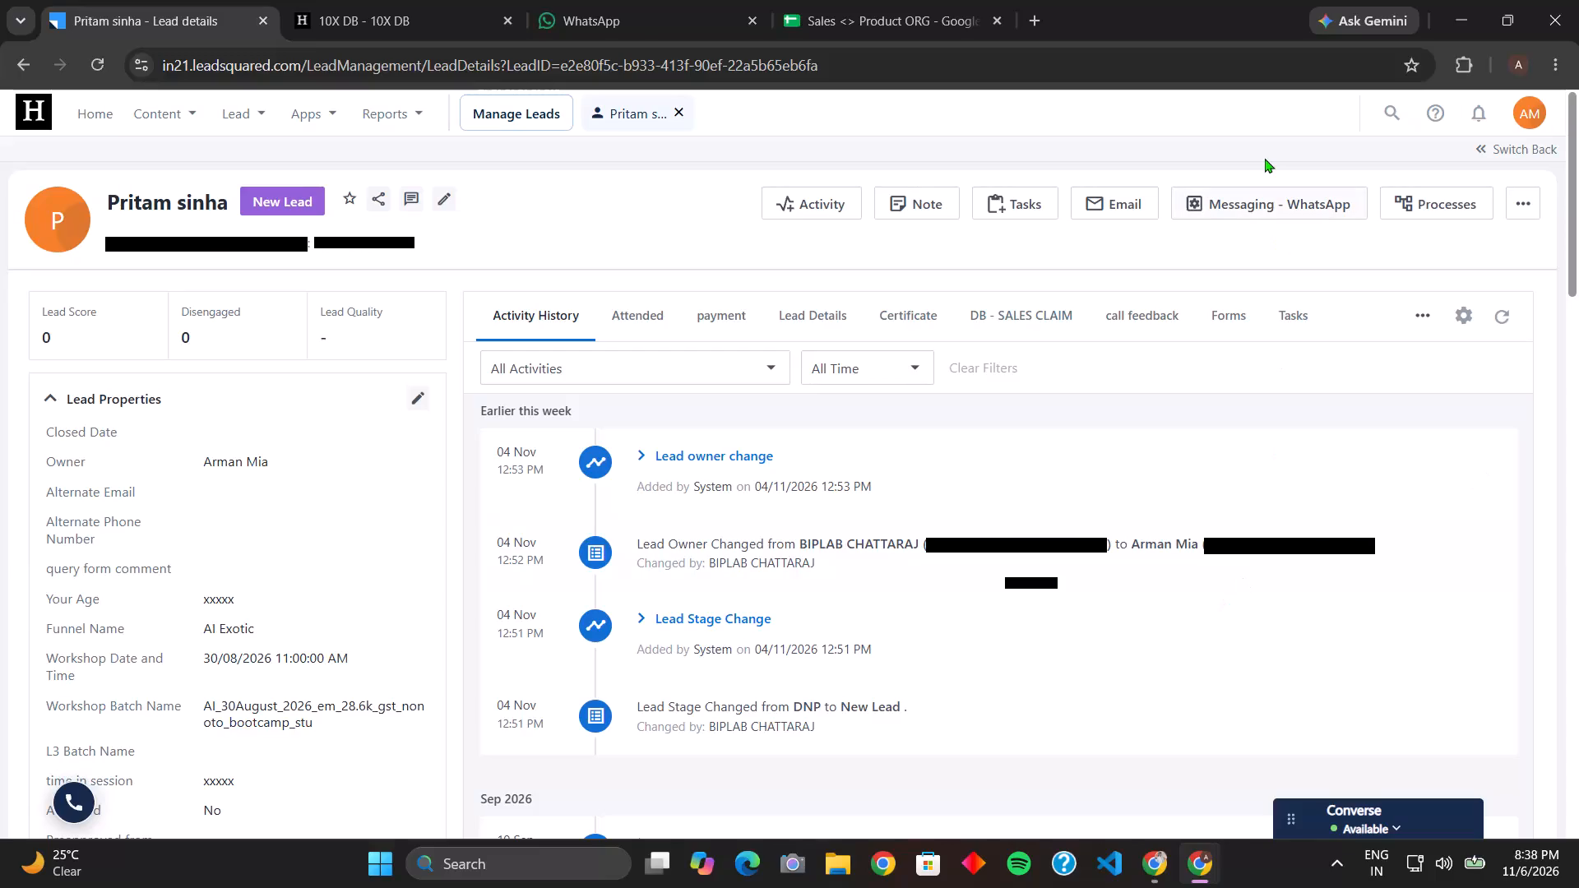
Start a WhatsApp message to the open lead with Be10X- BDA Whatsapp as the sender.
left_click(1286, 200)
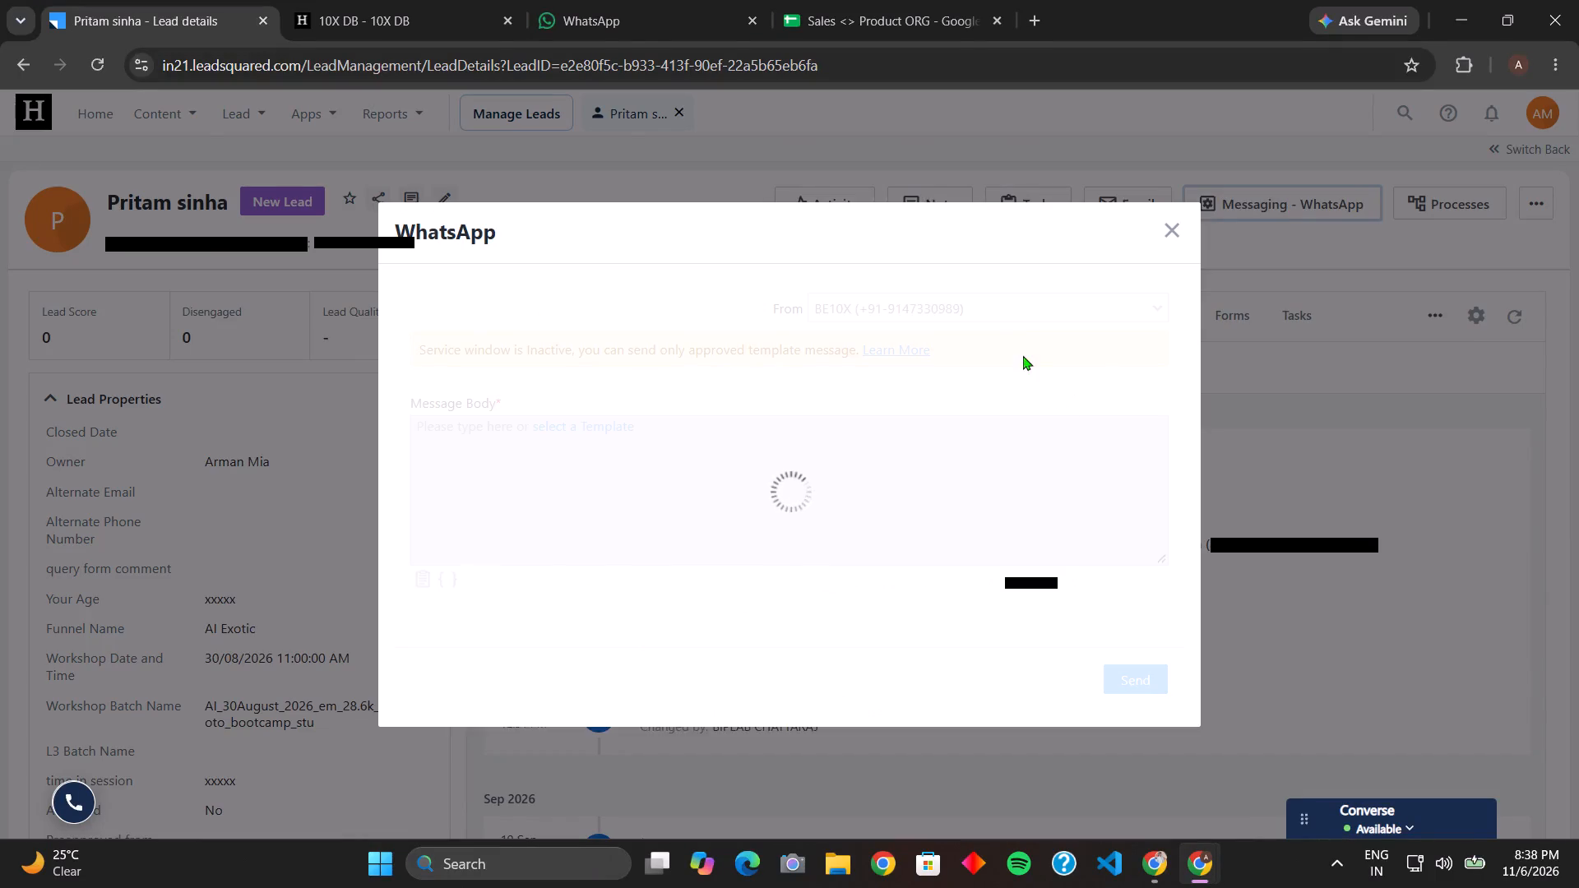
left_click(979, 309)
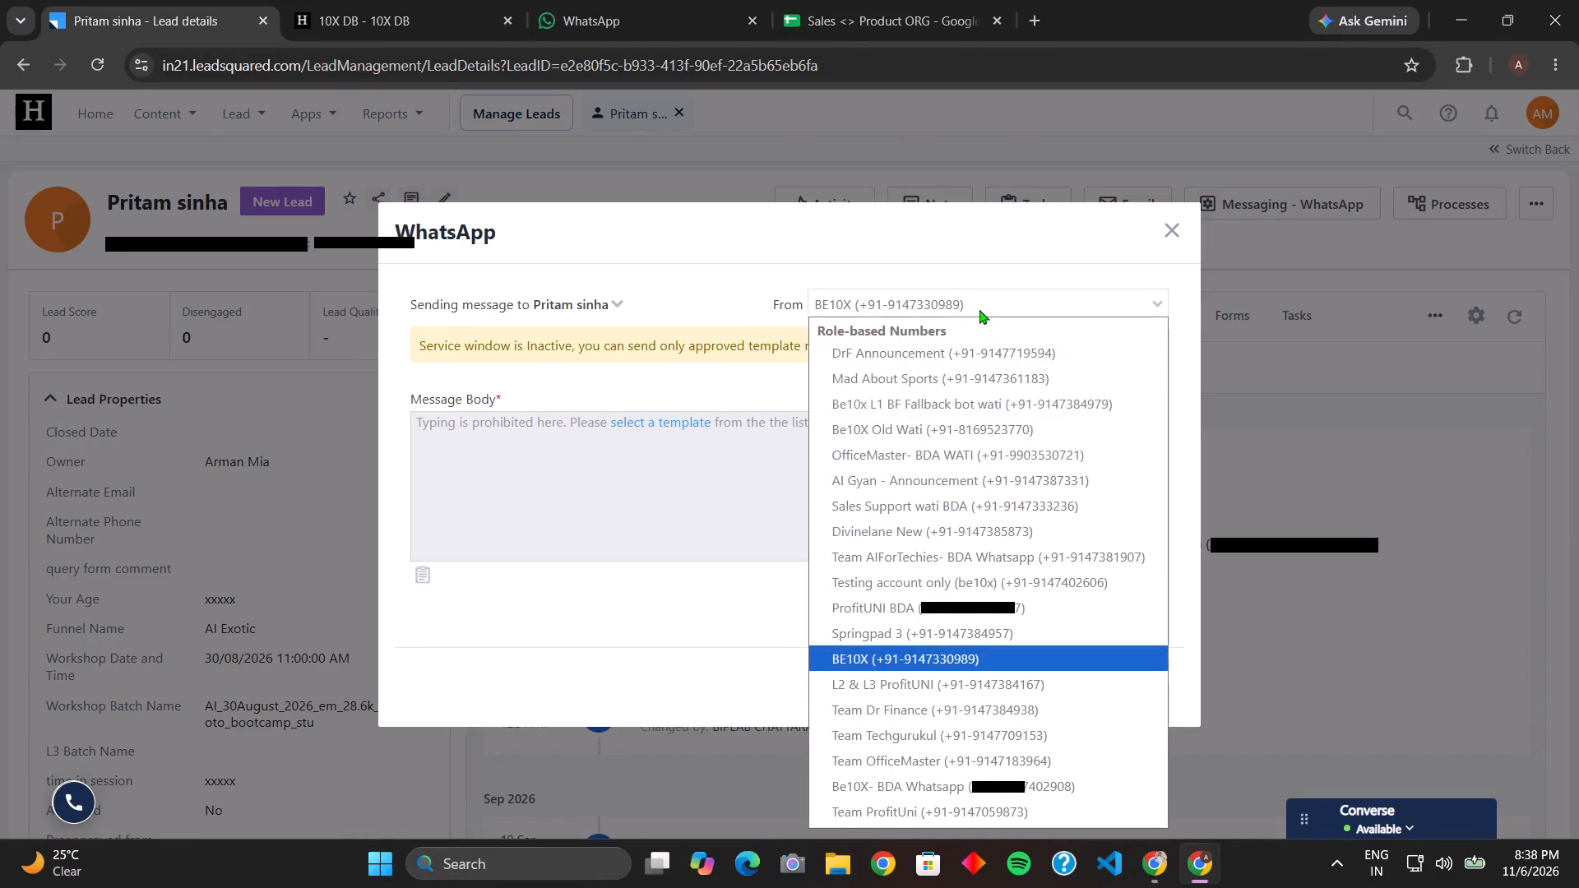
scroll(909, 622, "down", 3)
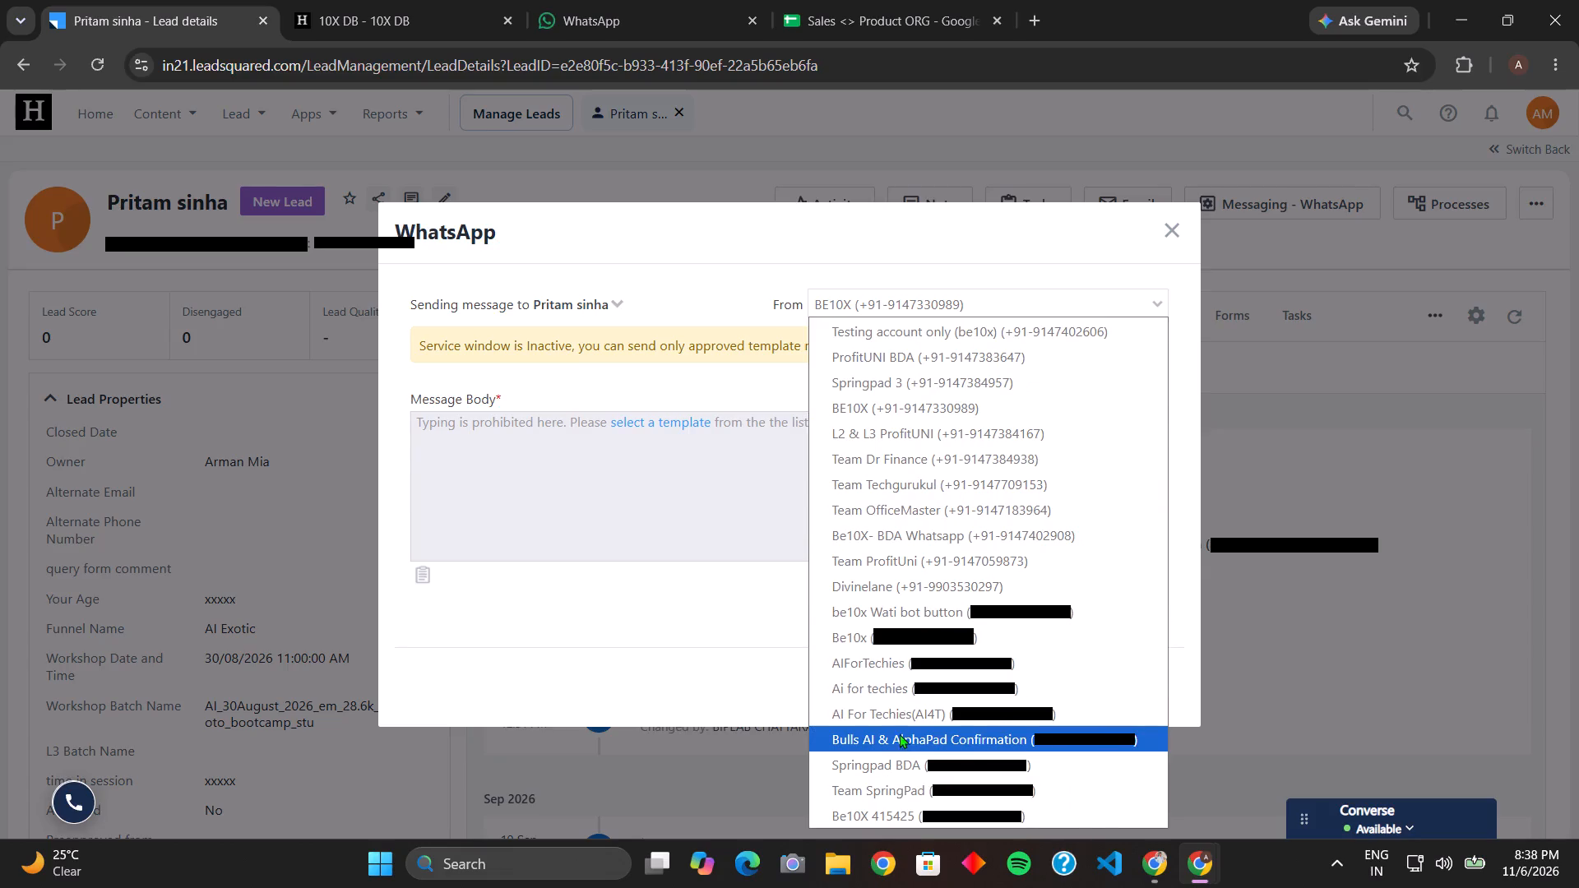
scroll(900, 739, "down", 4)
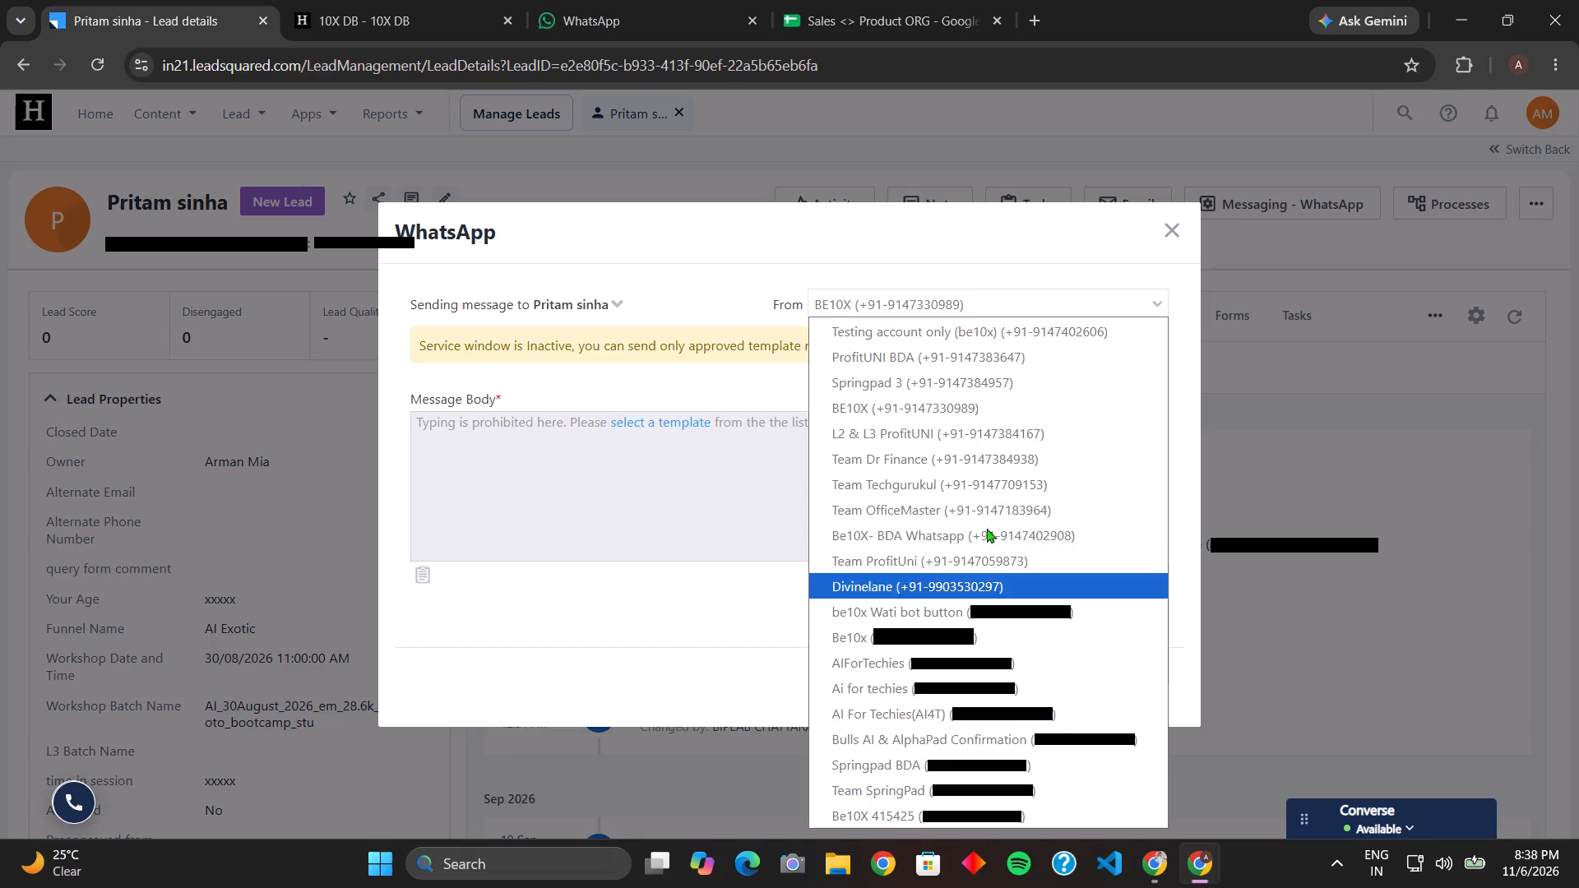
left_click(987, 528)
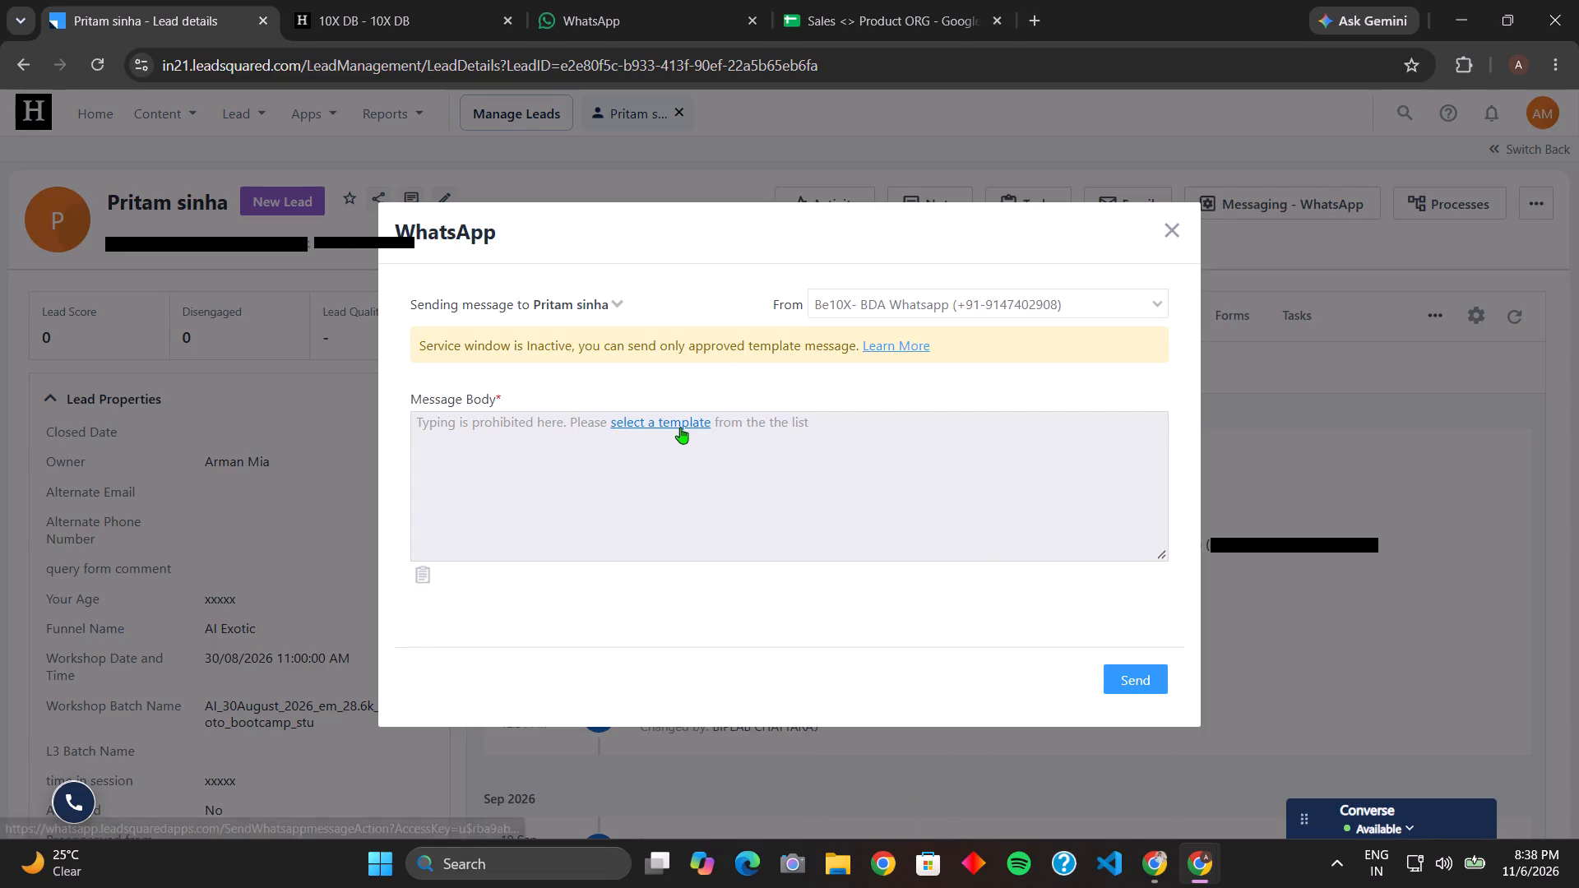
Search the message templates for dnp and load the approved template whose name starts with new_dnp.
left_click(680, 425)
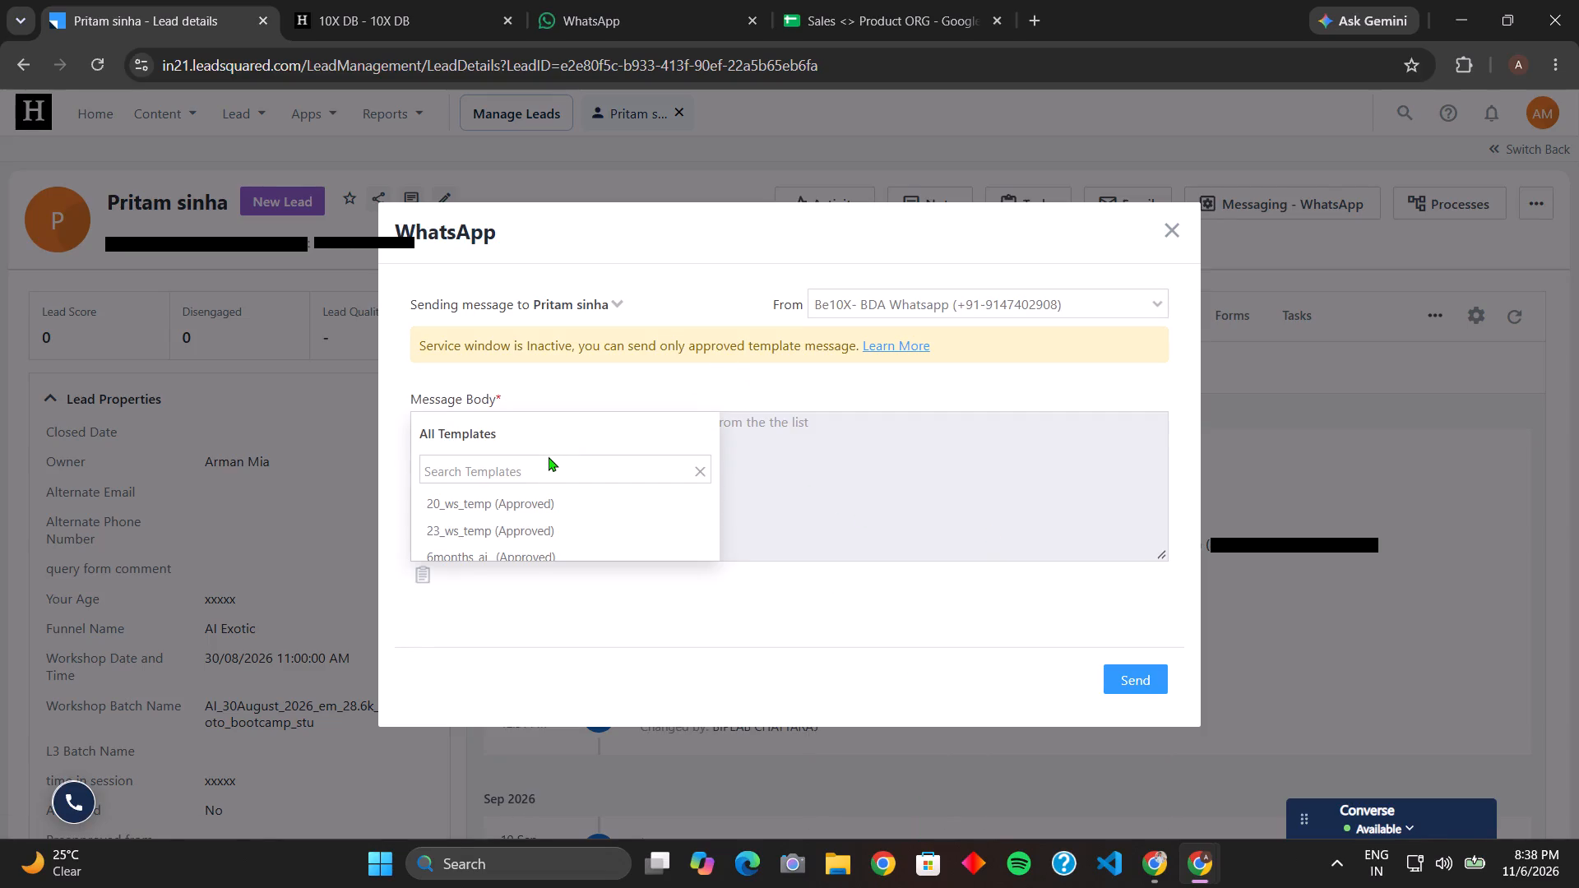
left_click(549, 463)
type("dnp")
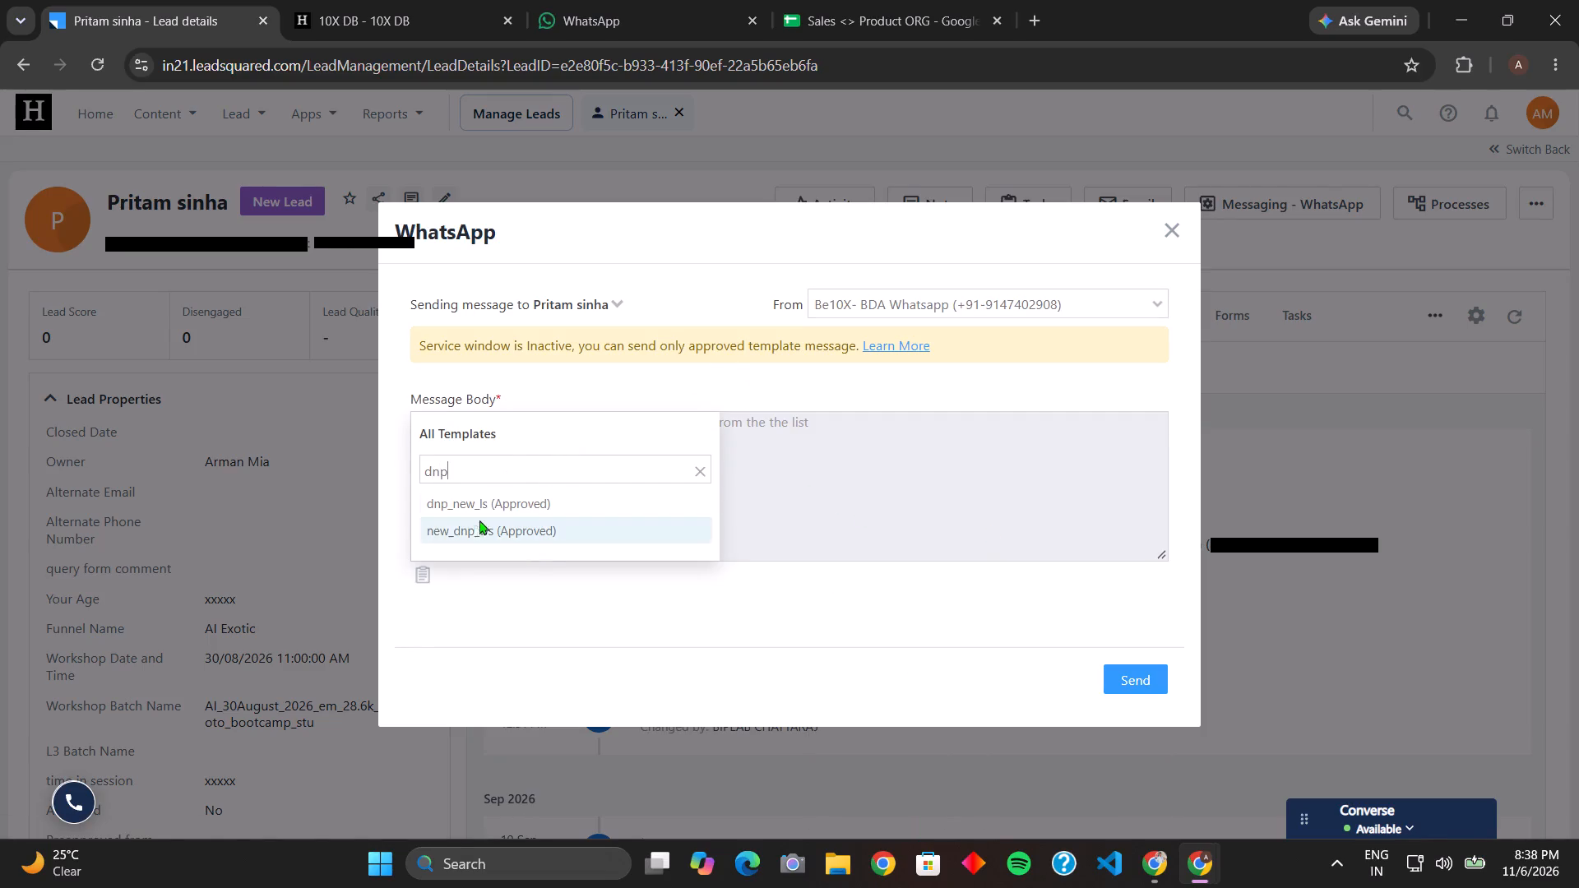
left_click(456, 531)
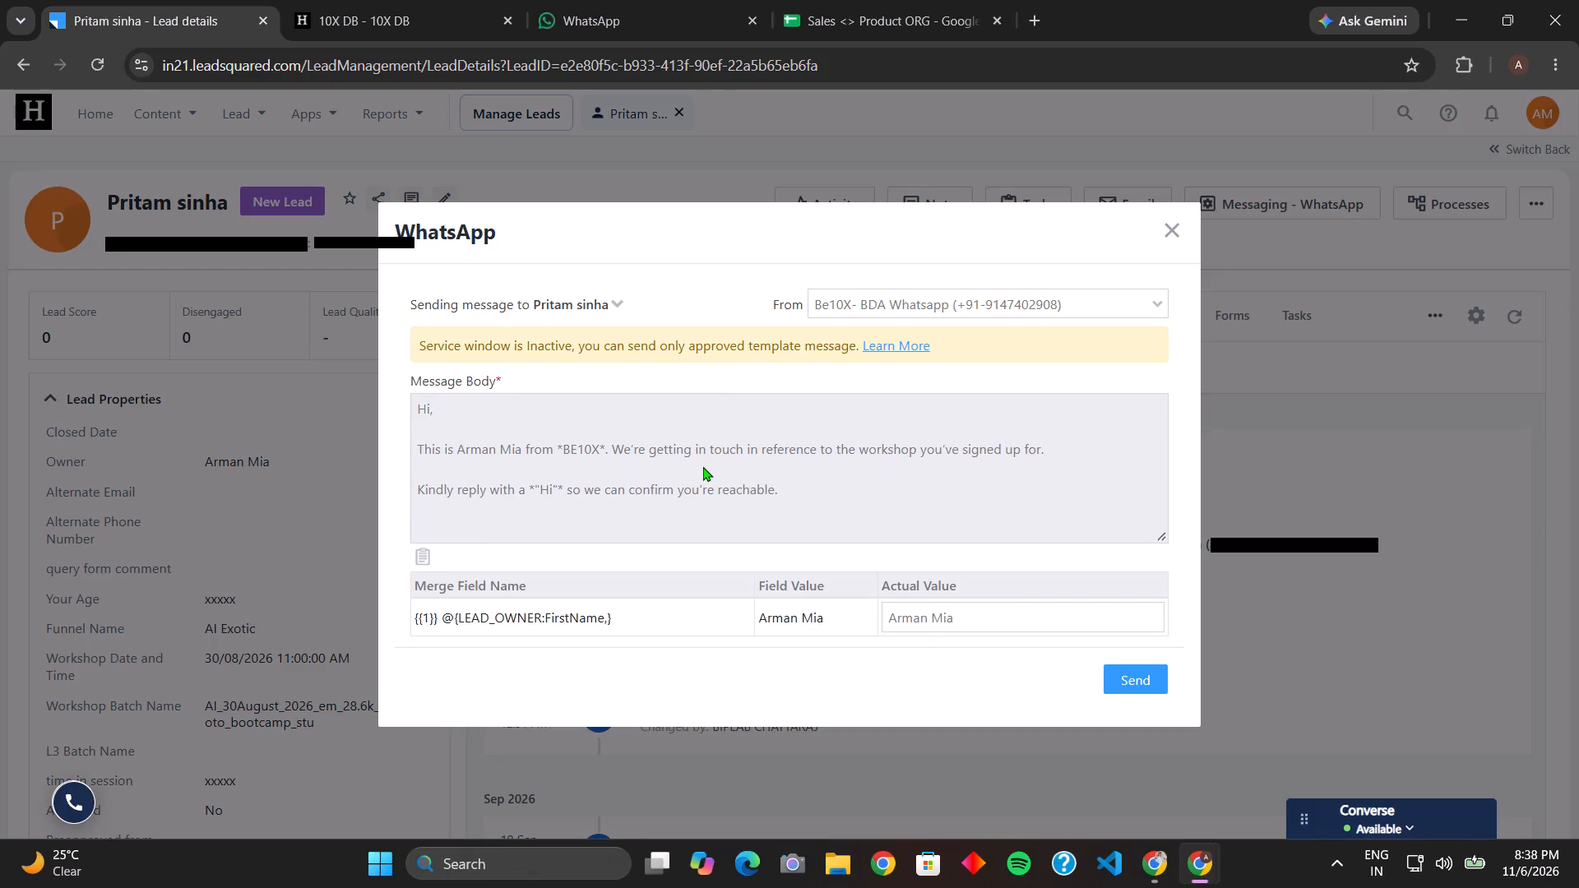
Review the message body and replace the lead owner first-name merge value with Team Be10X.
scroll(703, 466, "up", 1)
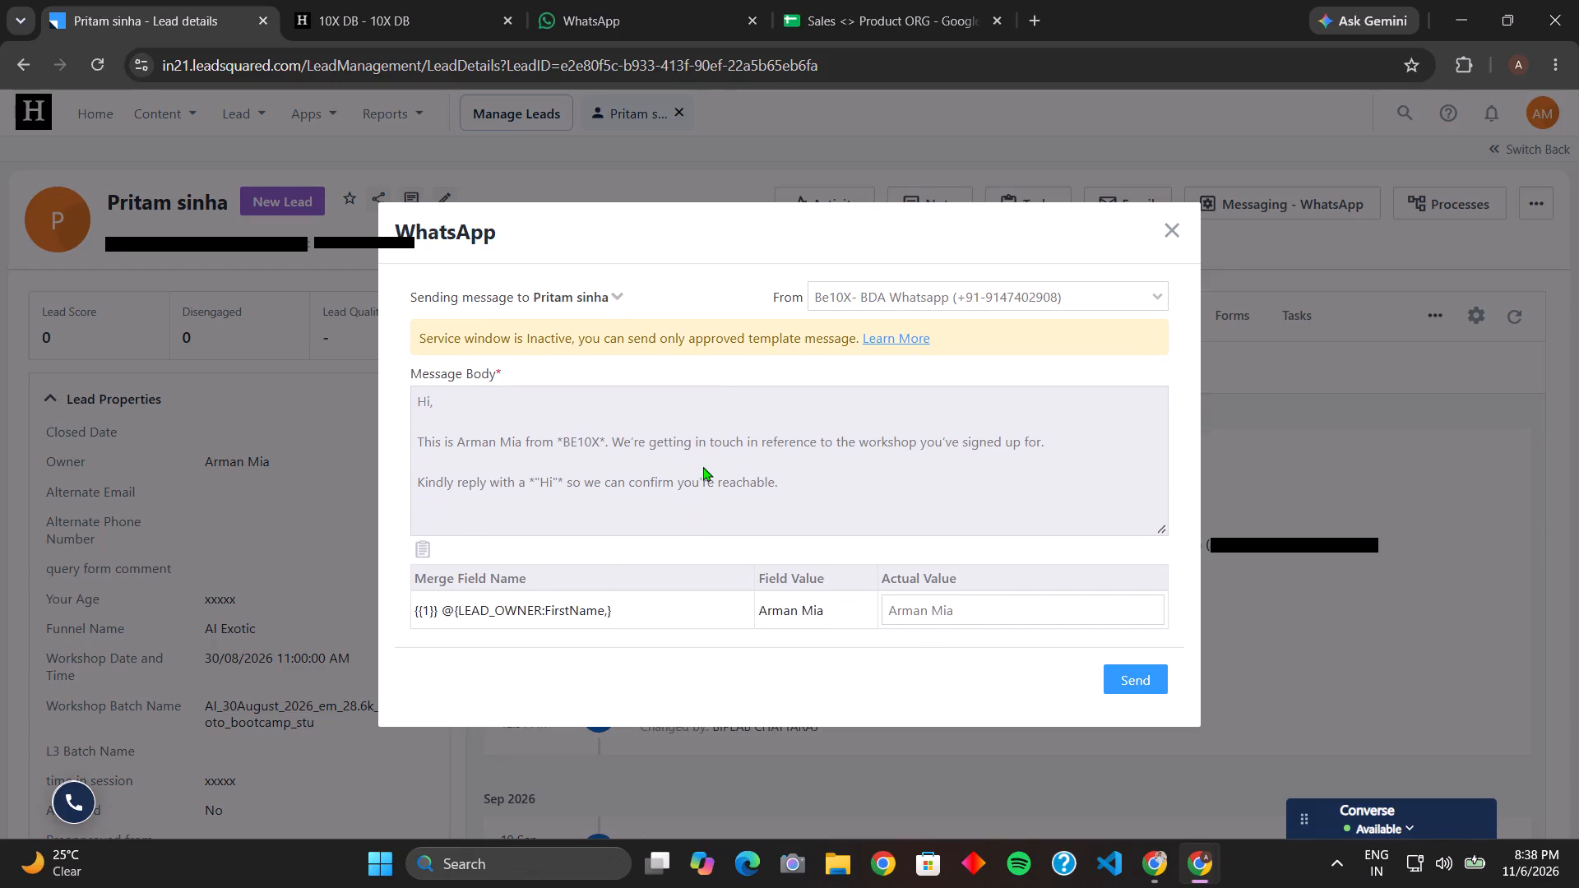
scroll(703, 466, "up", 2)
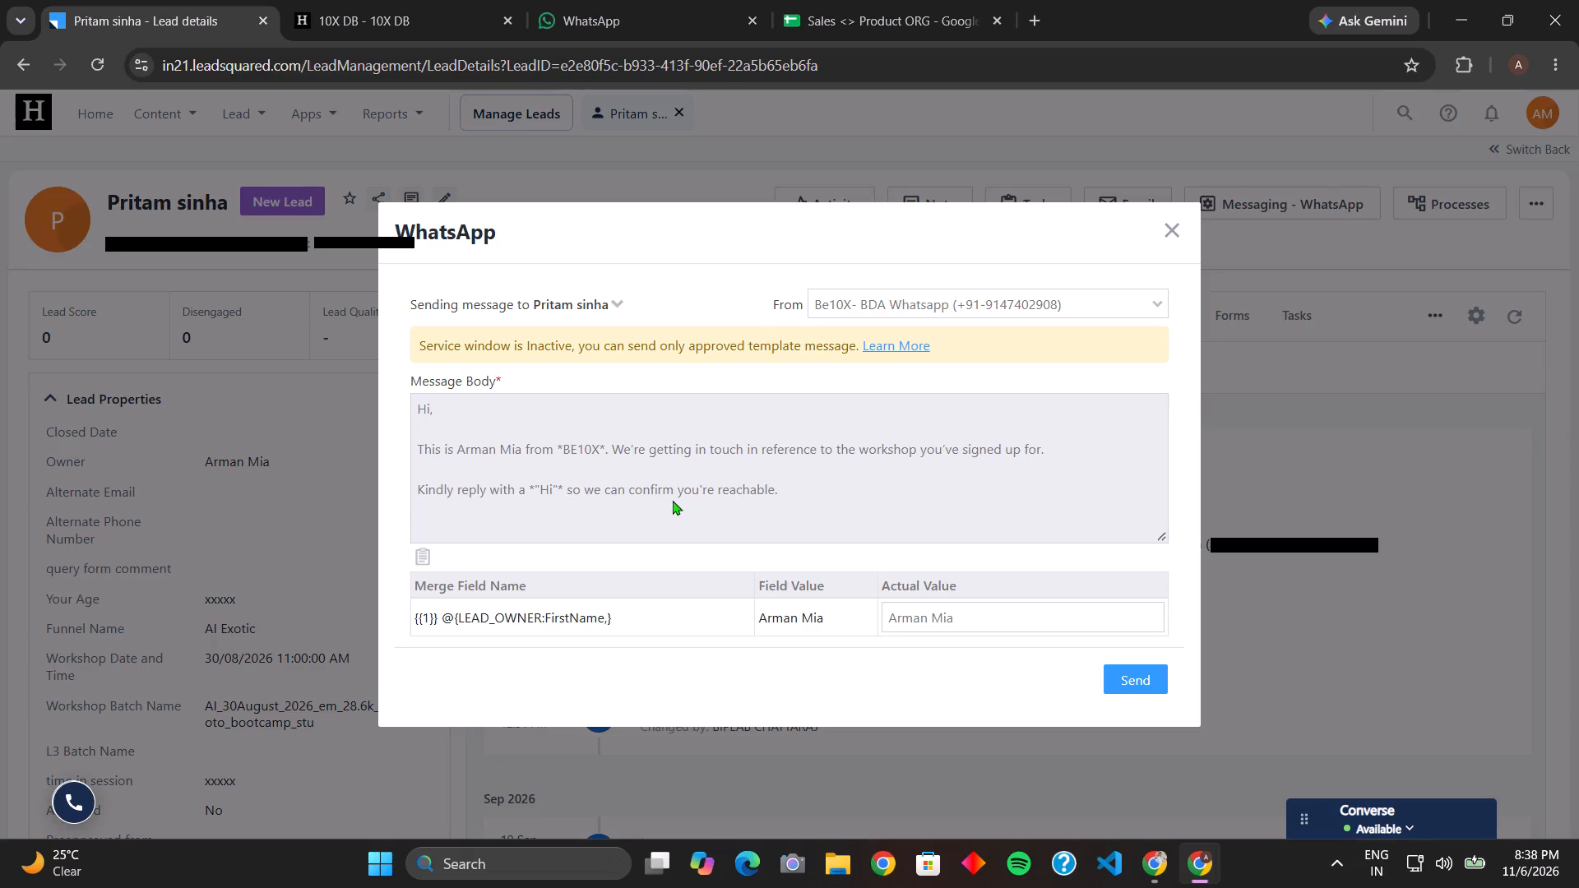
scroll(757, 482, "down", 1)
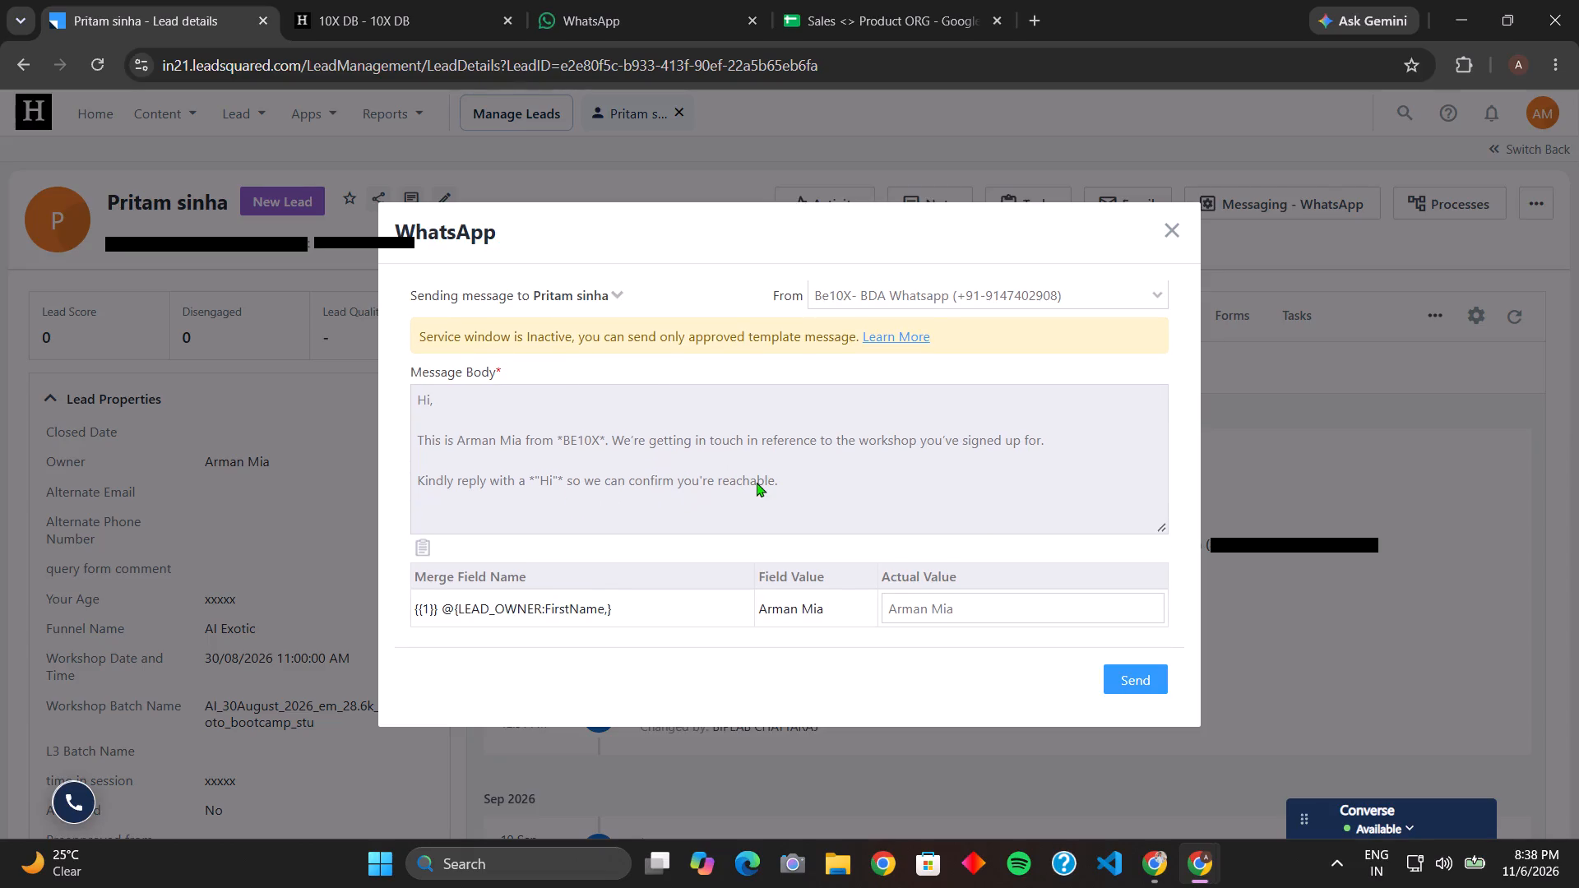
scroll(791, 486, "down", 1)
left_click(969, 608)
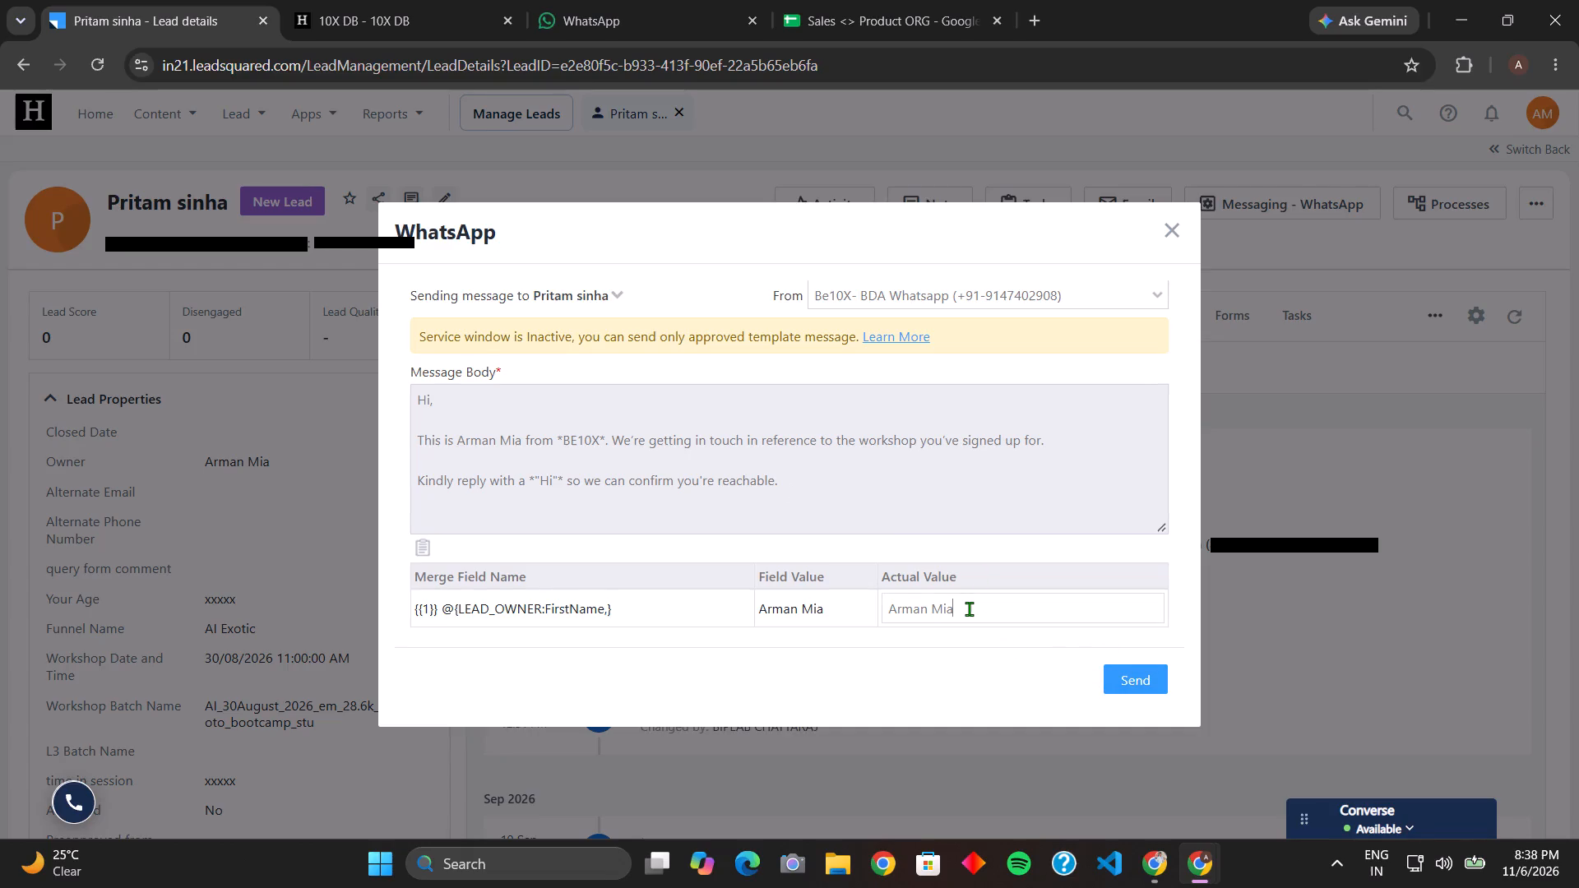
key("BackSpace")
key("BackSpace")
key("BackSpace")
key("BackSpace")
key("BackSpace")
key("BackSpace")
key("BackSpace")
key("BackSpace")
key("BackSpace")
key("BackSpace")
key("BackSpace")
key("BackSpace")
key("BackSpace")
key("BackSpace")
key("BackSpace")
key("BackSpace")
key("BackSpace")
key("BackSpace")
key("BackSpace")
key("BackSpace")
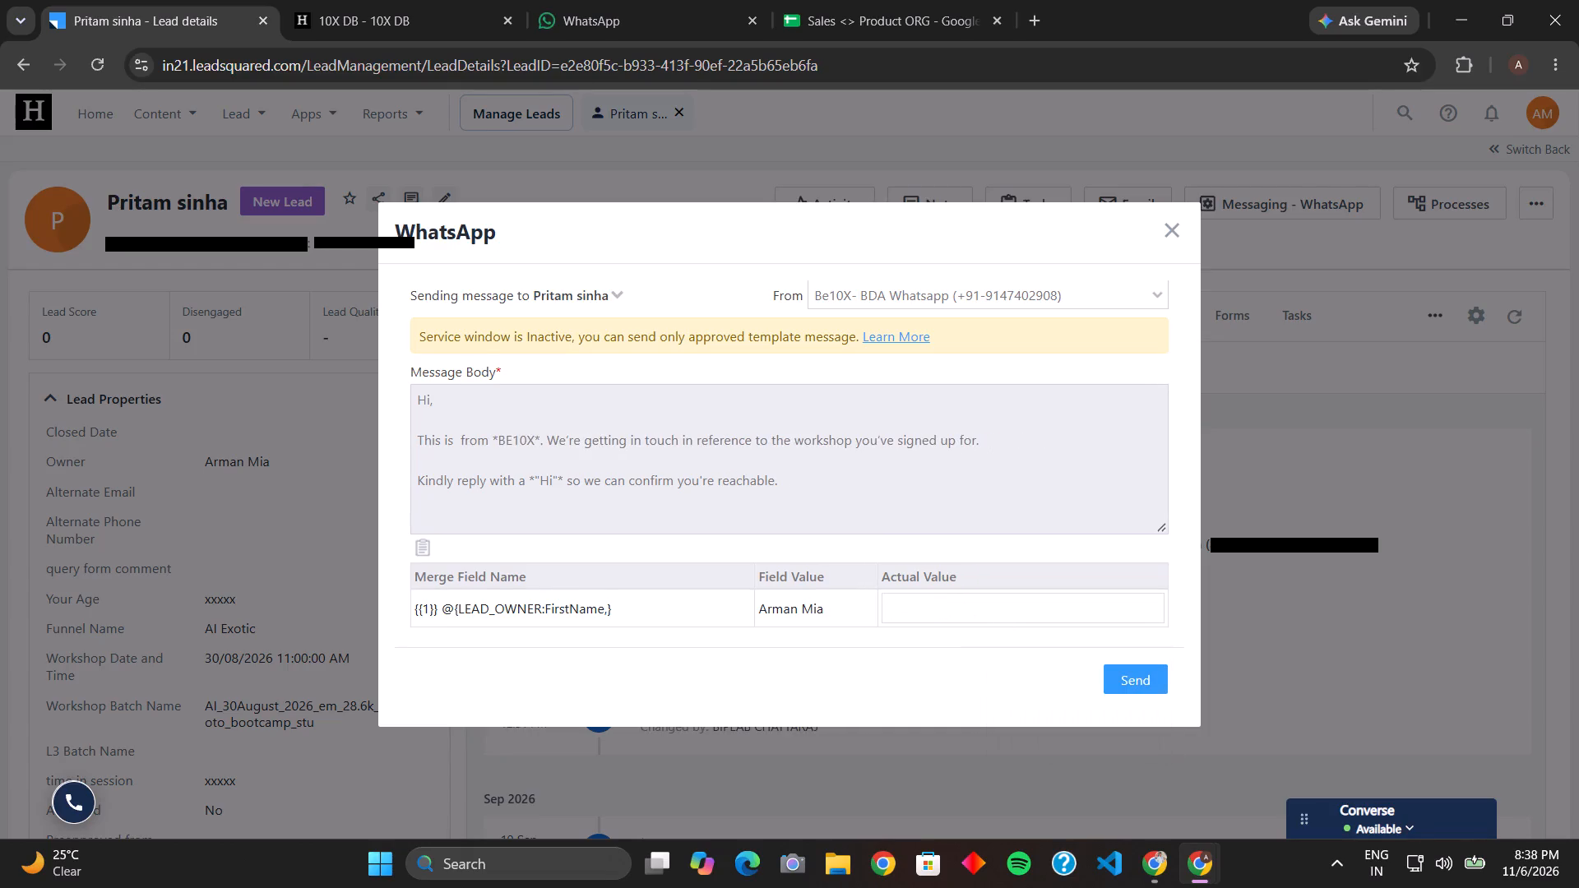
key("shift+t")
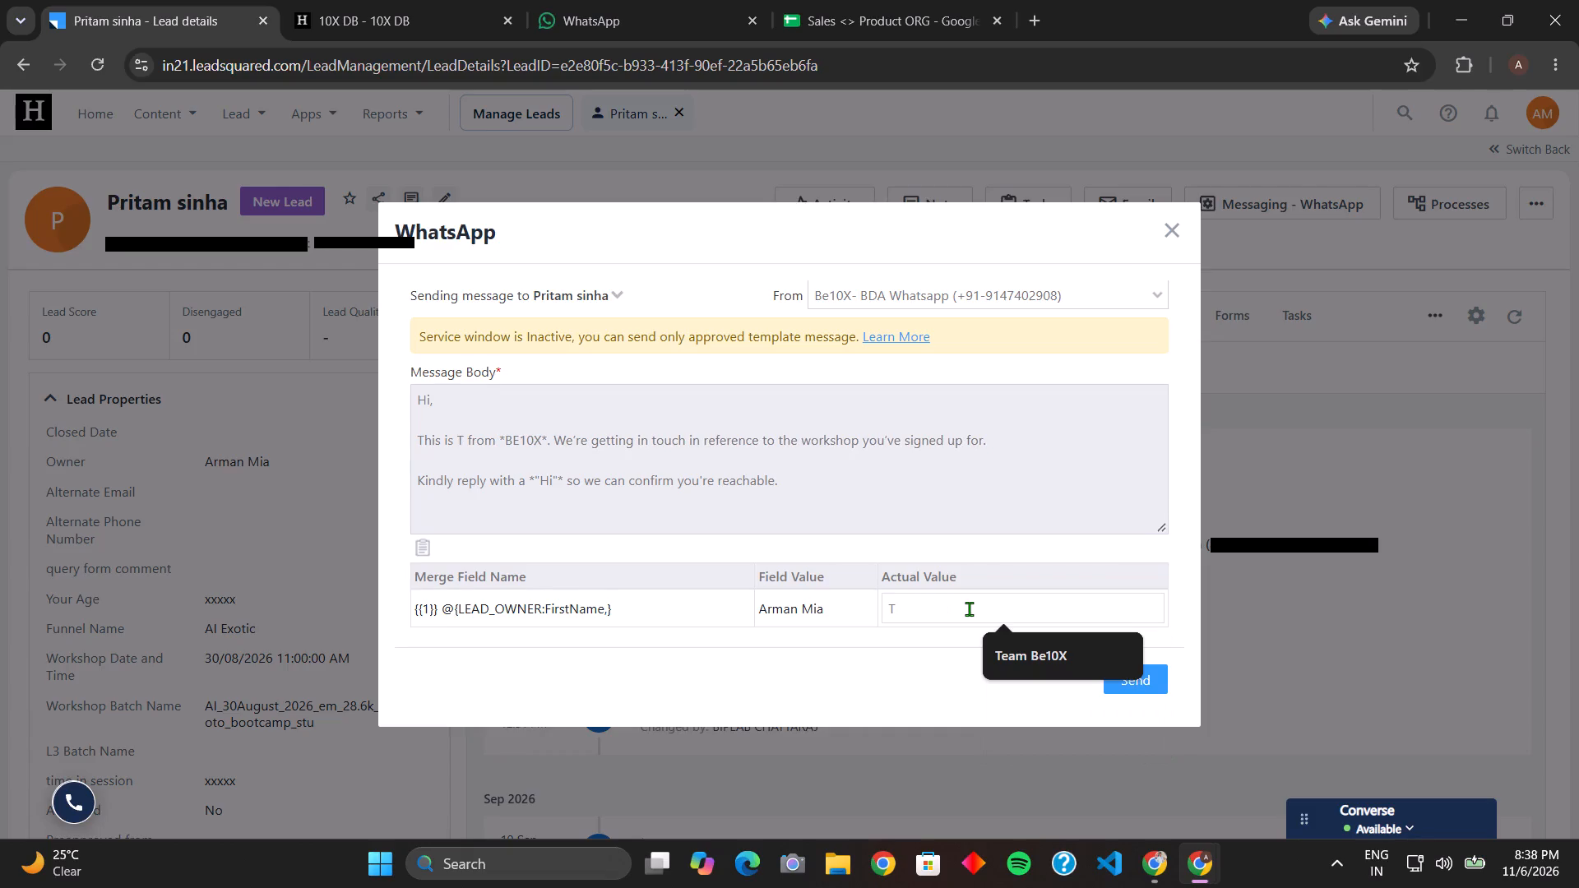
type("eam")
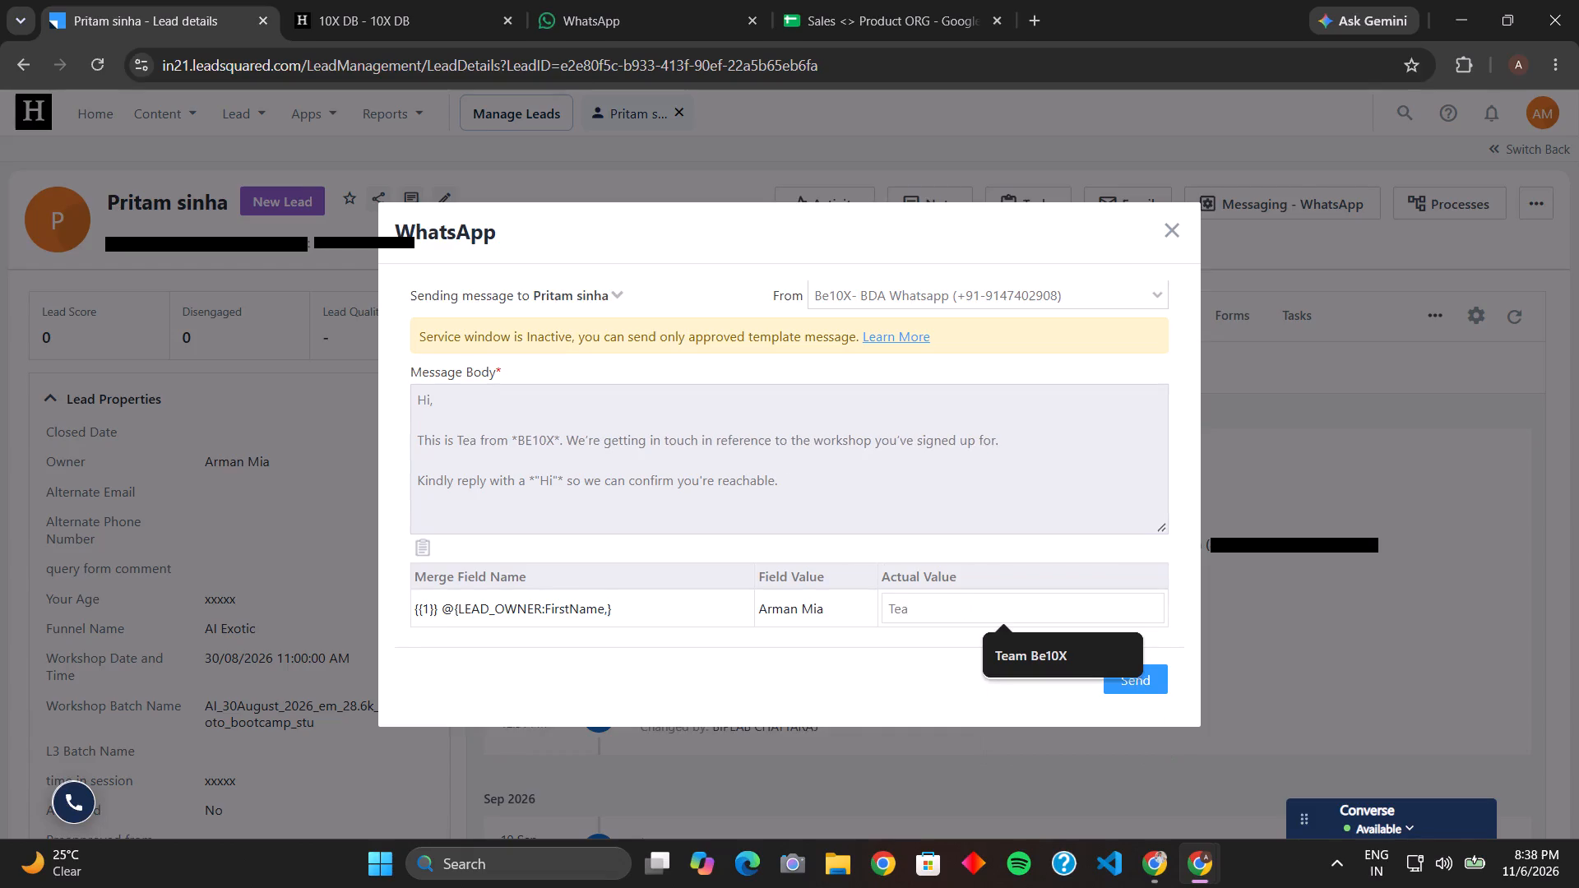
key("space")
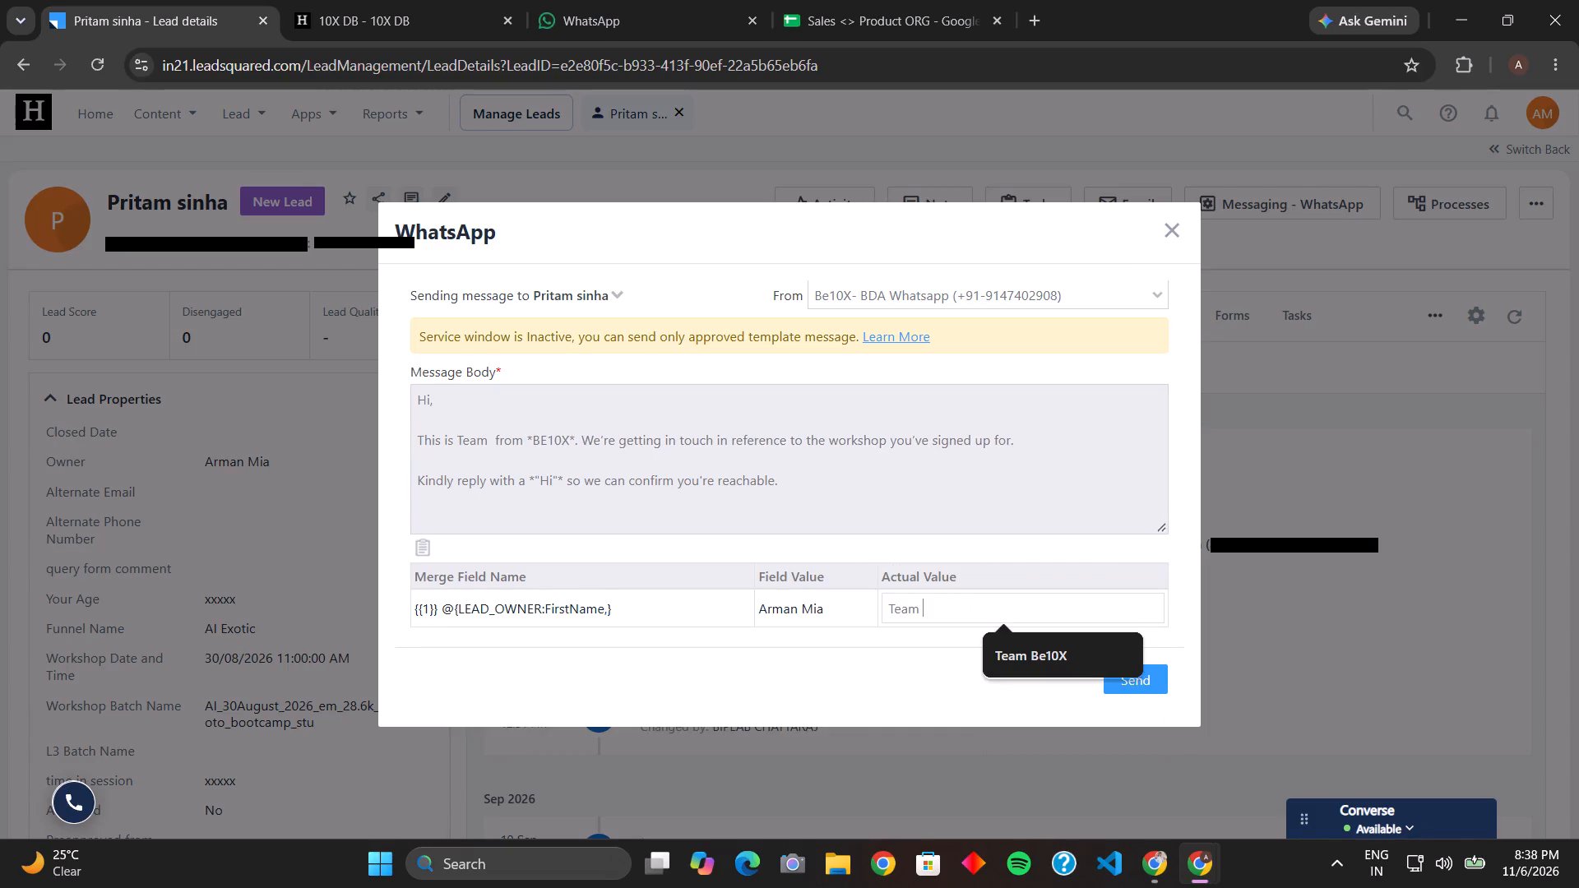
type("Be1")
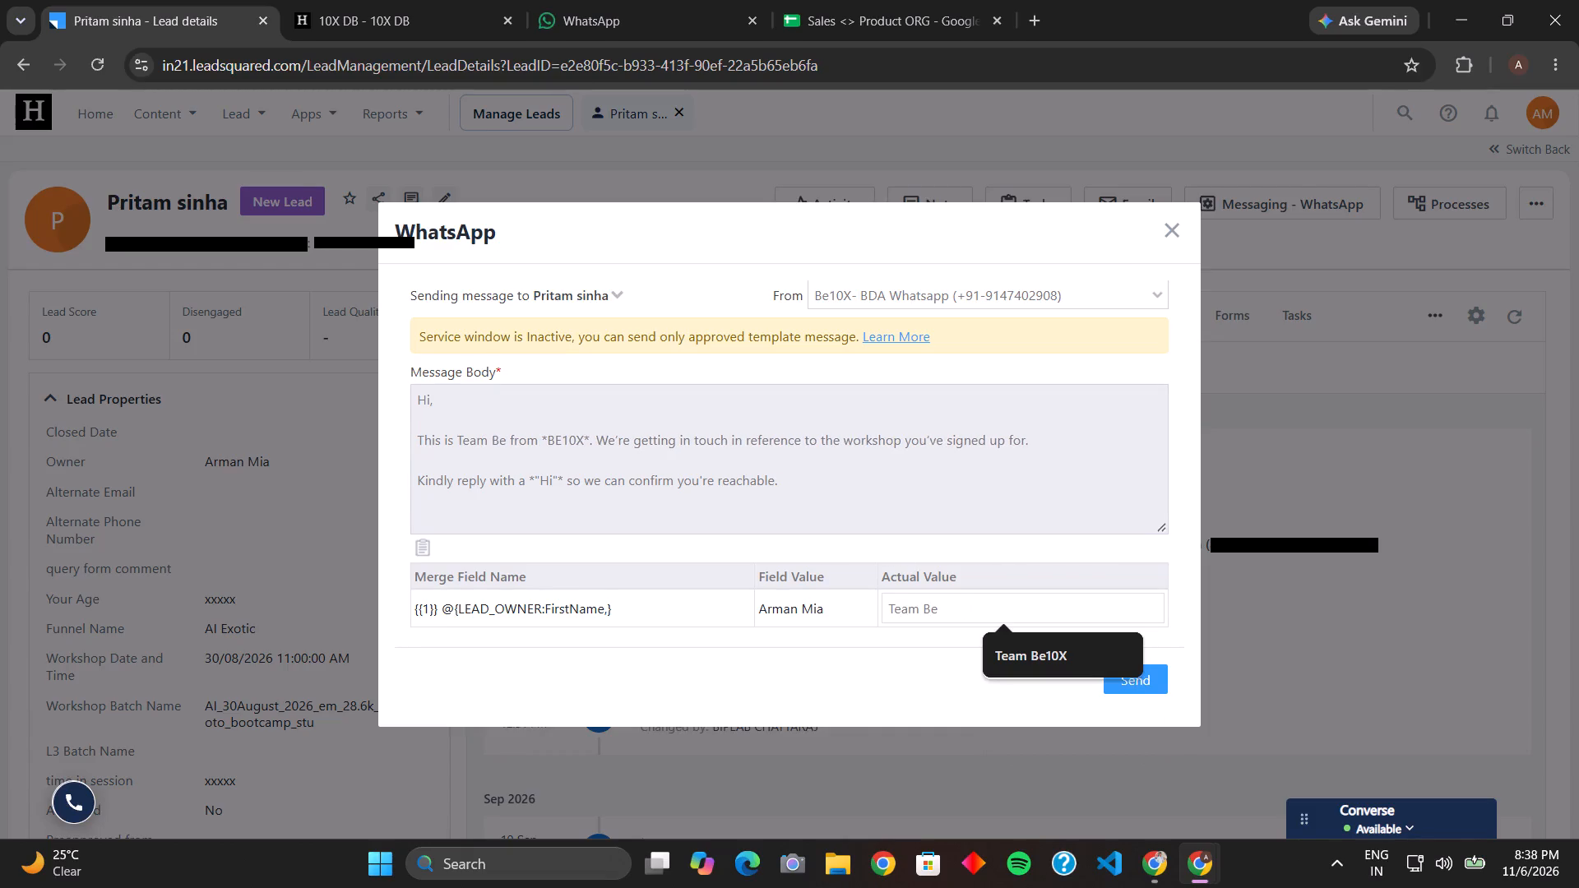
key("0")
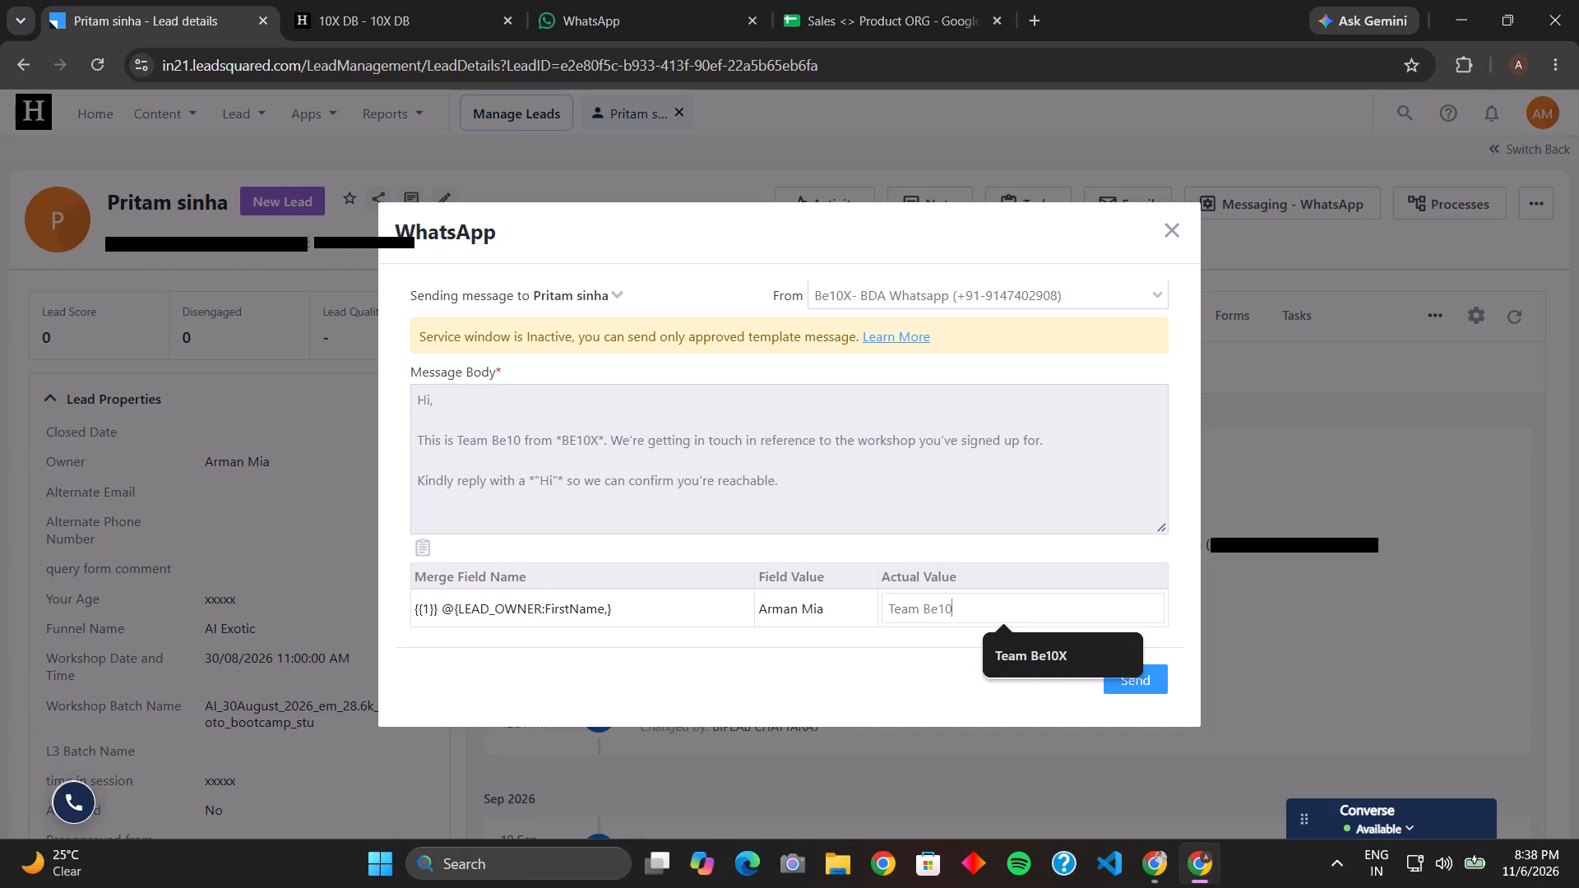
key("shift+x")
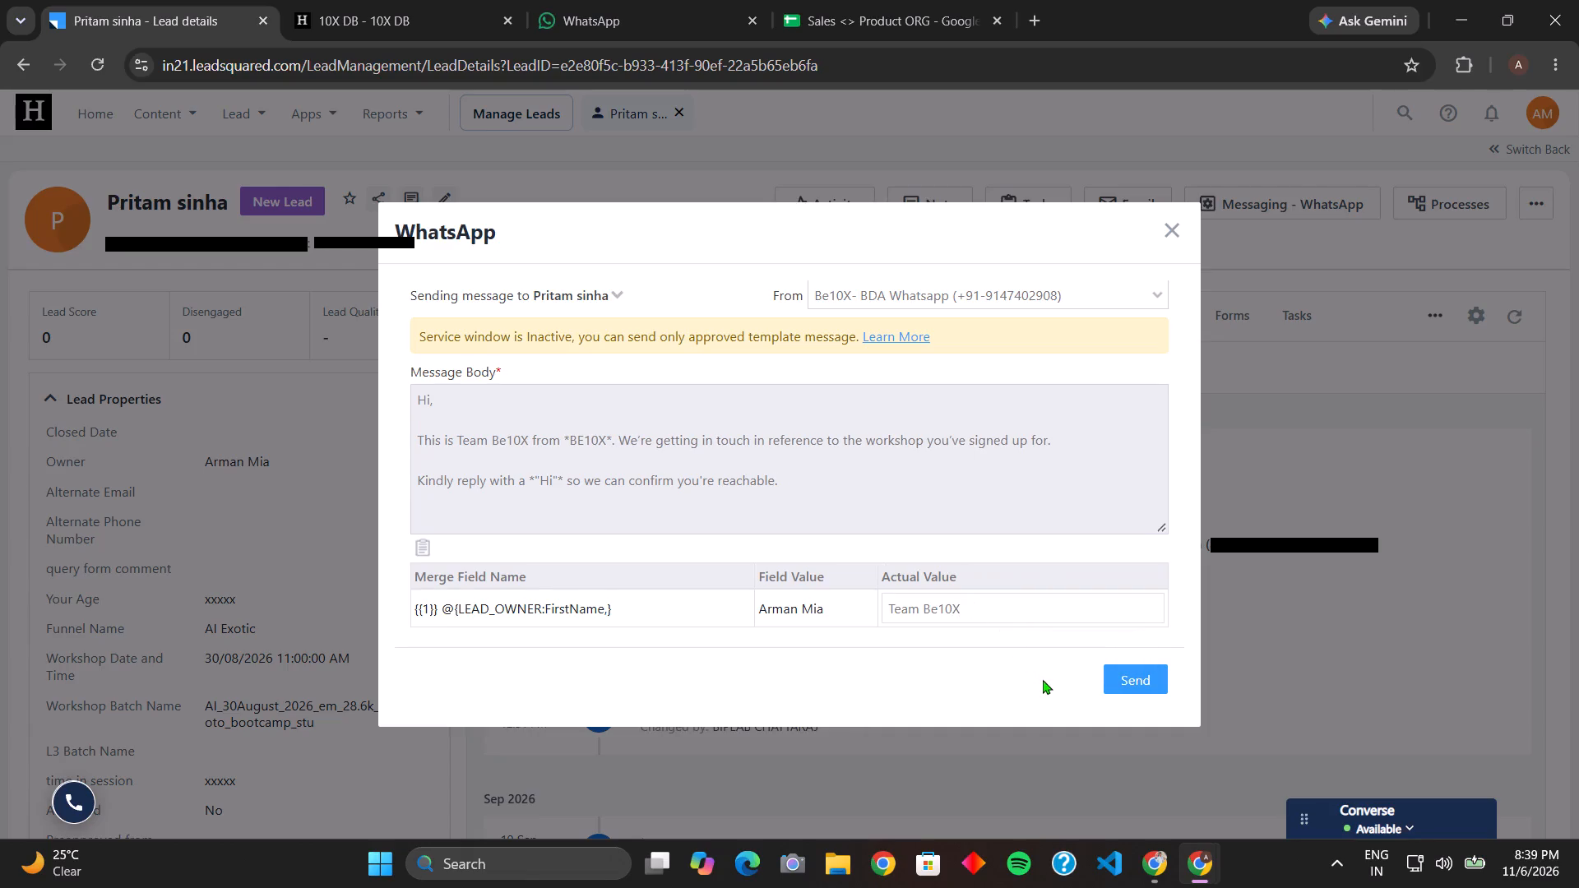
Send the WhatsApp template message to the lead and close the message window.
left_click(1123, 678)
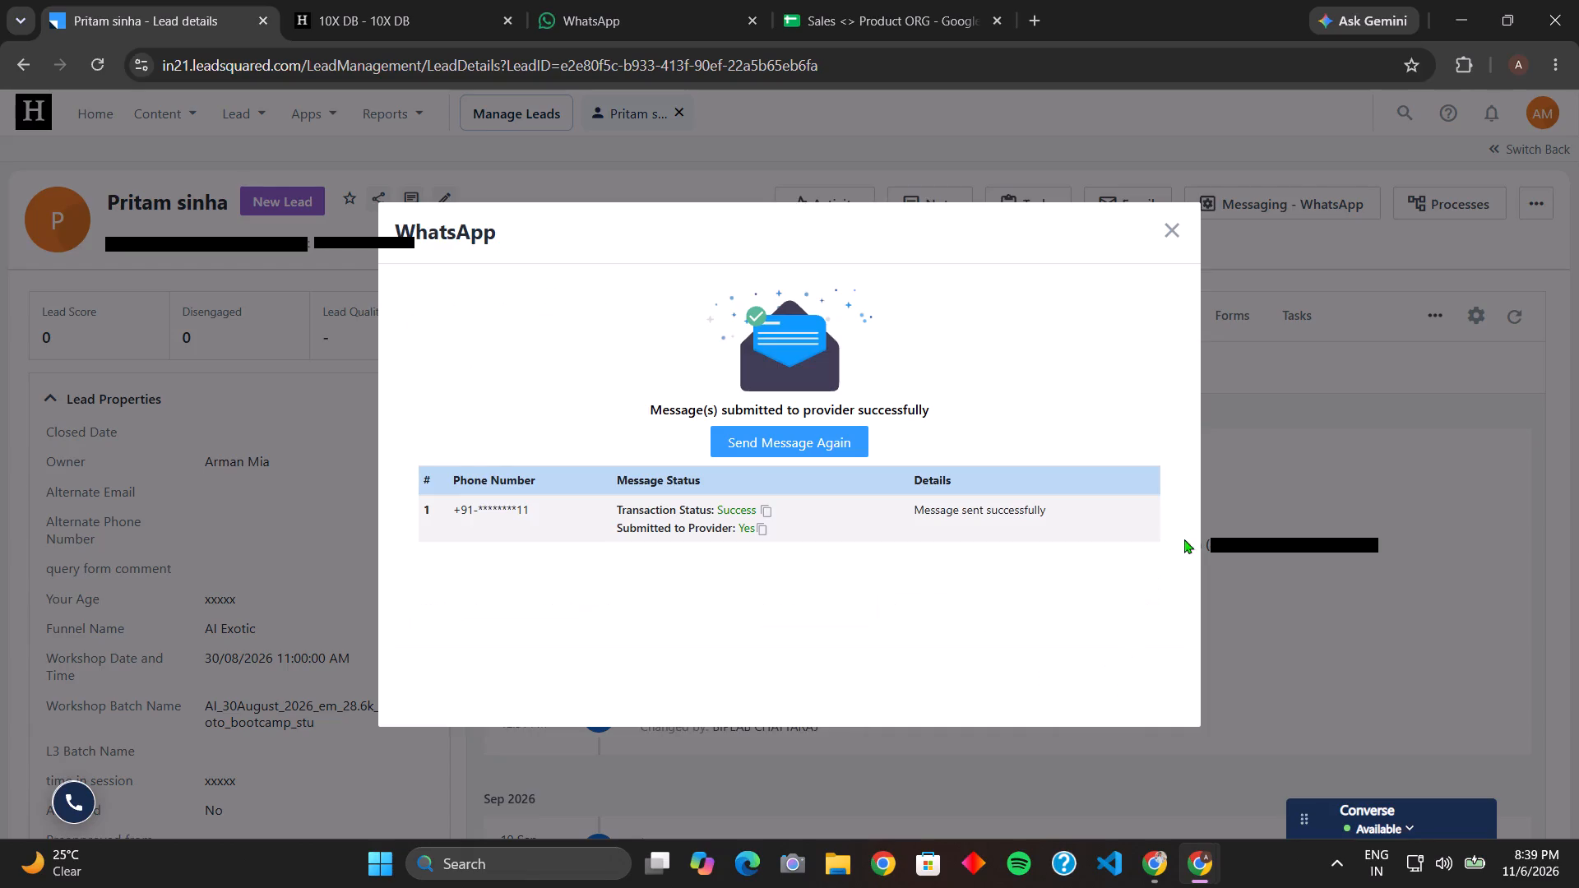
left_click(1172, 232)
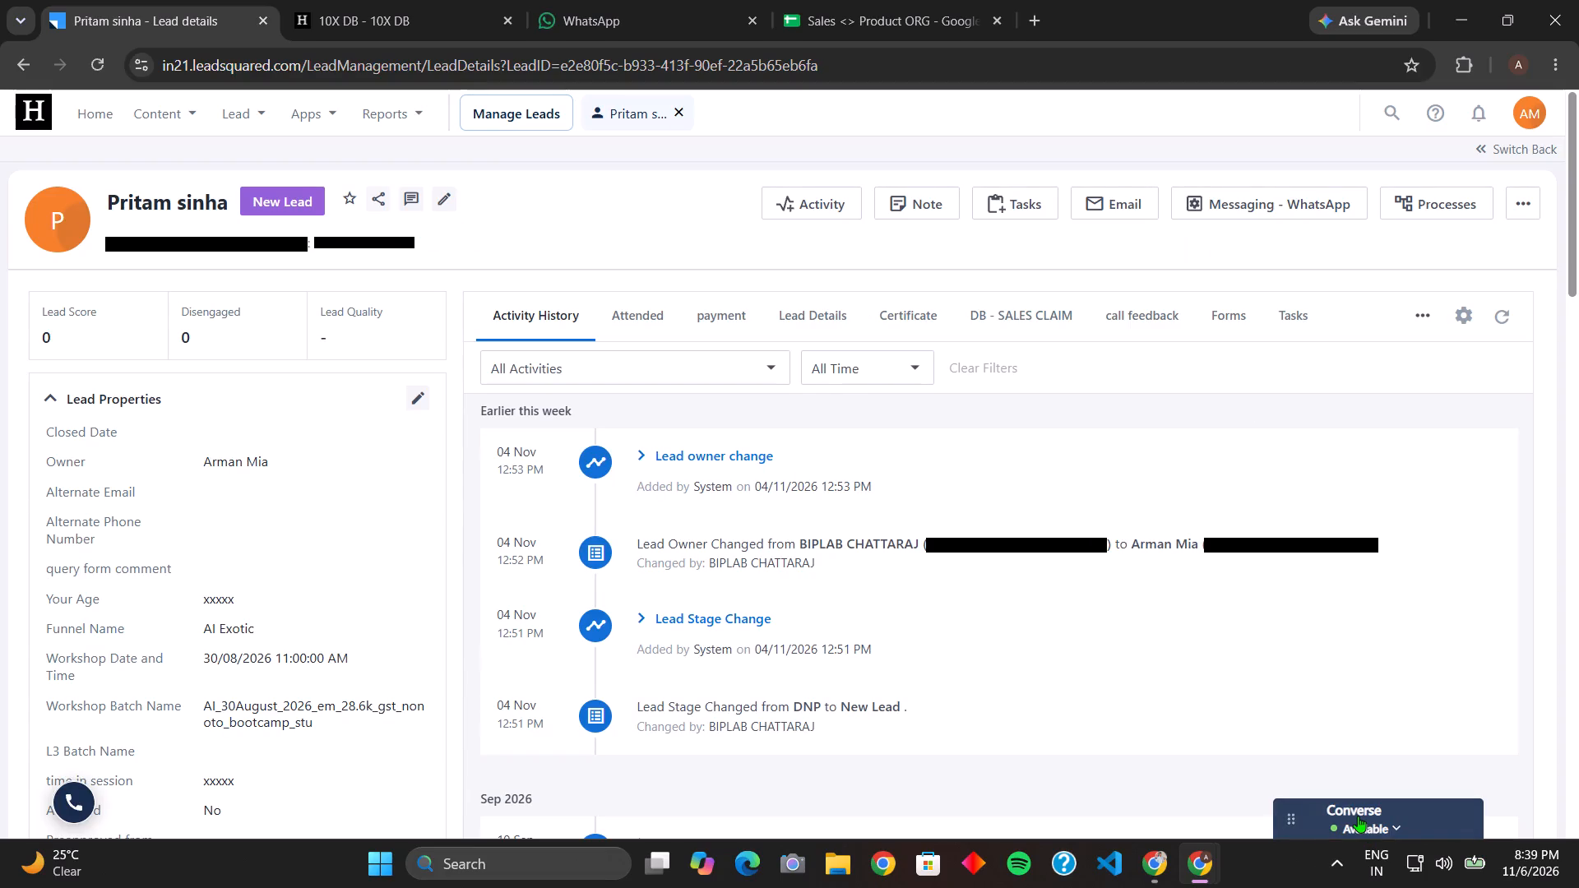
Examine the recent chat in Converse, reading the earlier workshop registration messages and the latest Team Be10X message, and return to the chat list.
left_click(1358, 816)
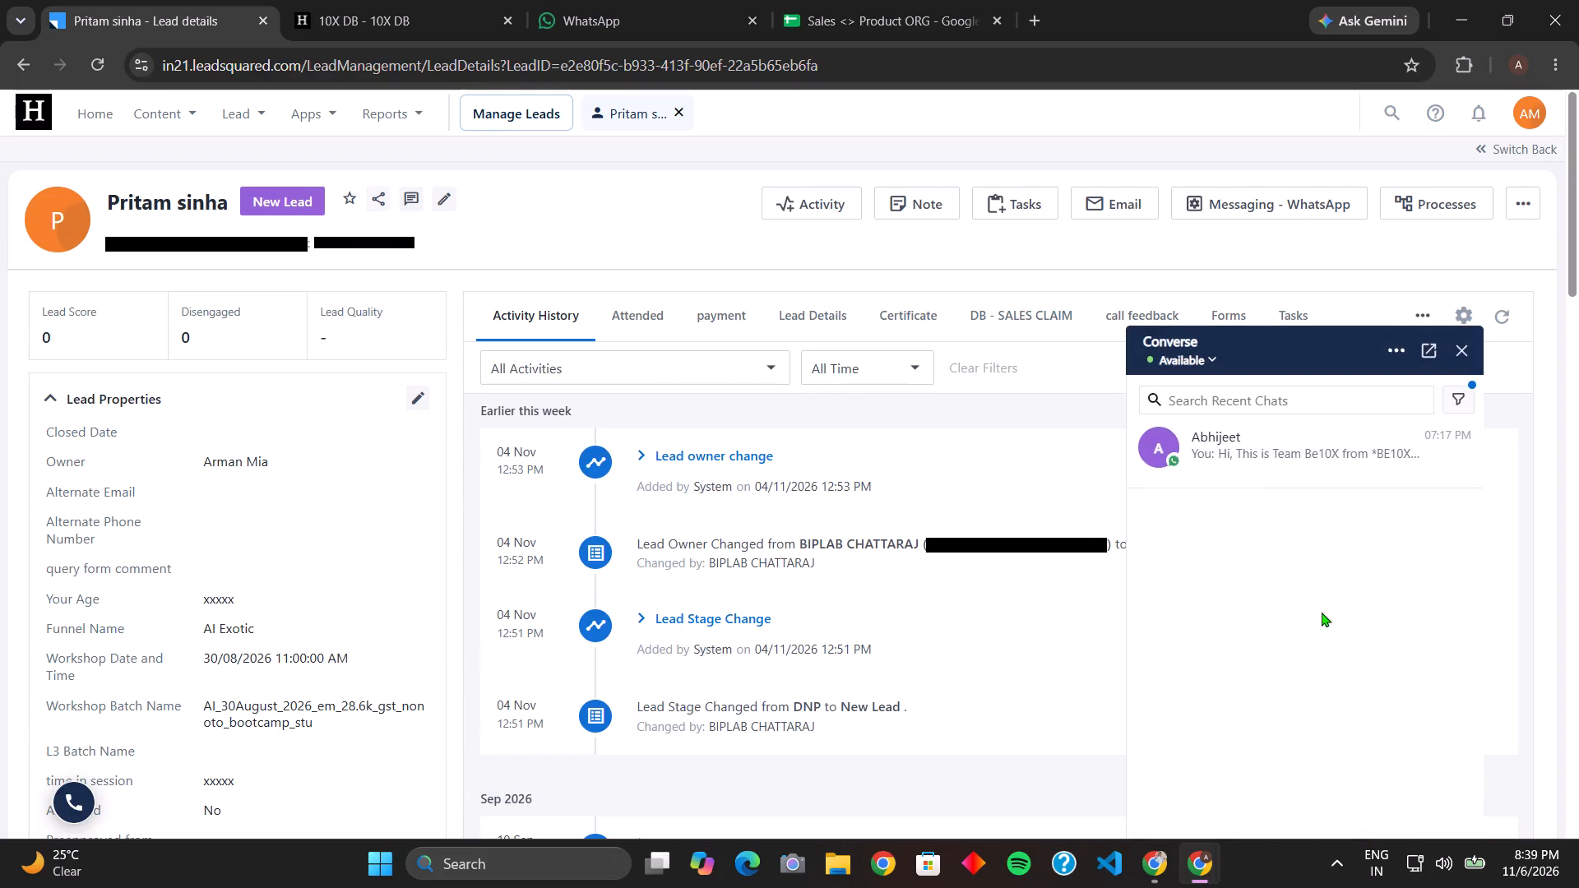
left_click(1233, 442)
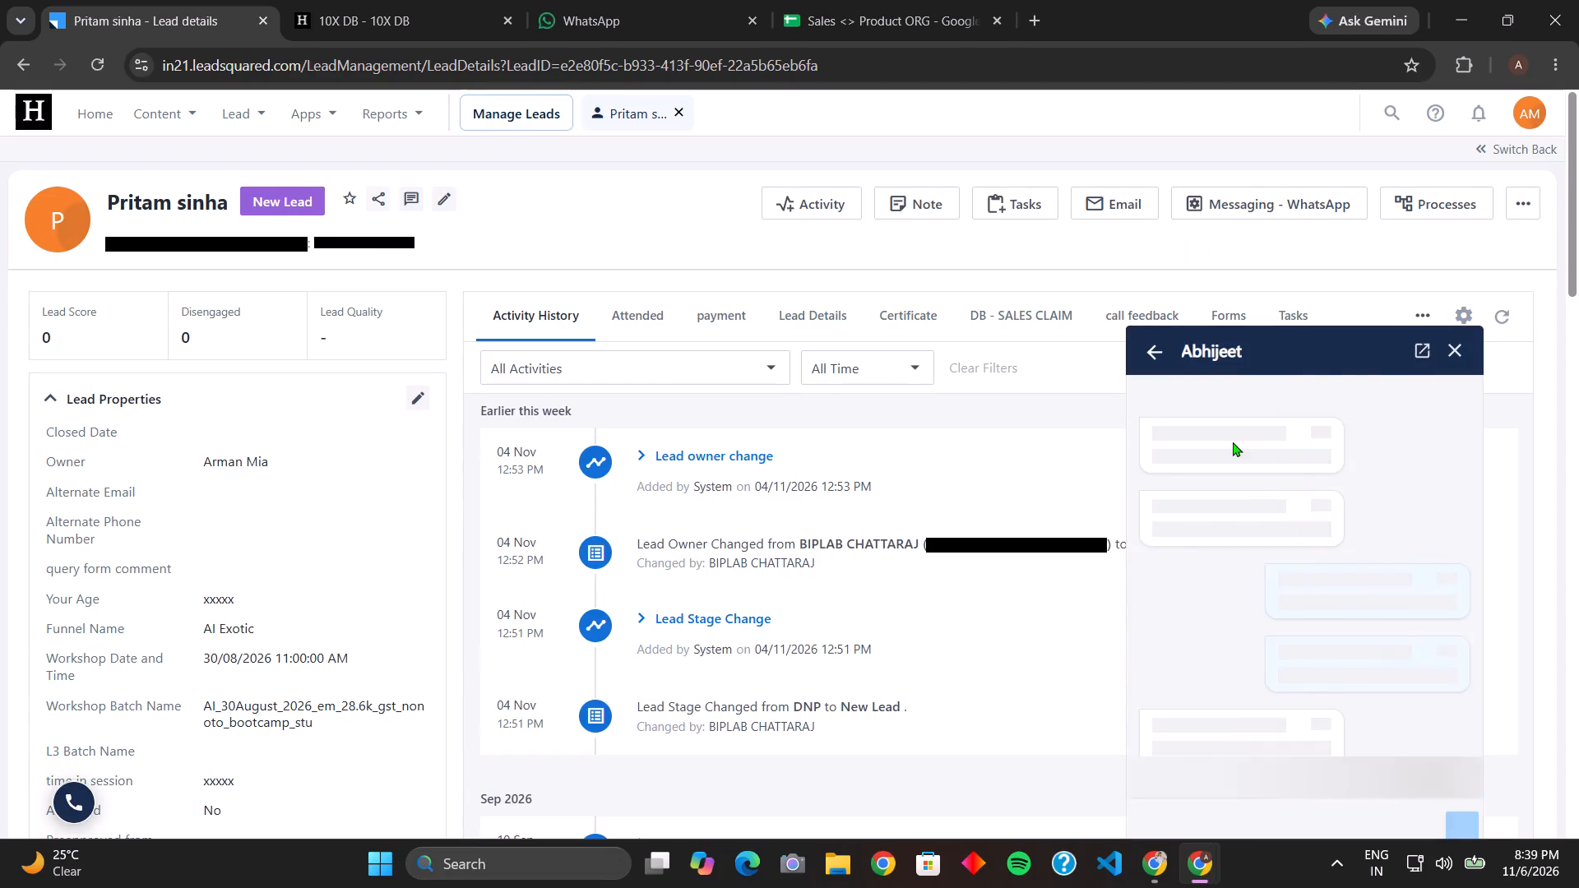
scroll(1303, 582, "down", 1)
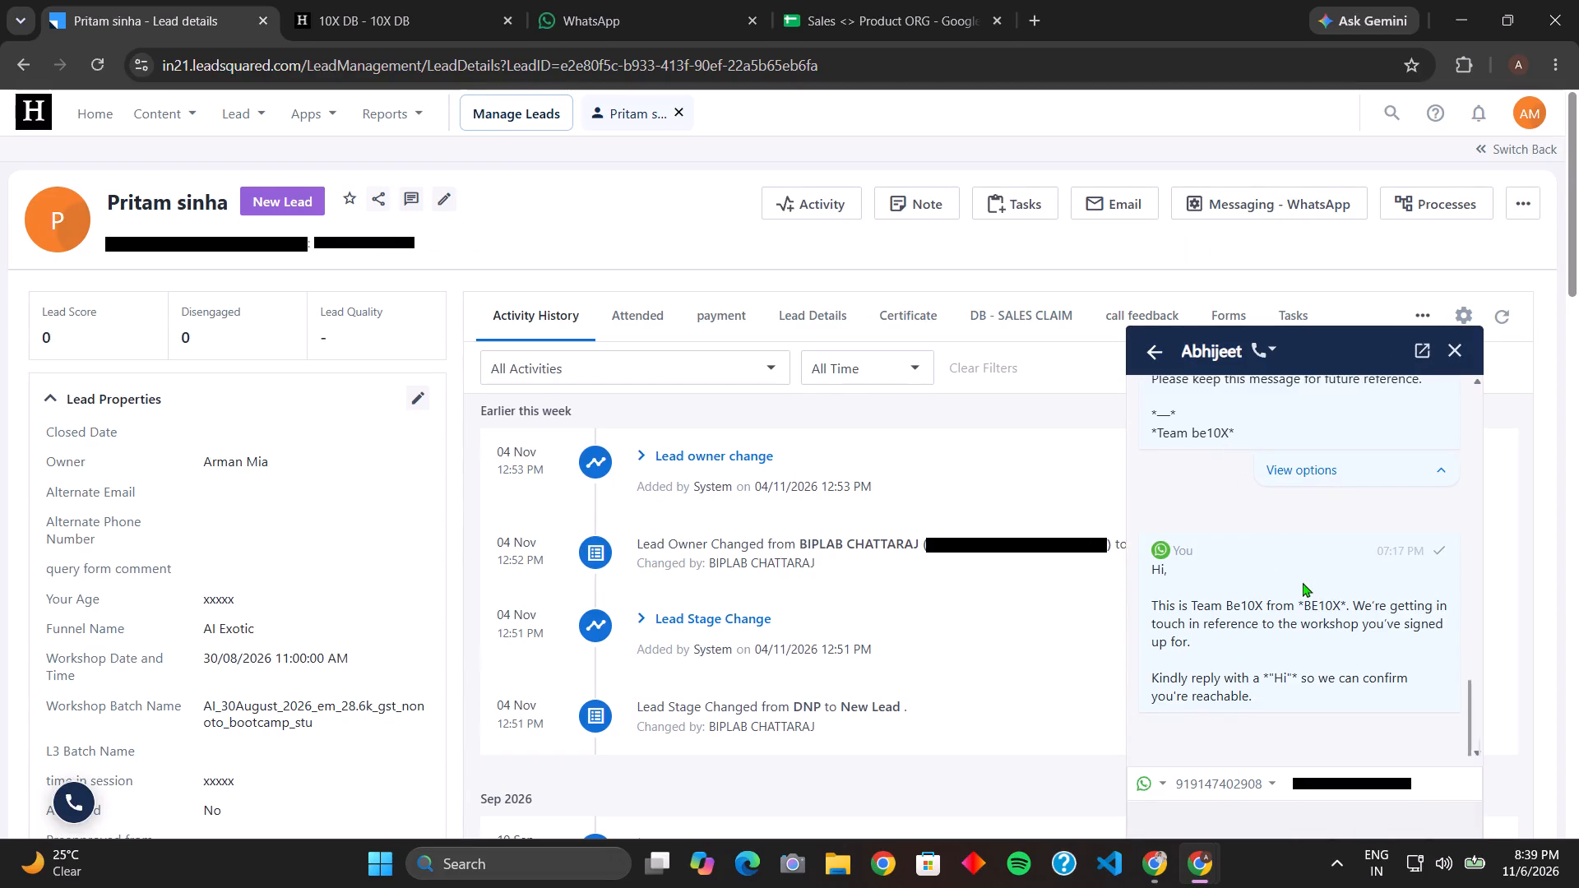
scroll(1303, 582, "down", 2)
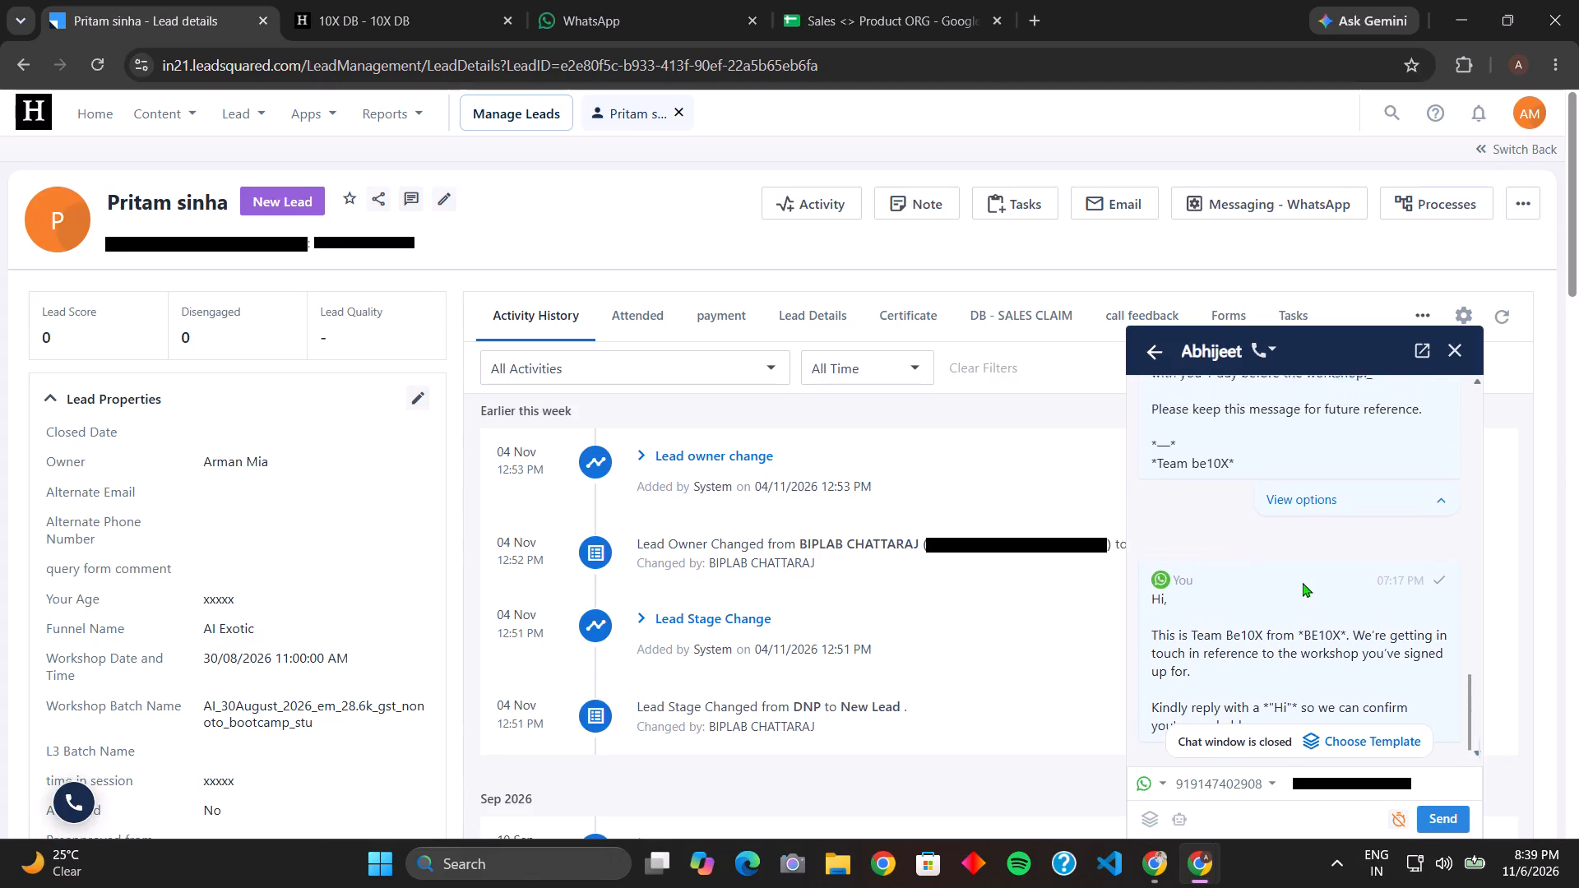
scroll(1303, 582, "down", 1)
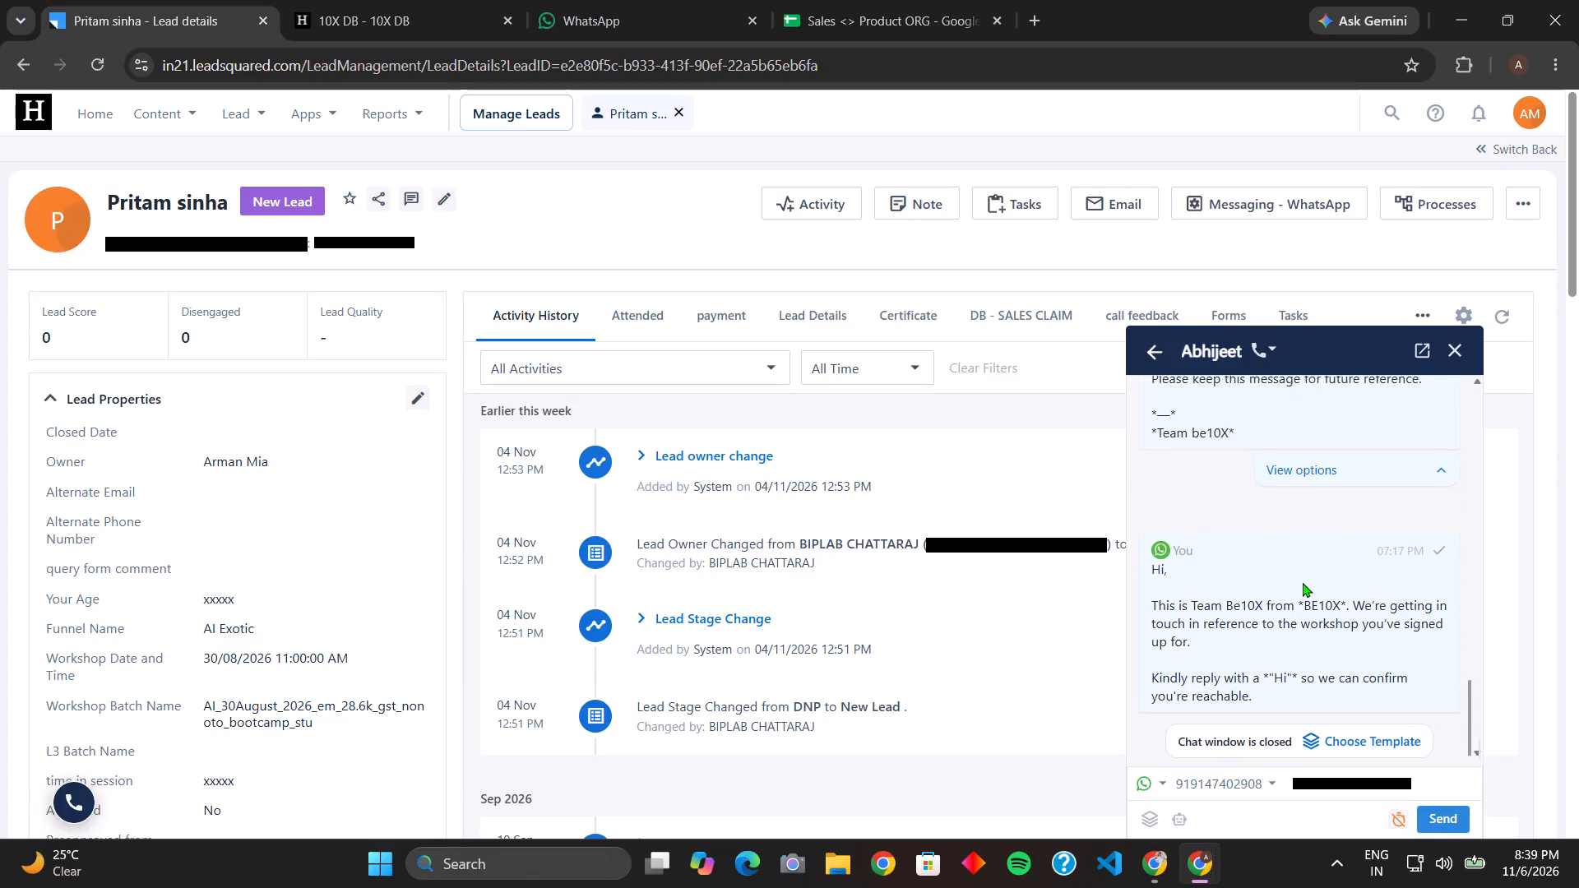
scroll(1303, 582, "up", 4)
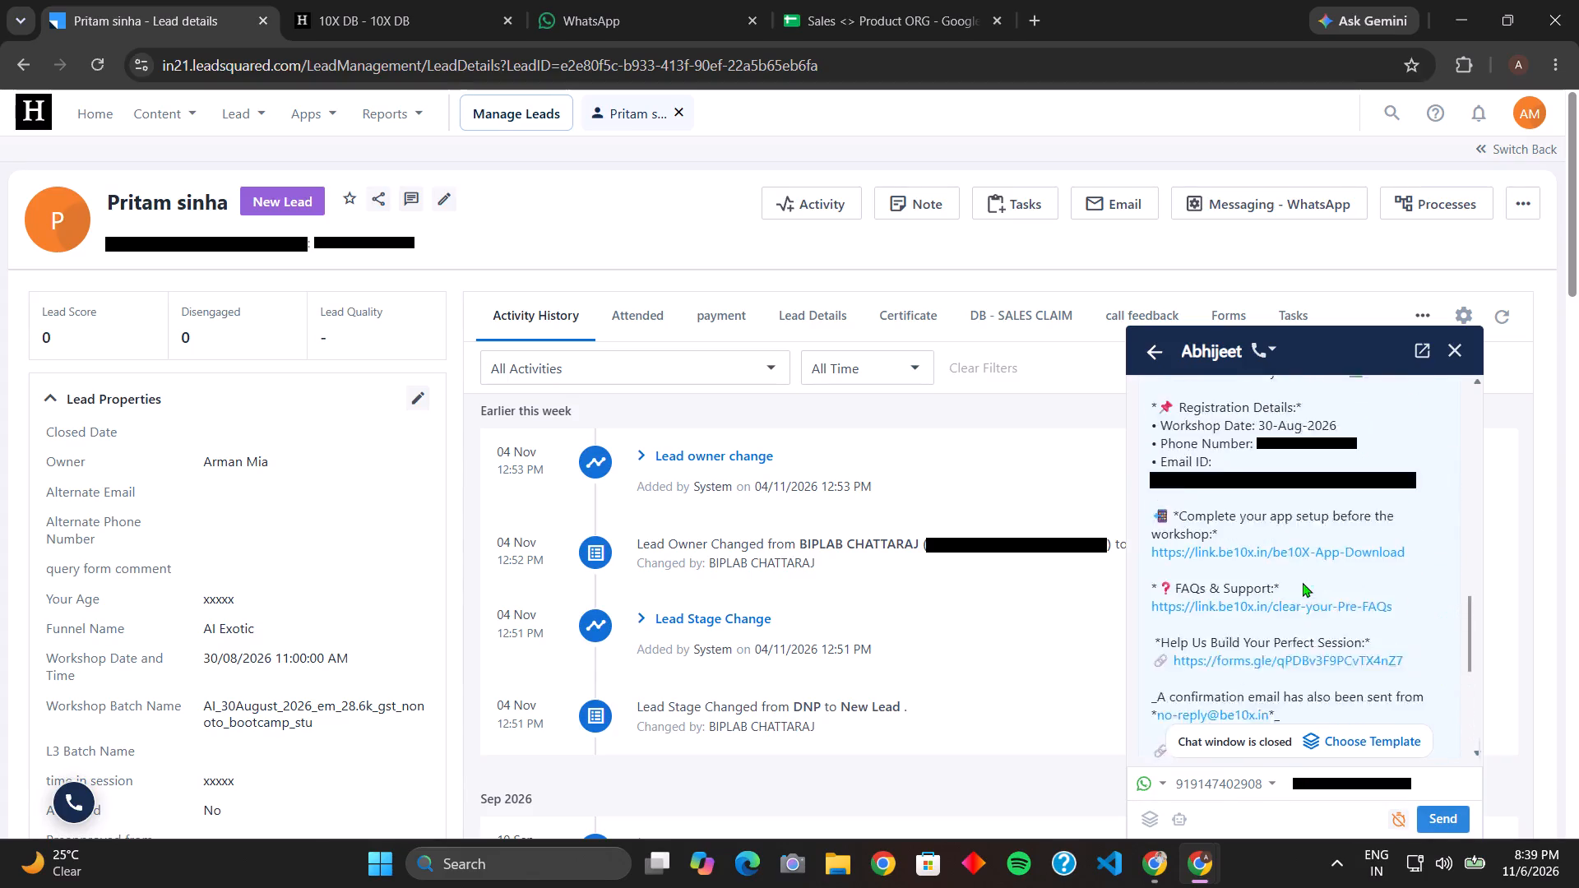
scroll(1303, 582, "up", 7)
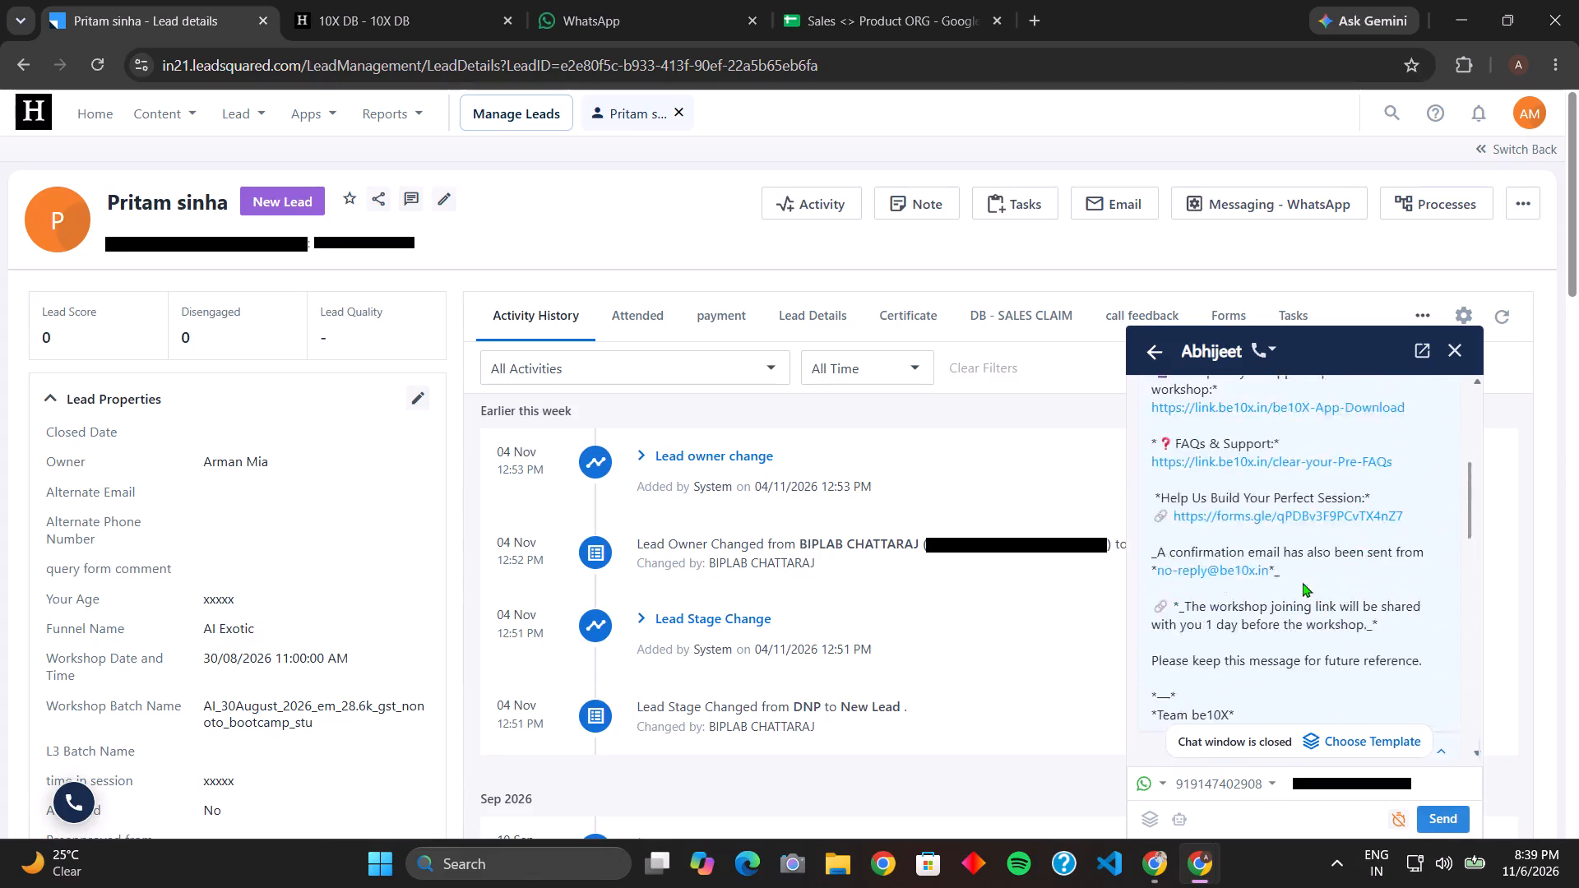
scroll(1303, 582, "down", 5)
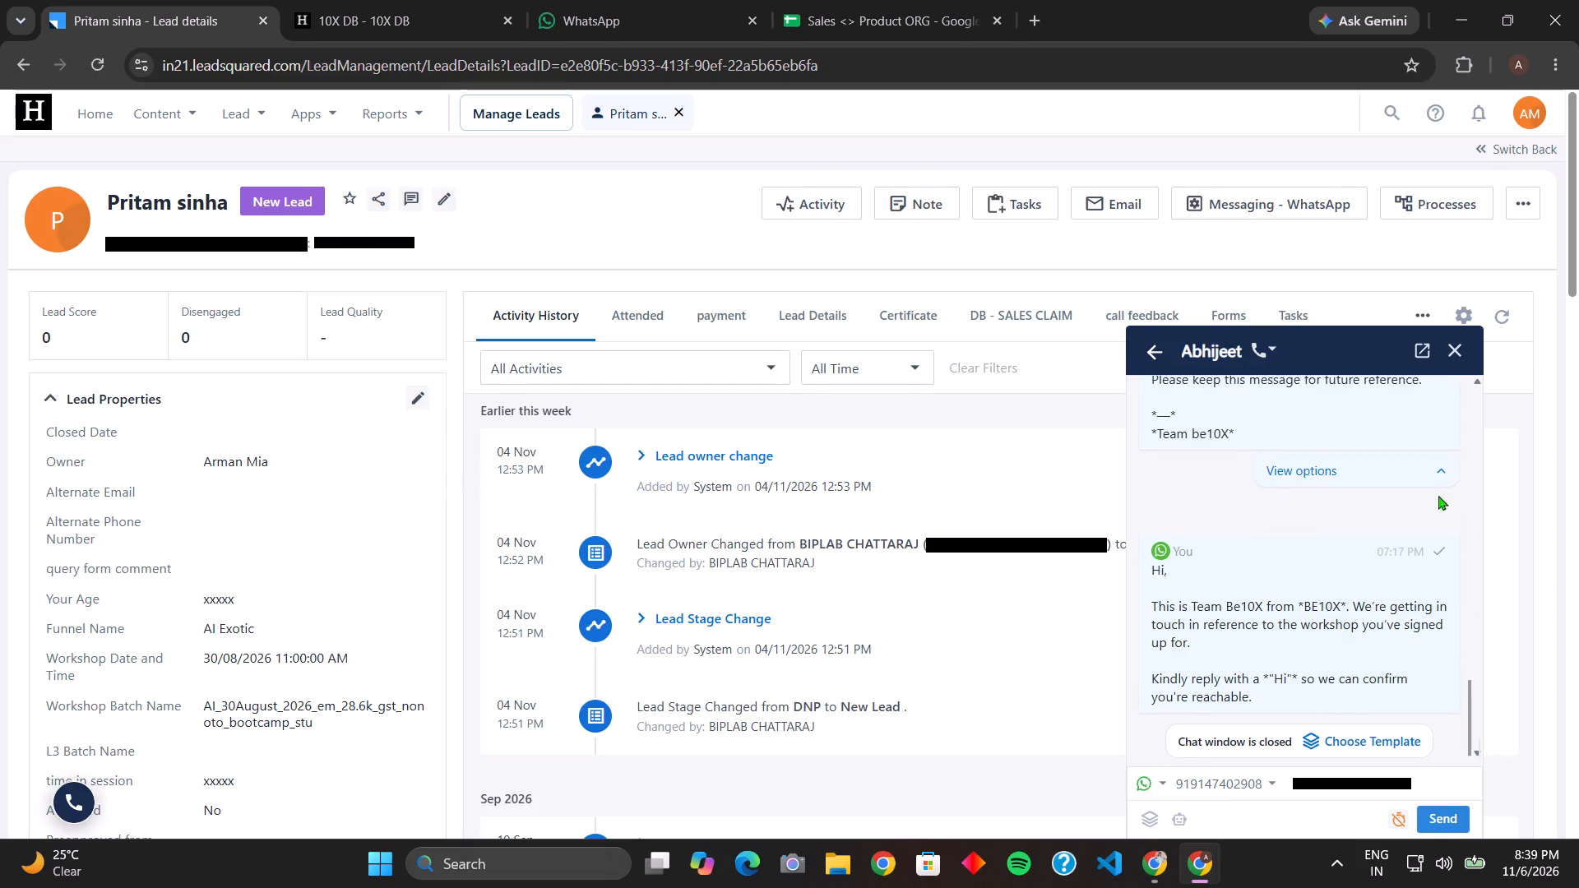
left_click(1153, 354)
Reopen the recent chat in Converse, reread its registration confirmation and check whether a reply can be written, and close Converse.
scroll(1171, 395, "up", 1)
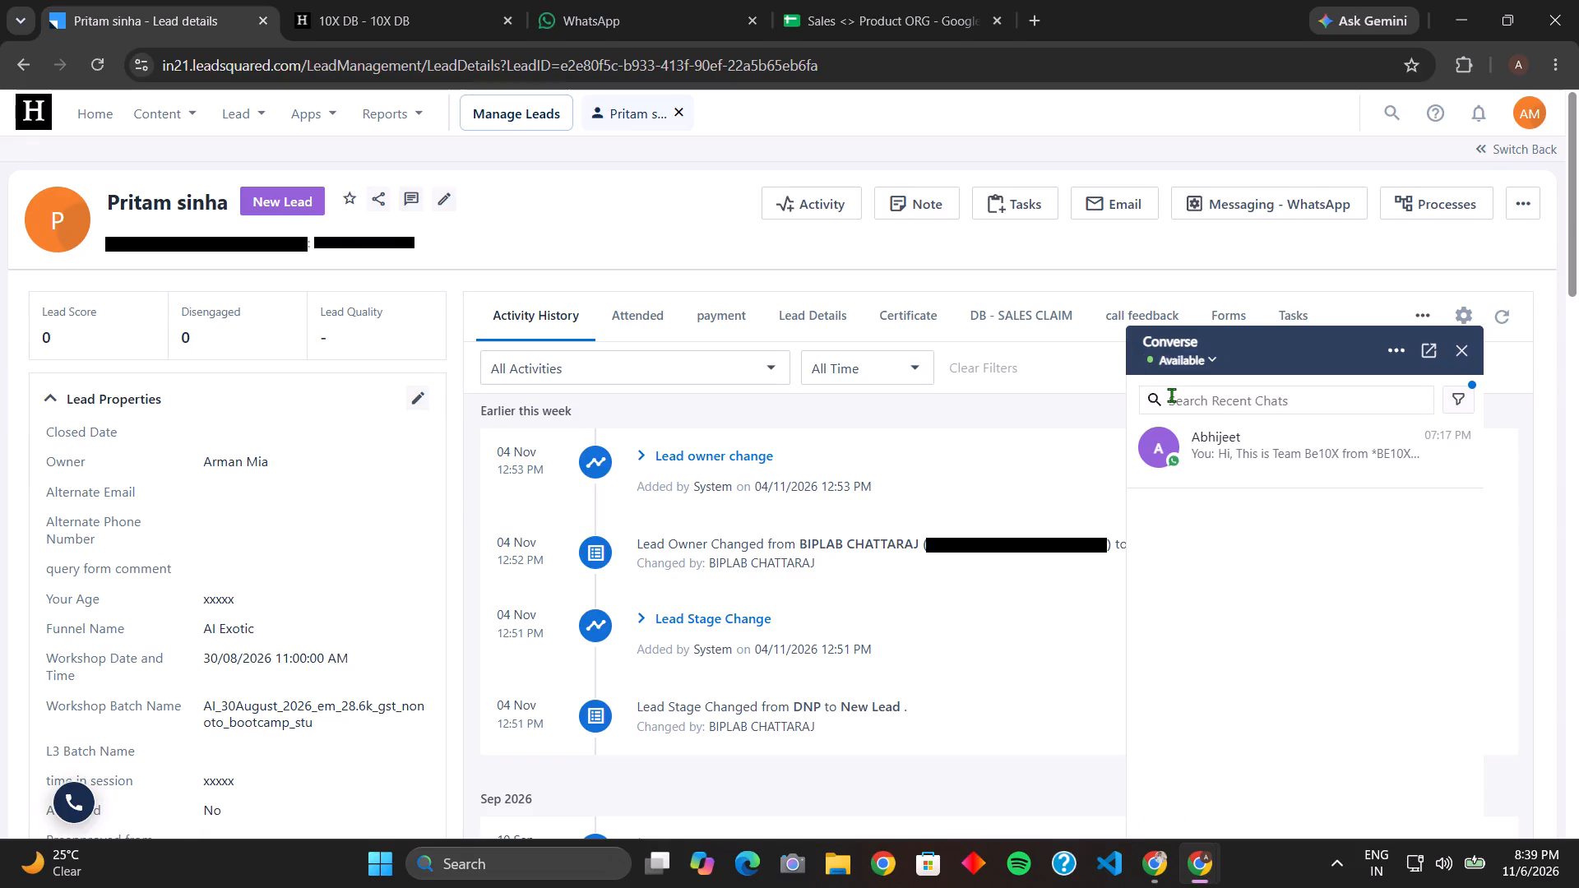
scroll(1171, 395, "up", 1)
left_click(1338, 463)
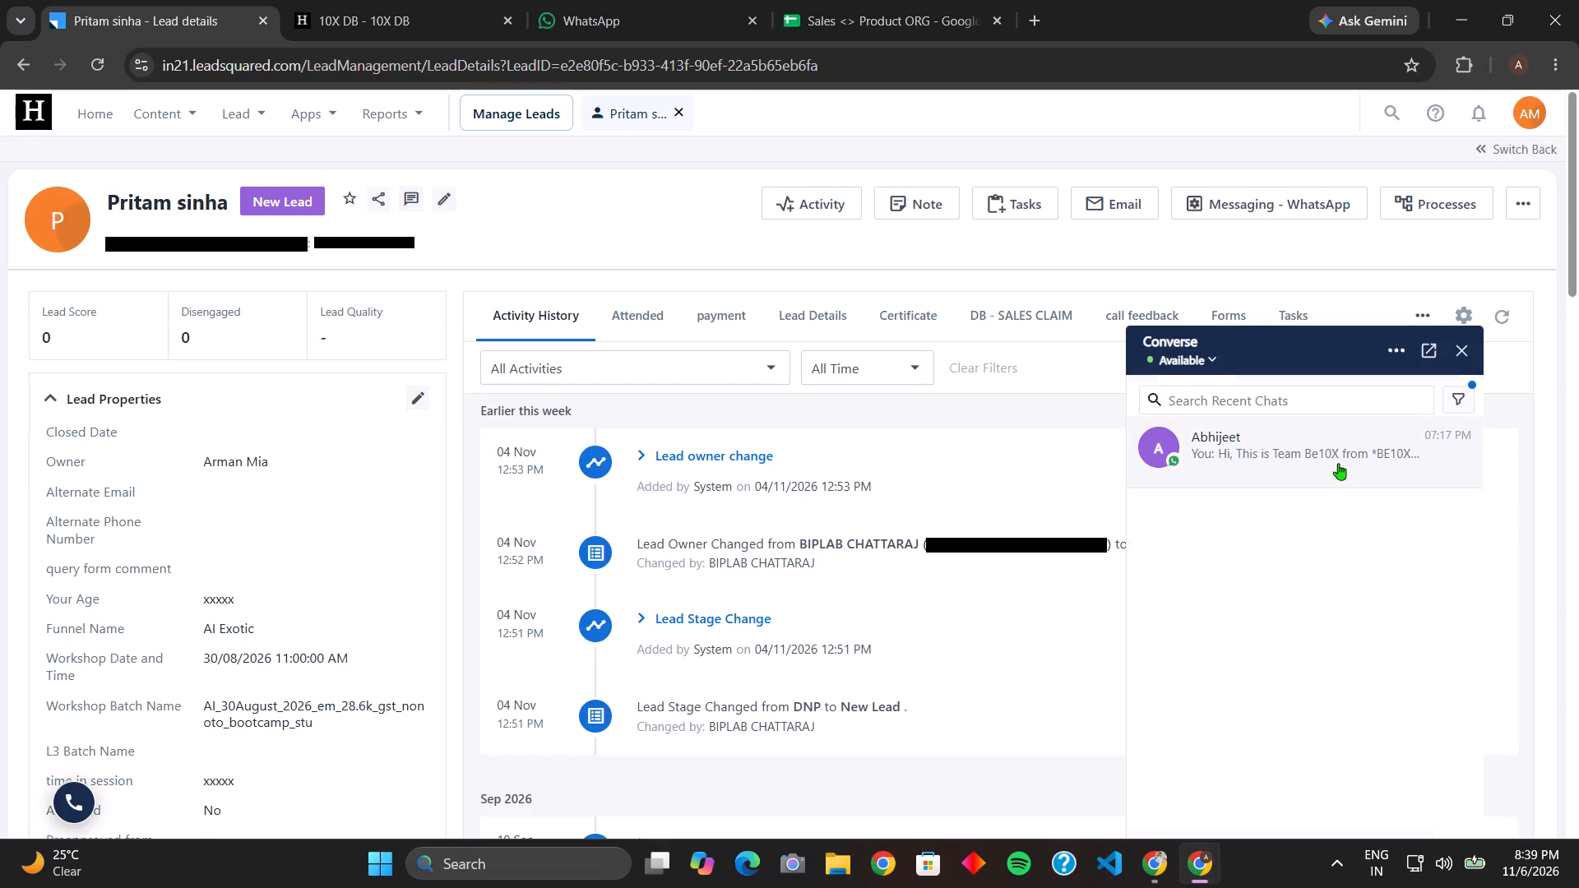
scroll(1297, 557, "down", 1)
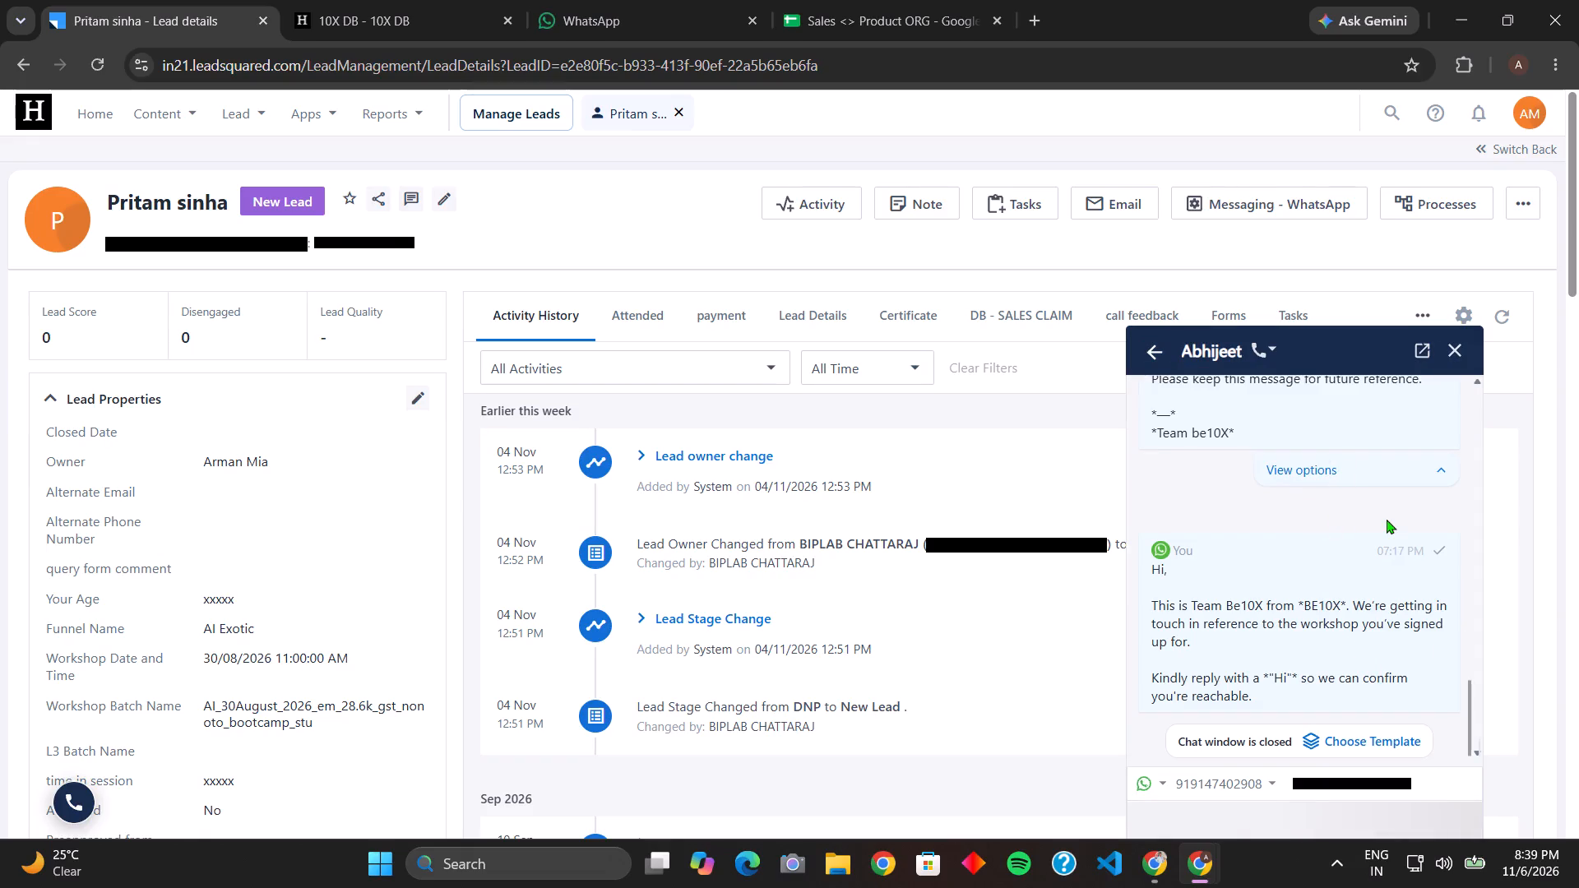
scroll(1332, 623, "up", 8)
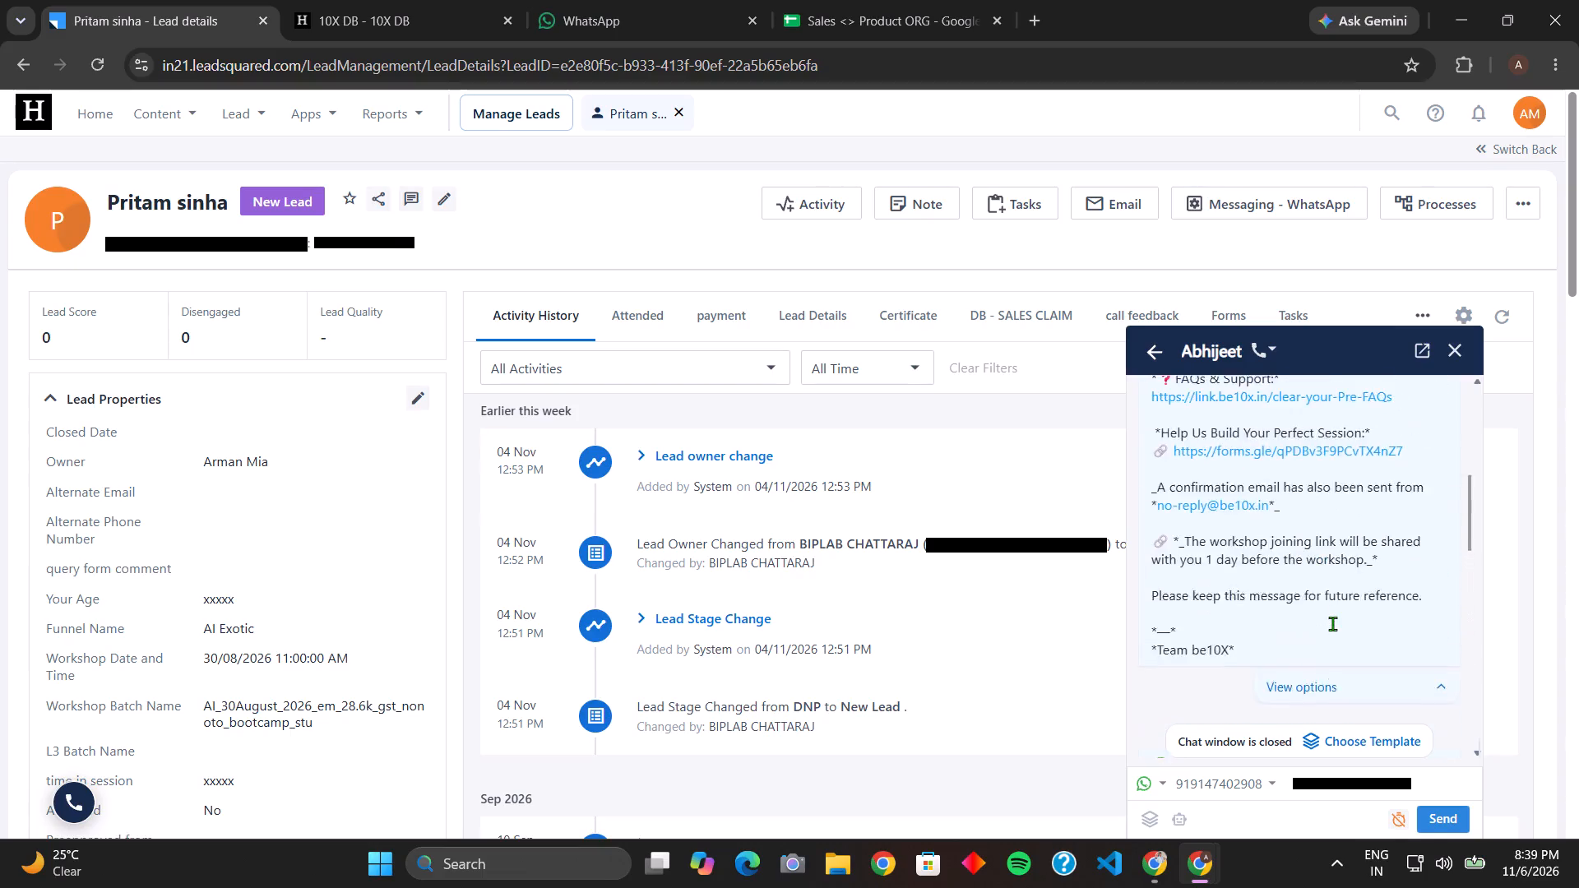
scroll(1332, 623, "up", 4)
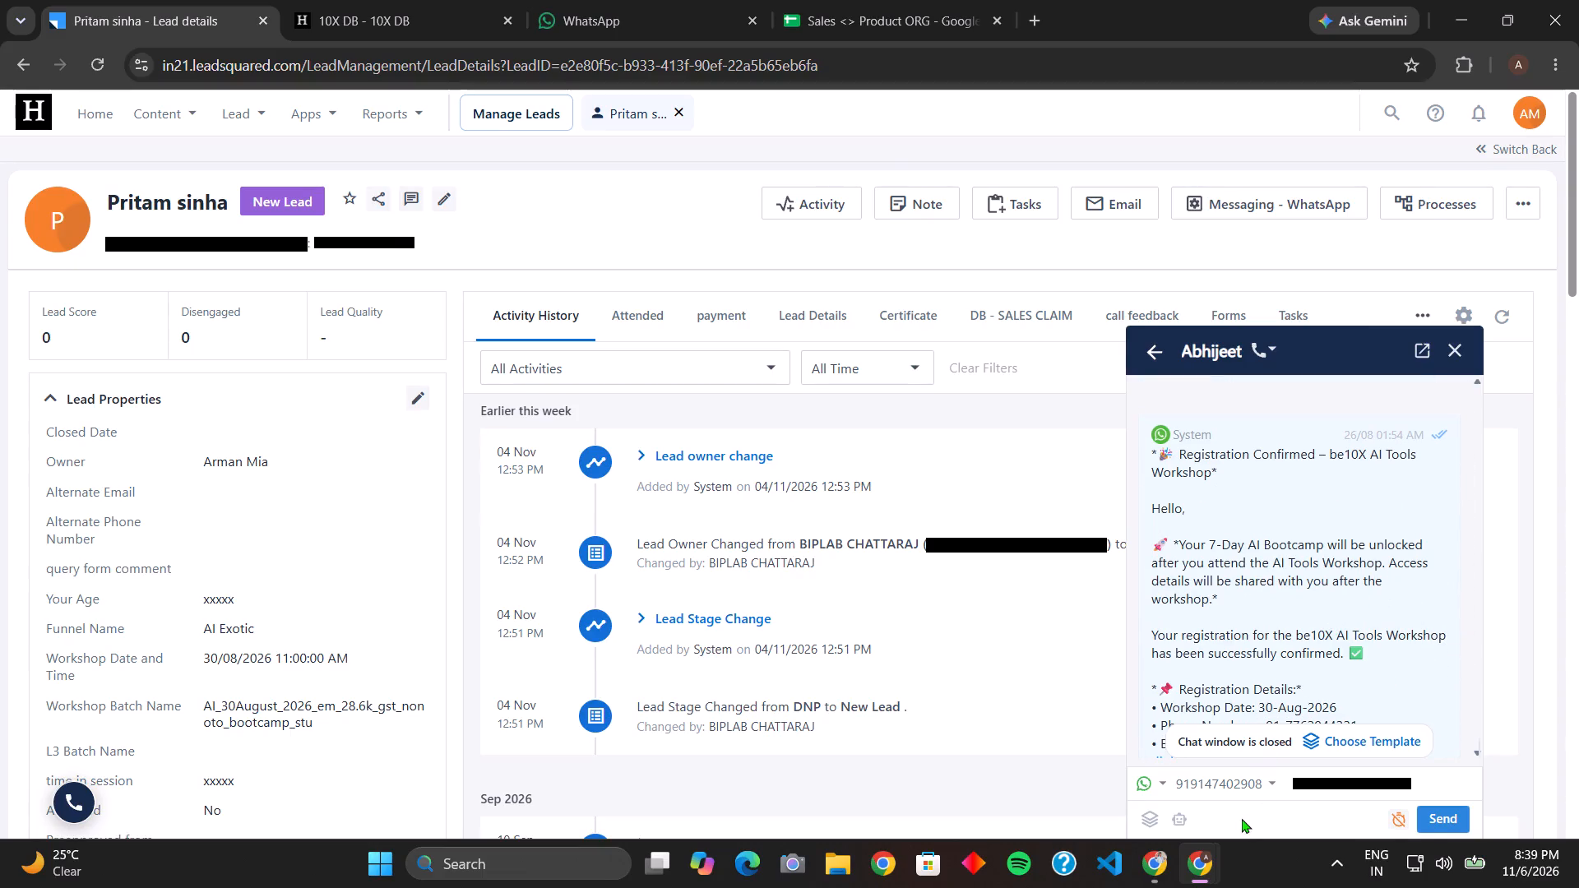
left_click(1242, 818)
scroll(1271, 555, "down", 4)
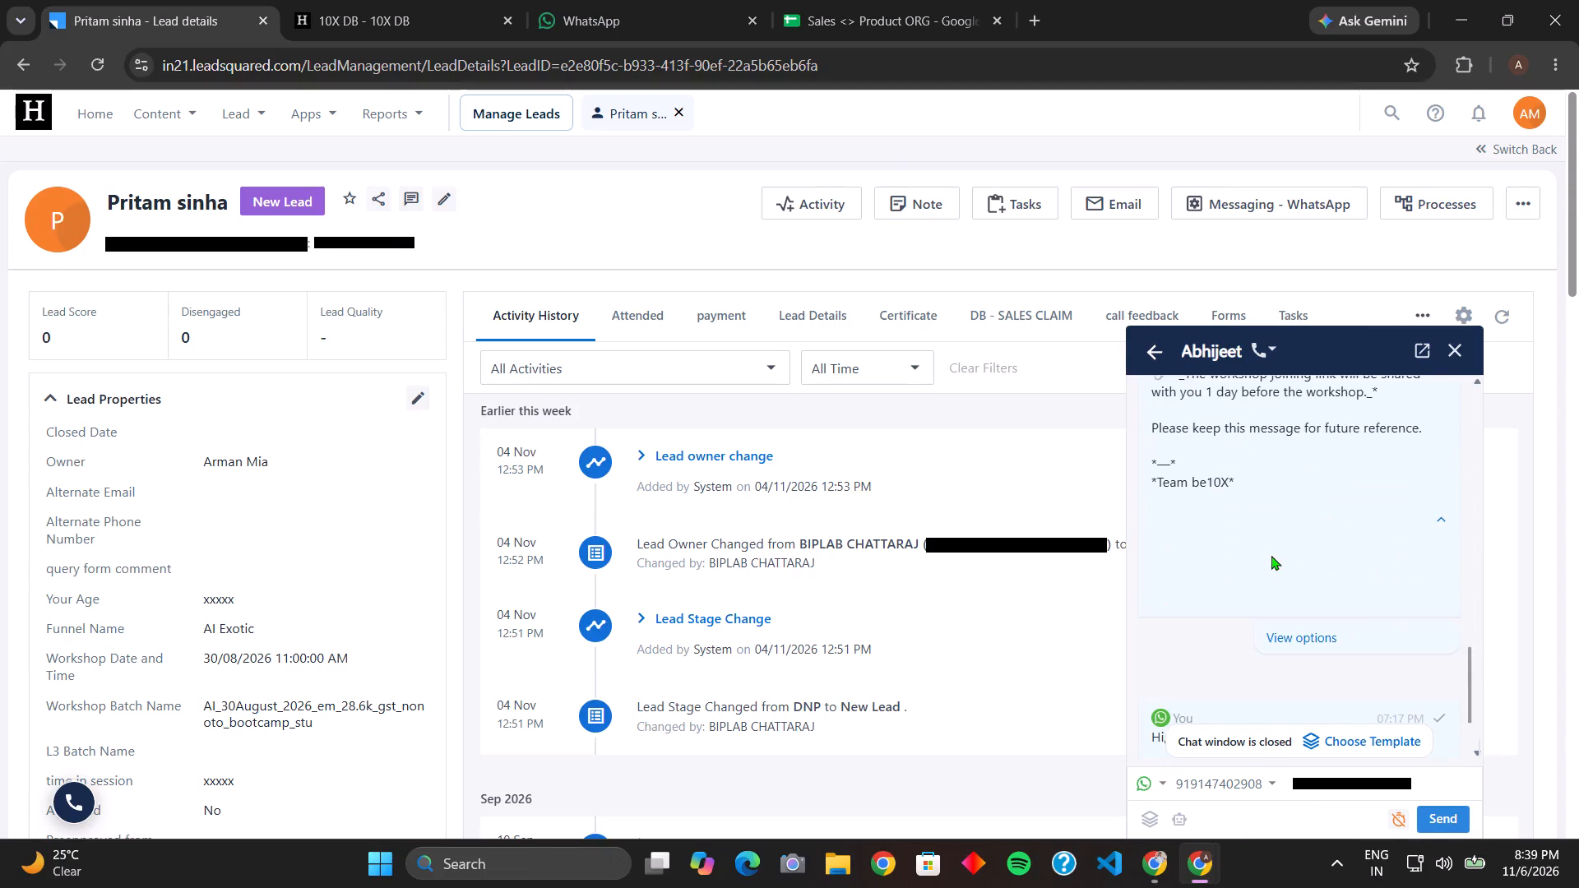
left_click(1452, 343)
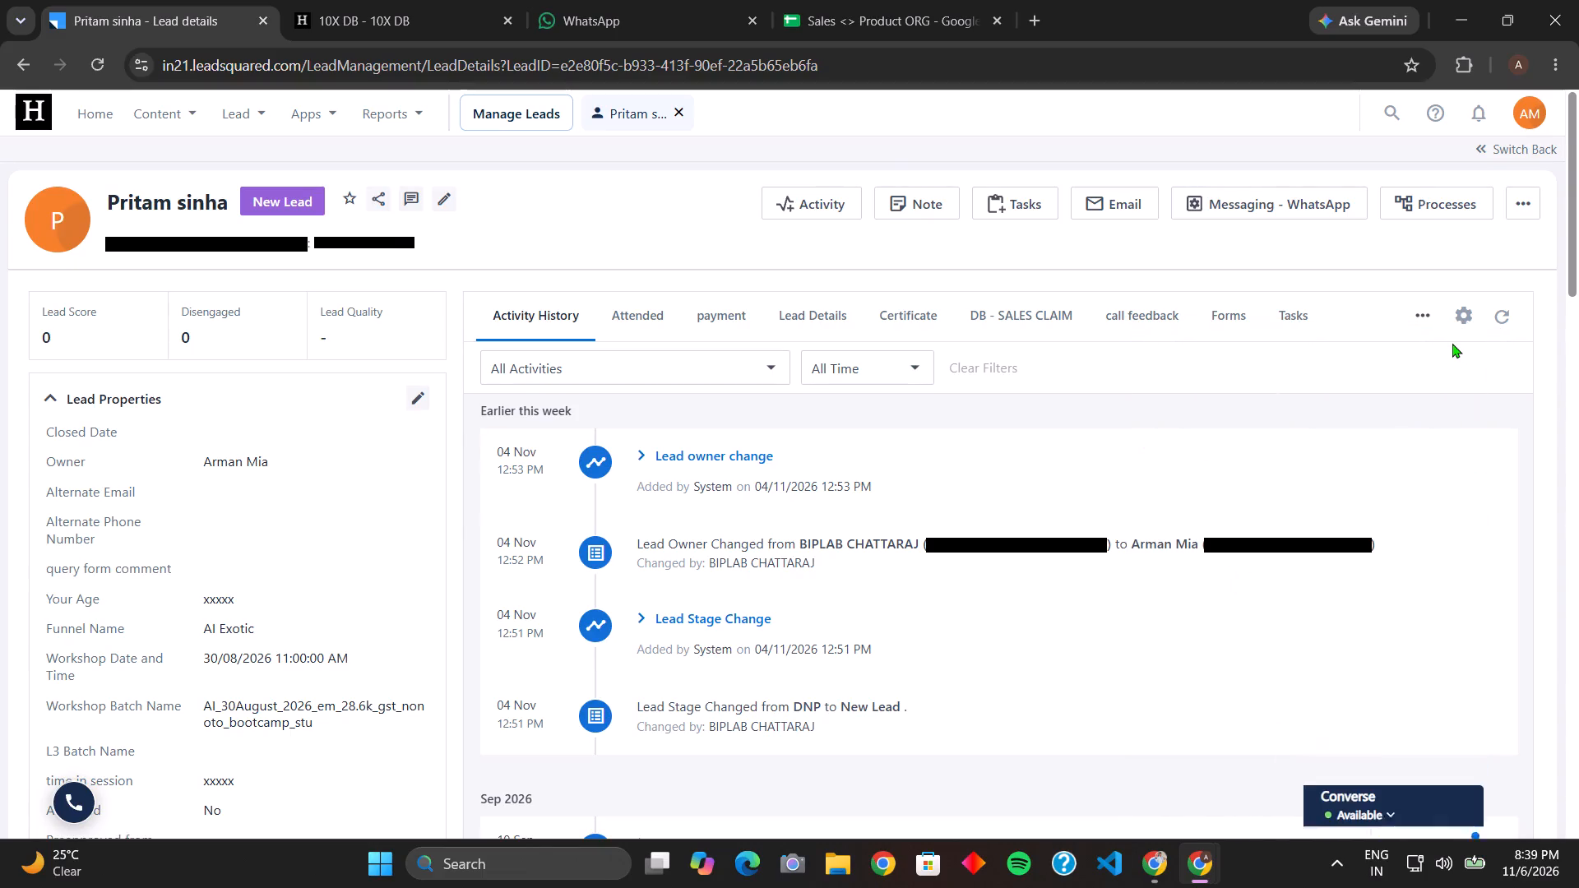
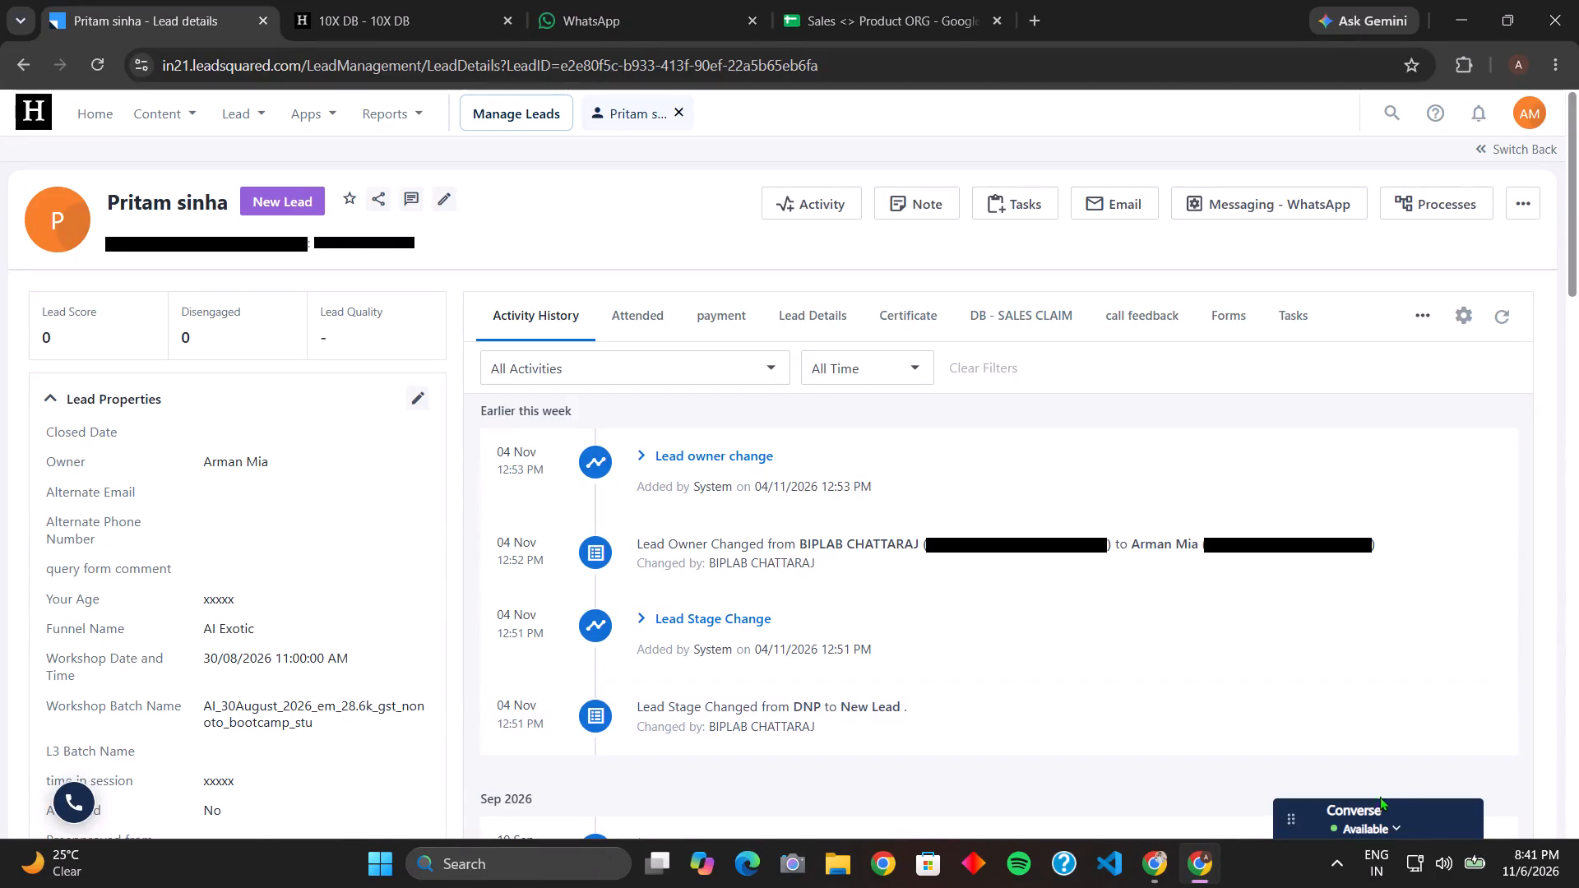
Review the recent WhatsApp conversation in Converse, including its registration message and expanded view options, and return to the chat list.
left_click(1367, 817)
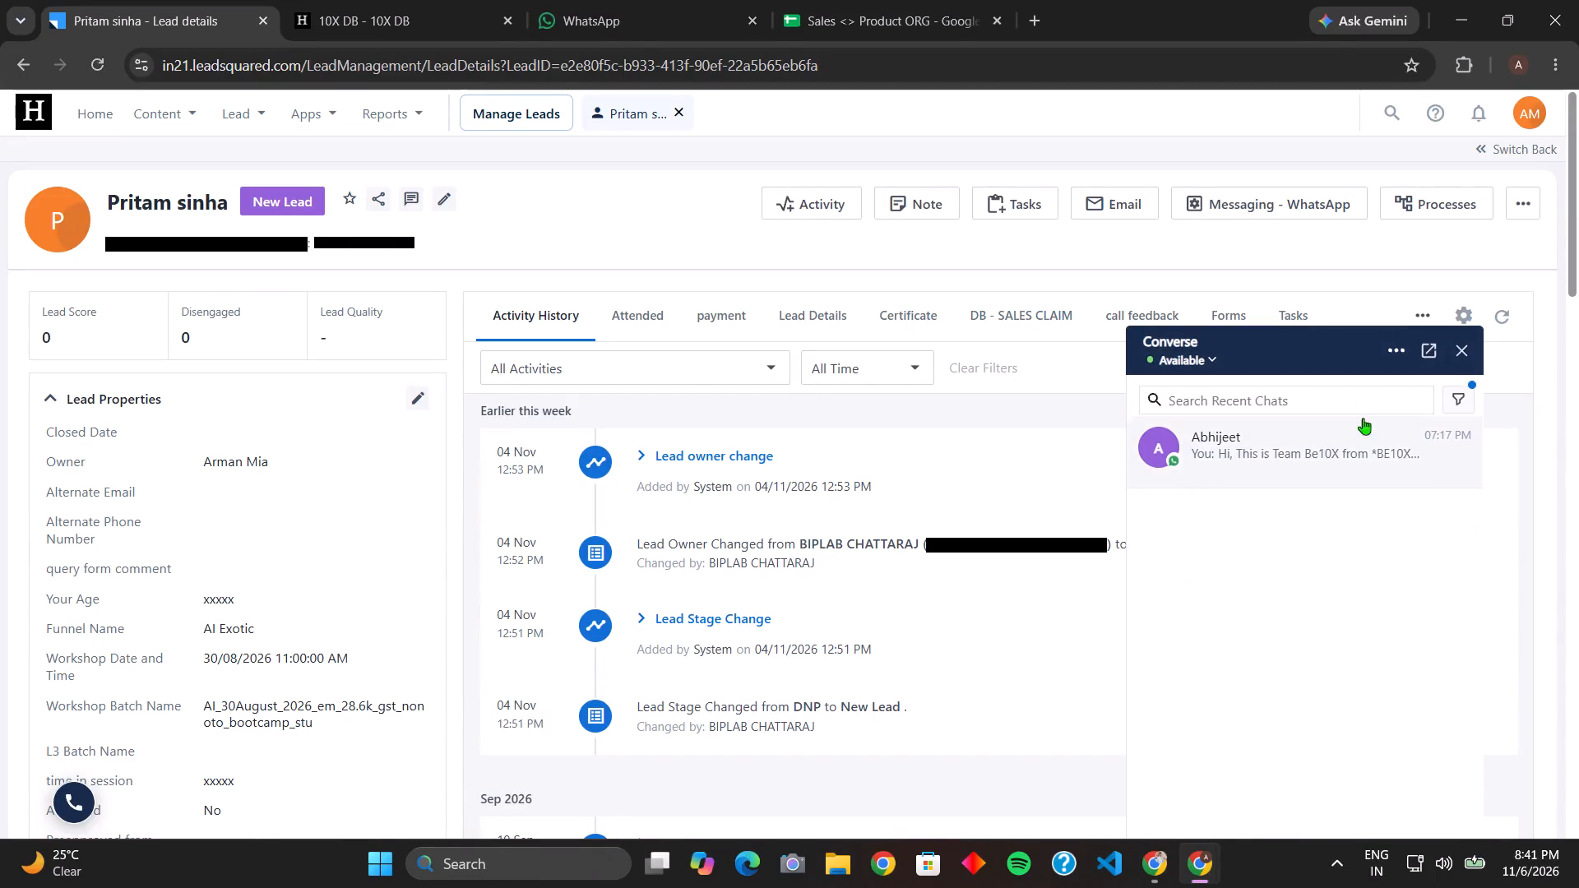
left_click(1396, 449)
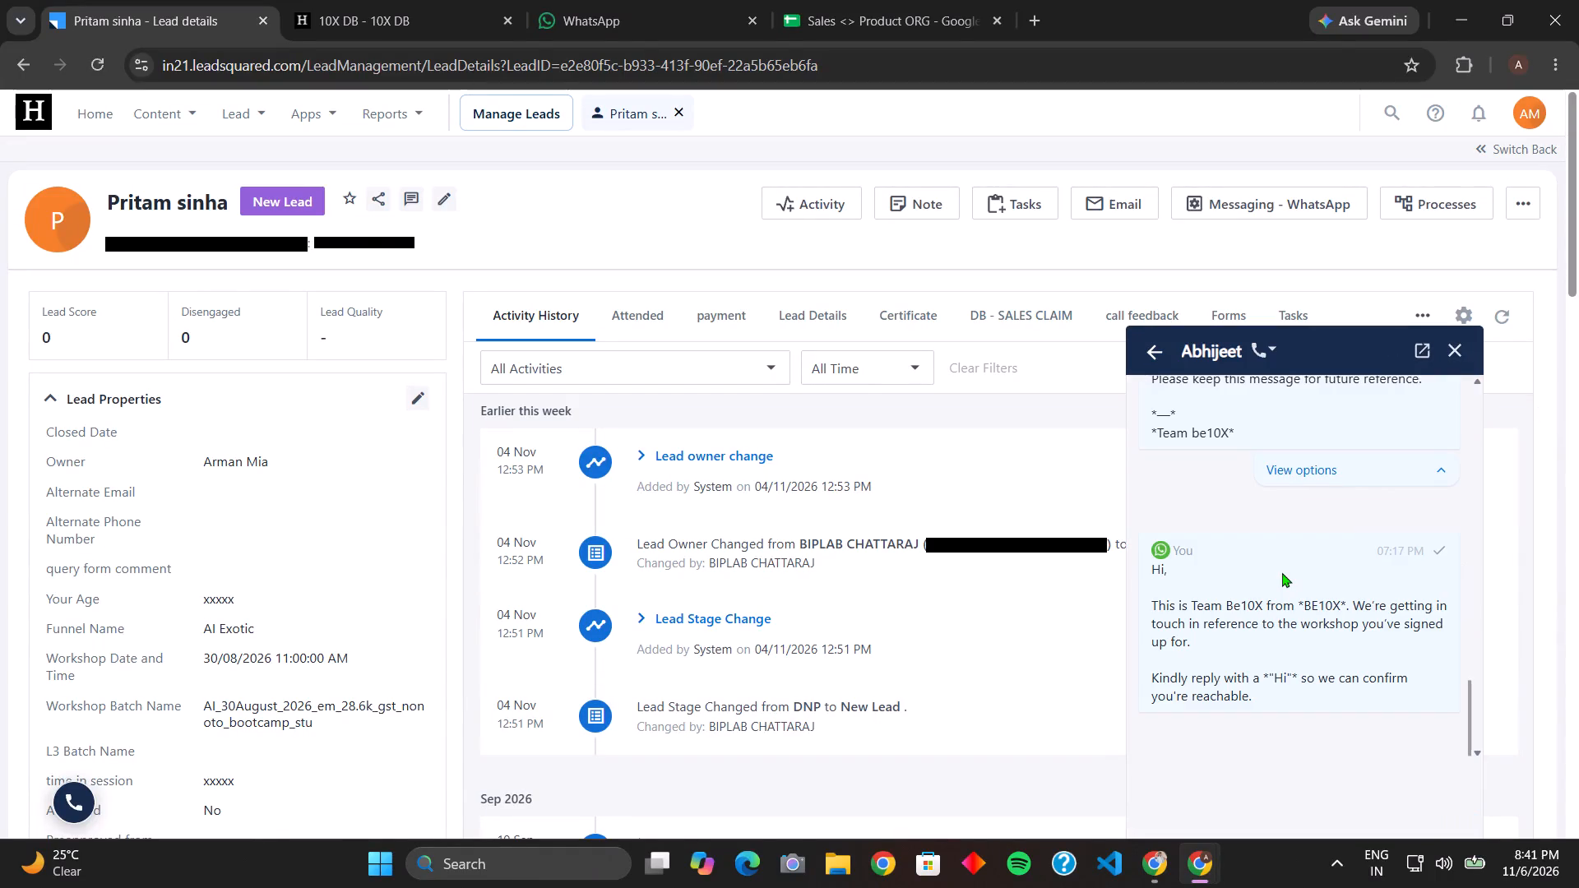
left_click(1306, 476)
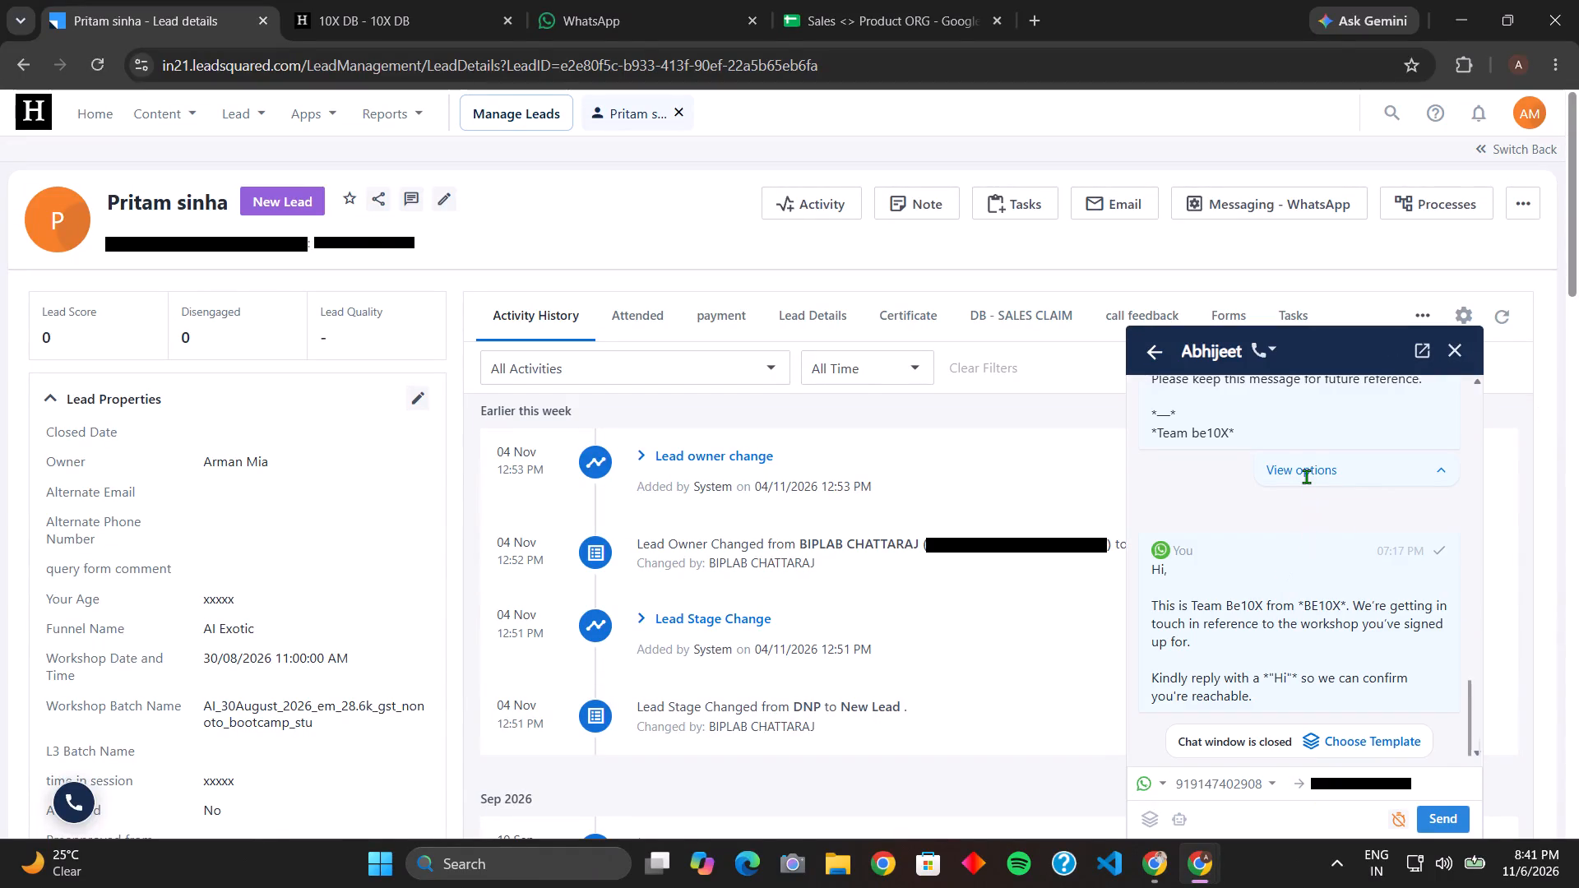
left_click(1438, 466)
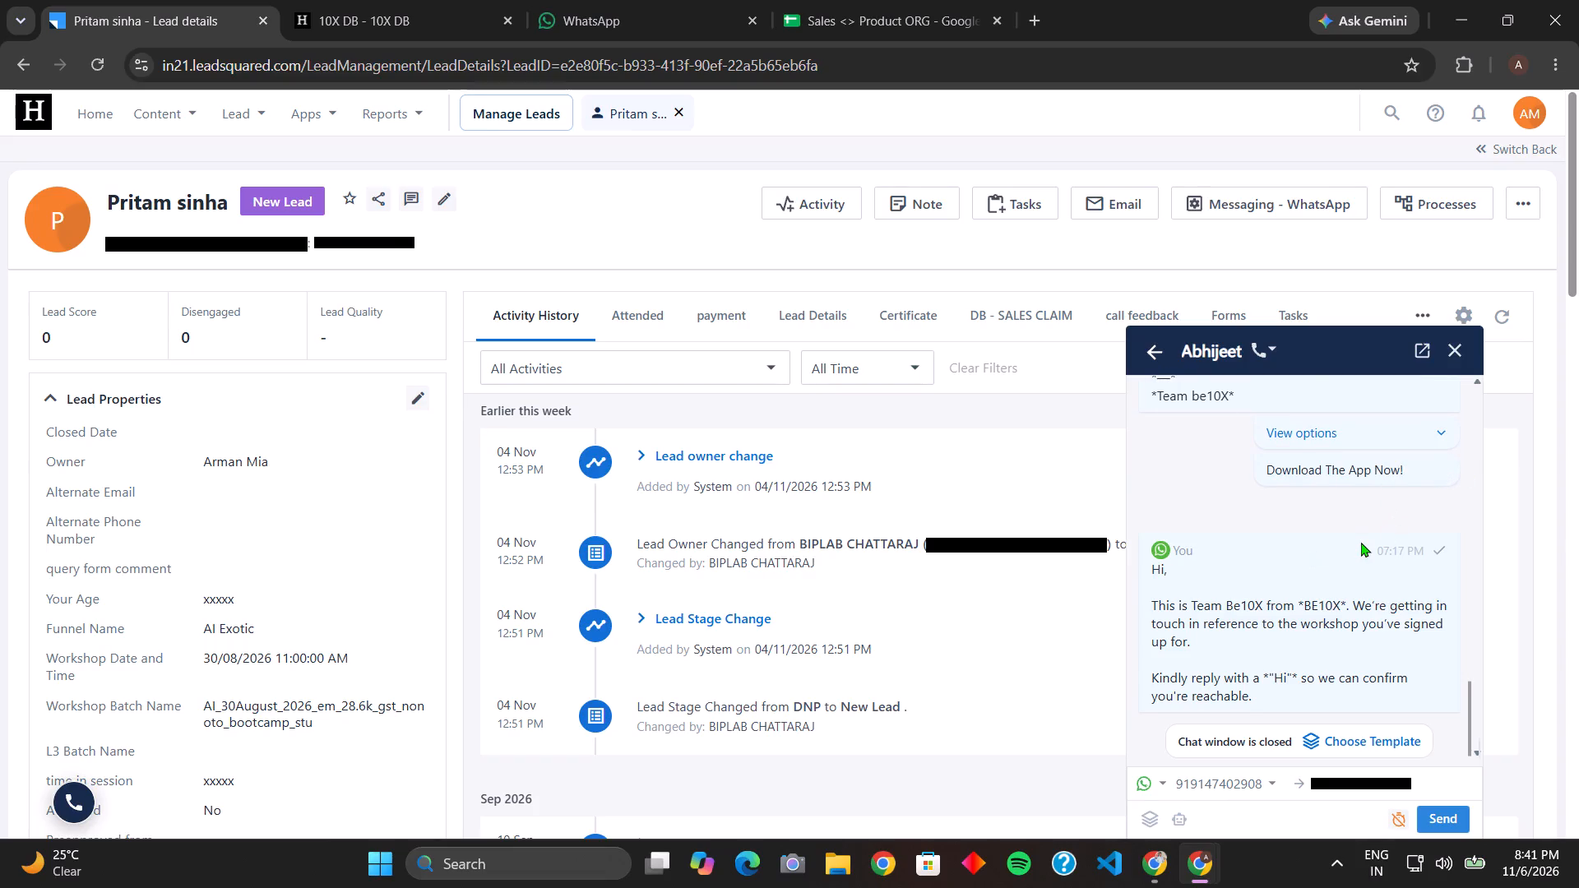
scroll(1361, 542, "down", 1)
scroll(1295, 544, "up", 7)
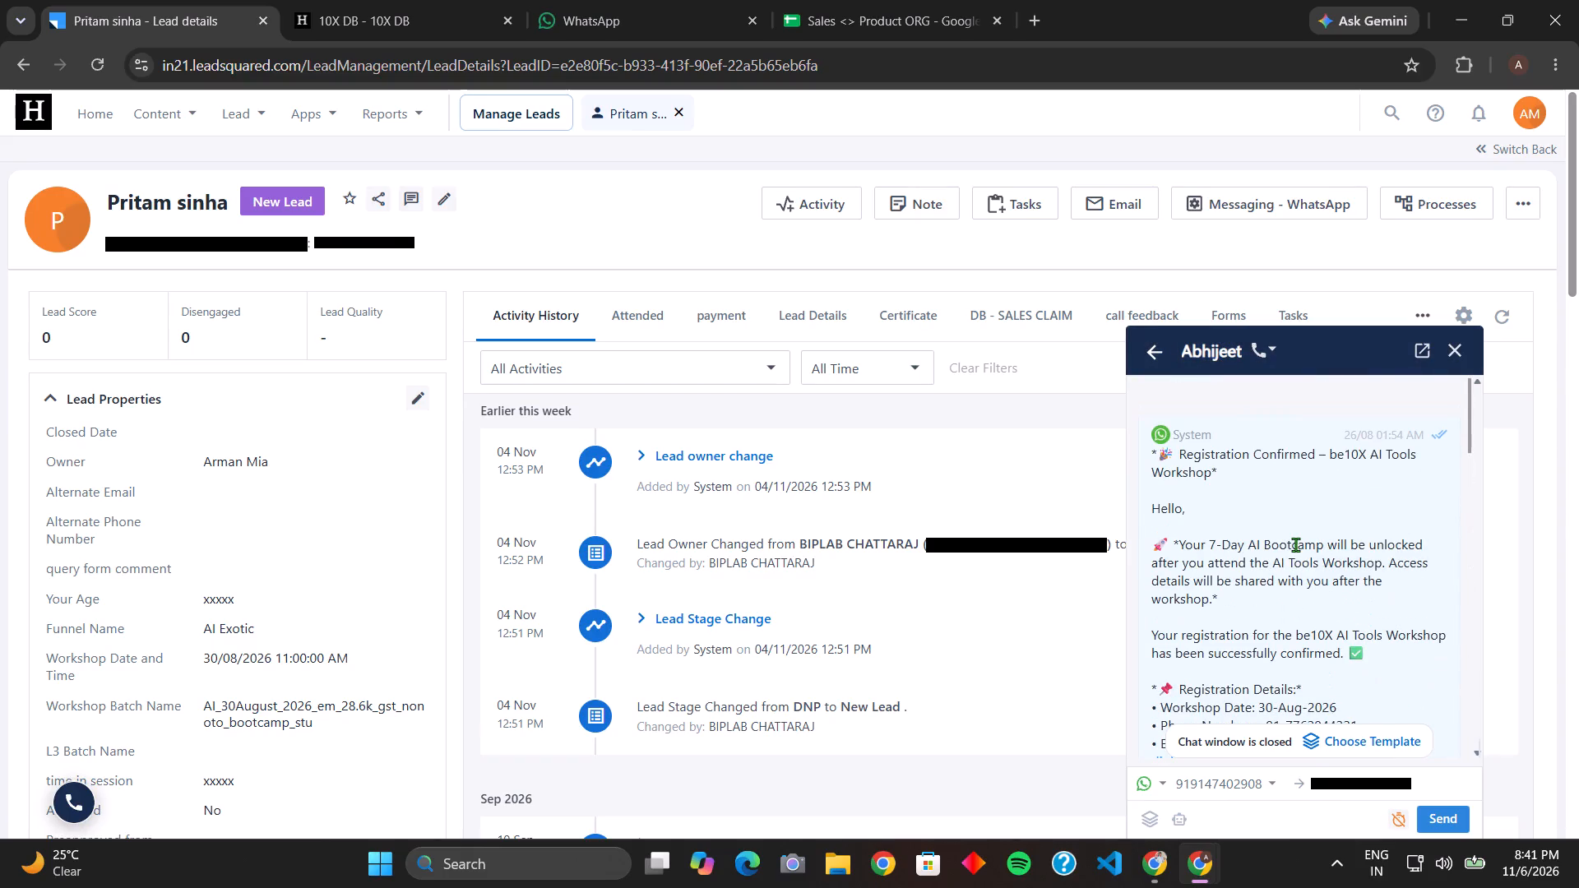
scroll(1359, 505, "down", 1)
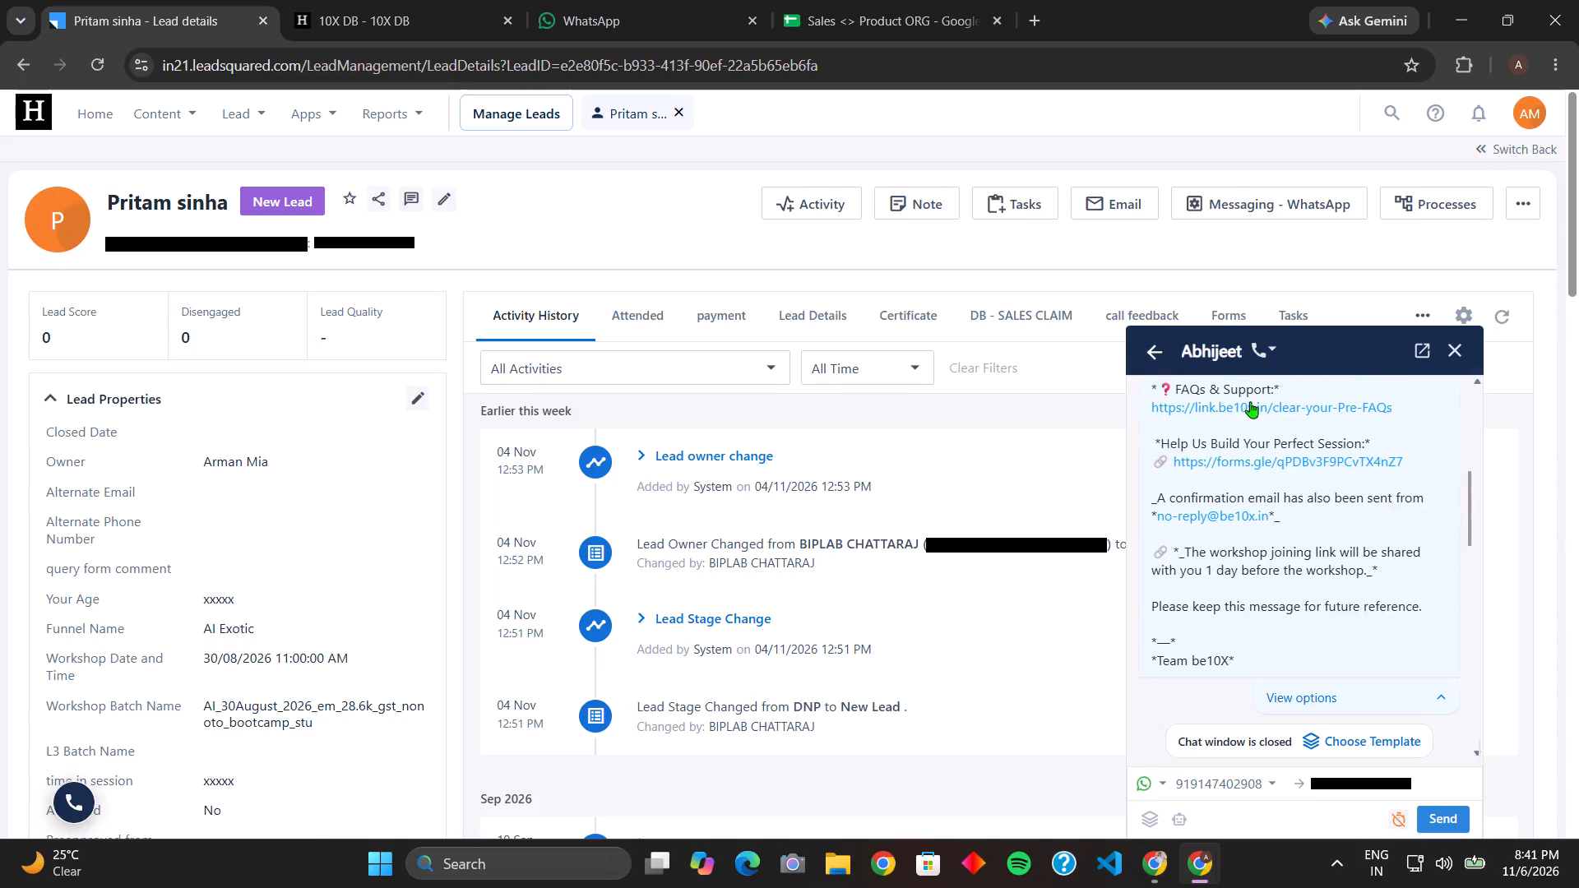
left_click(1153, 345)
scroll(1303, 610, "down", 1)
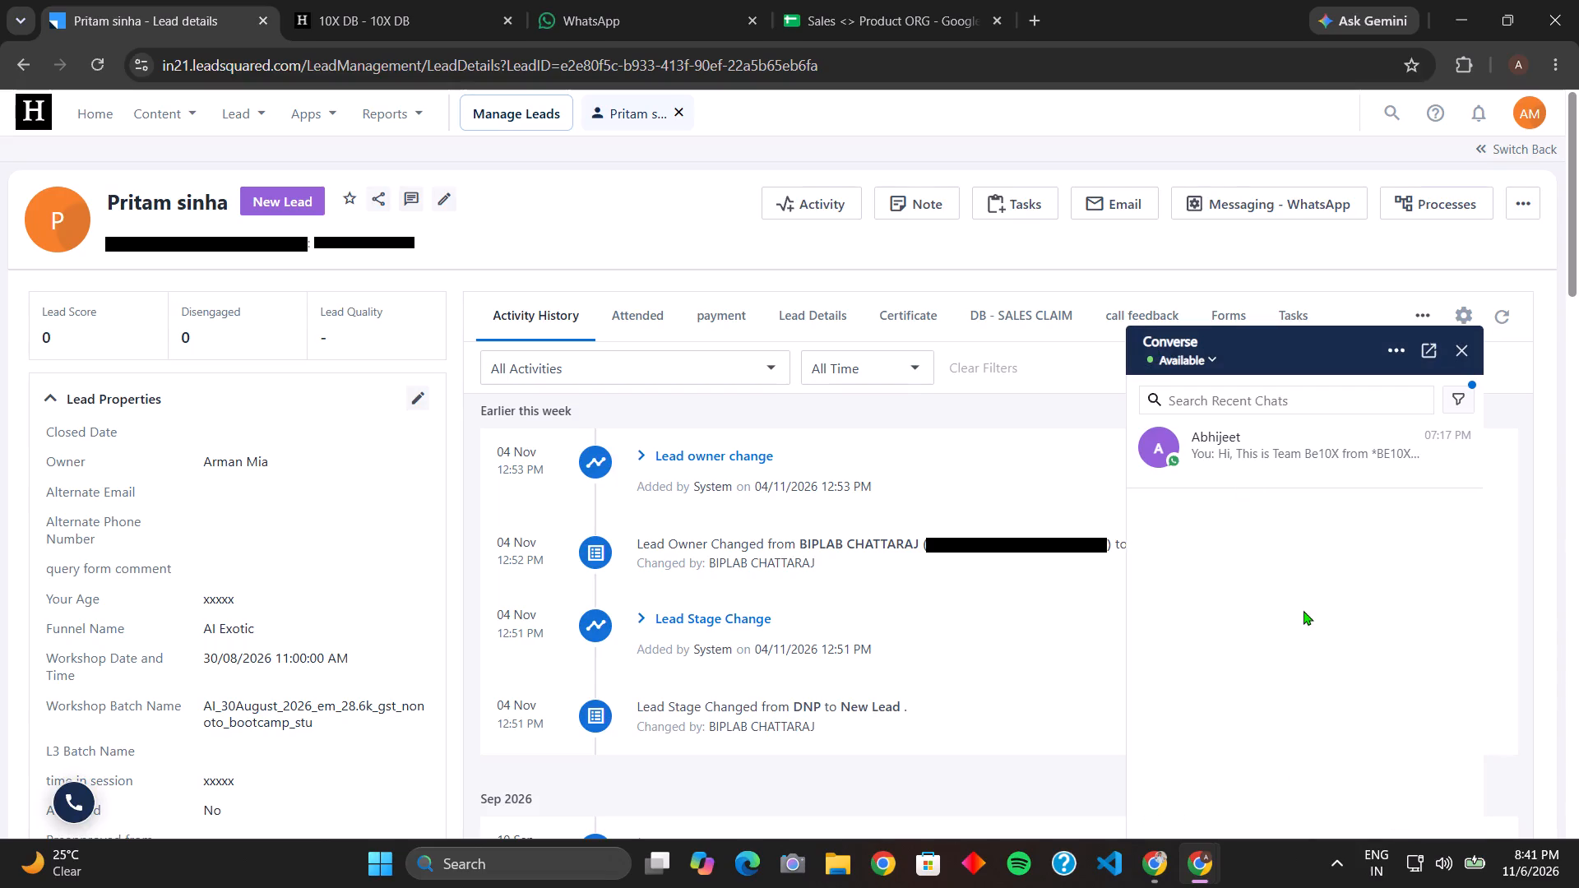
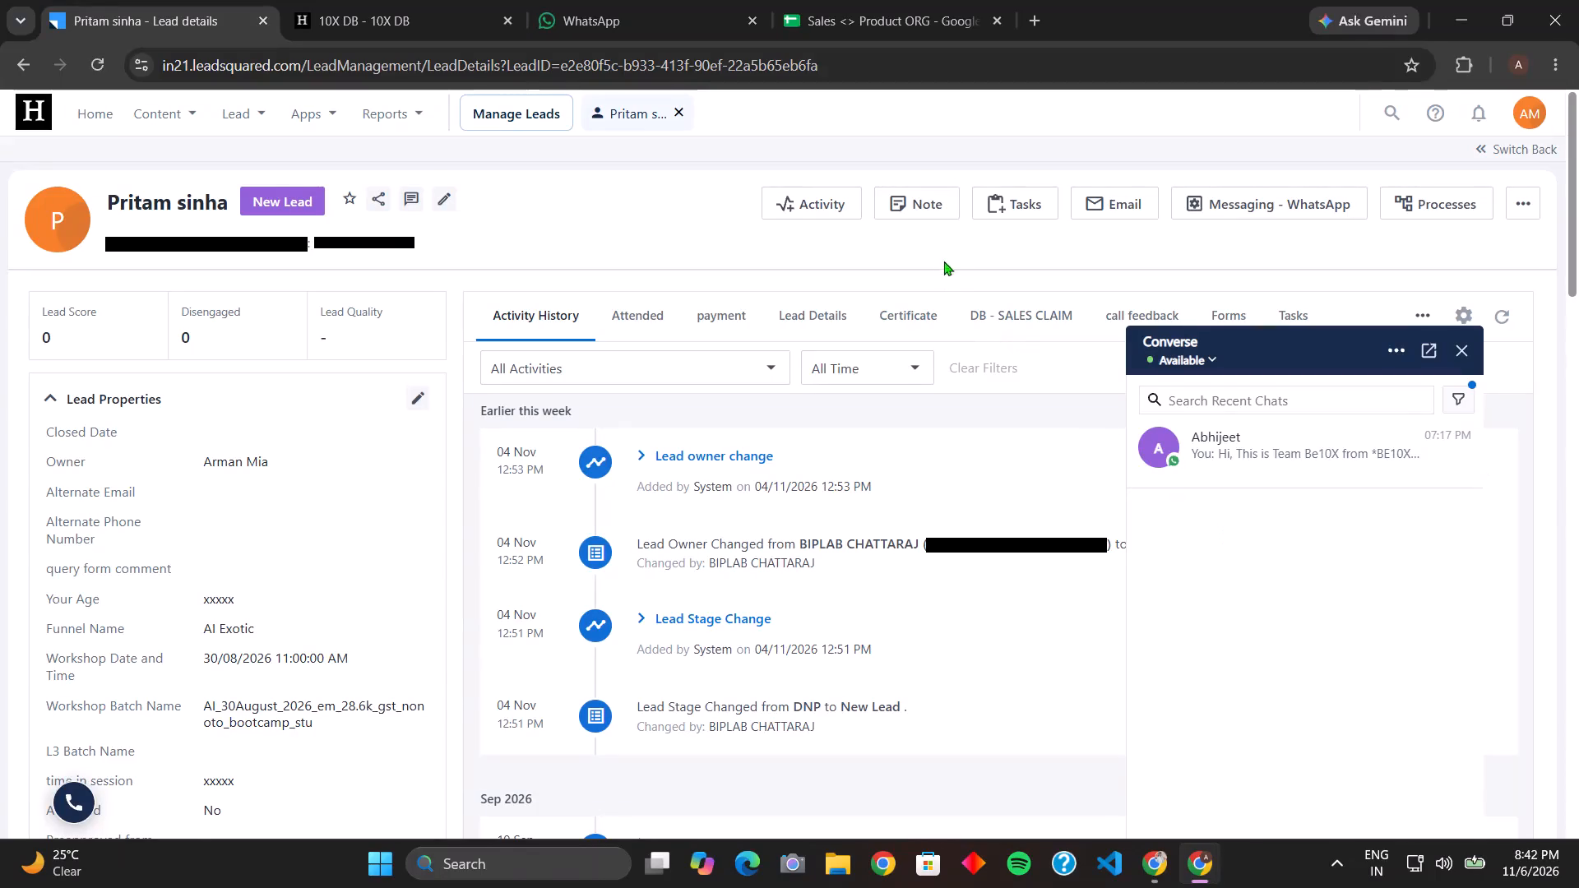
Start a new note on the open lead, beginning its text with "Call af".
left_click(933, 203)
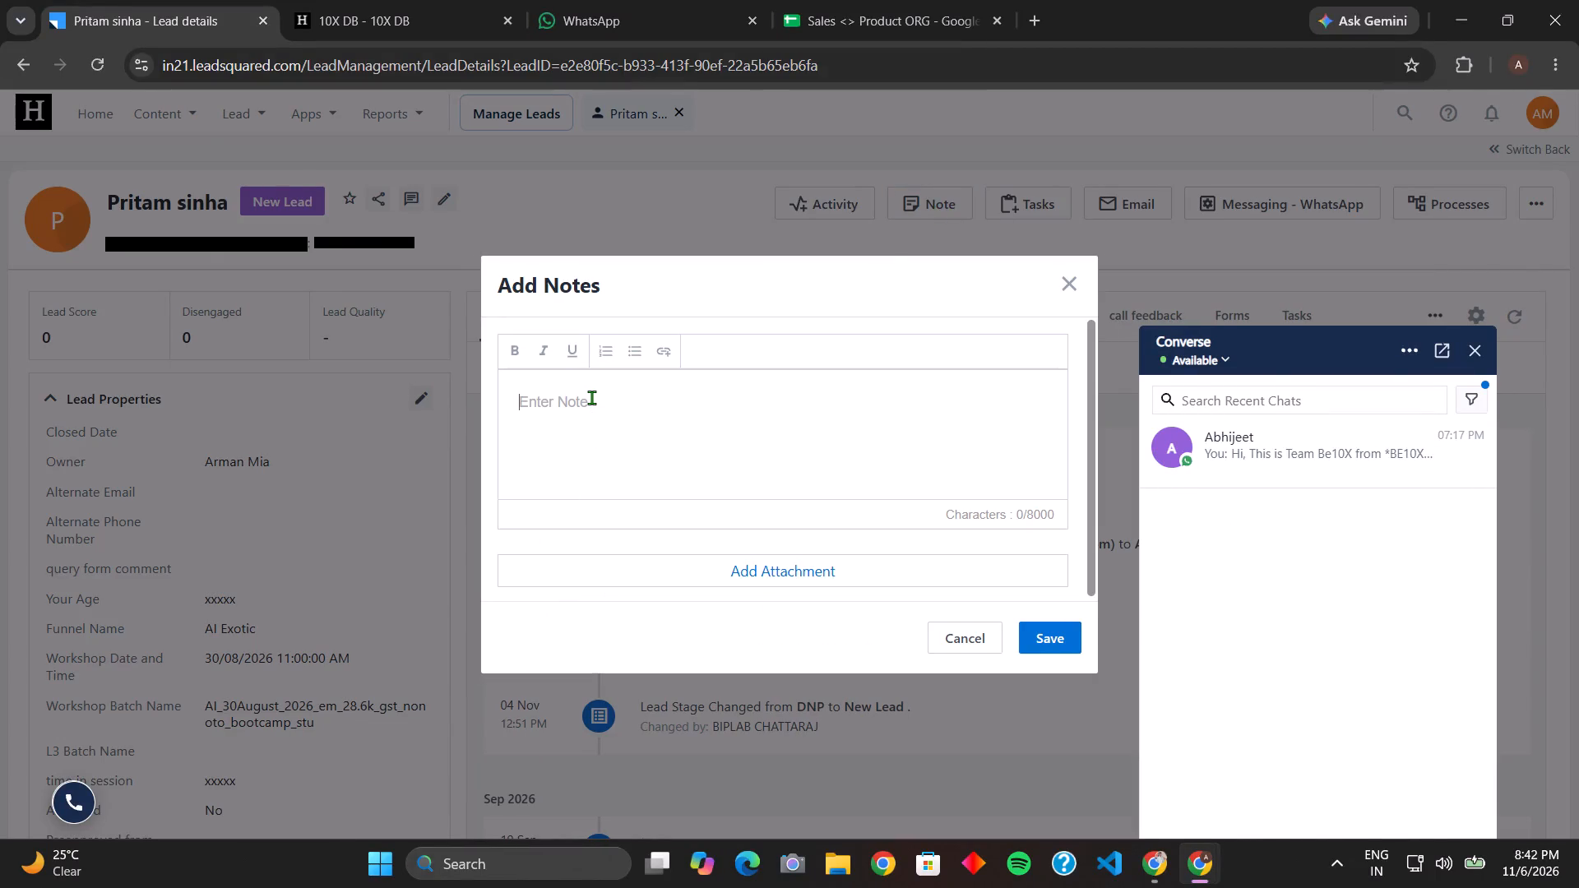
left_click(591, 397)
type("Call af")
Complete the lead's note so it reads "Call again later" and save it to the record.
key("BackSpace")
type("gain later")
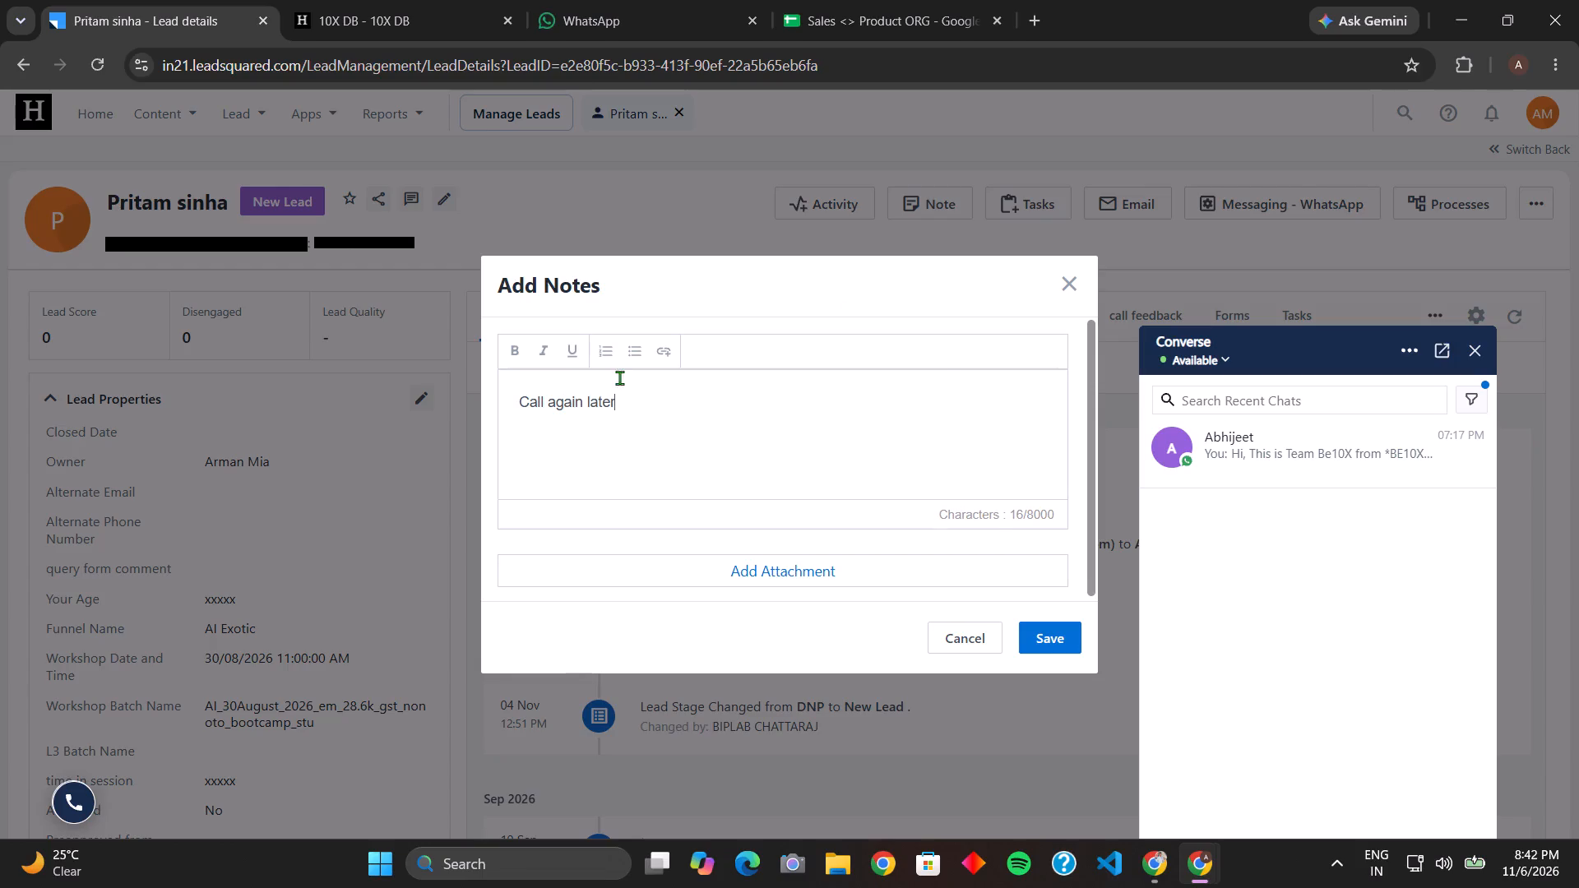
left_click(1052, 643)
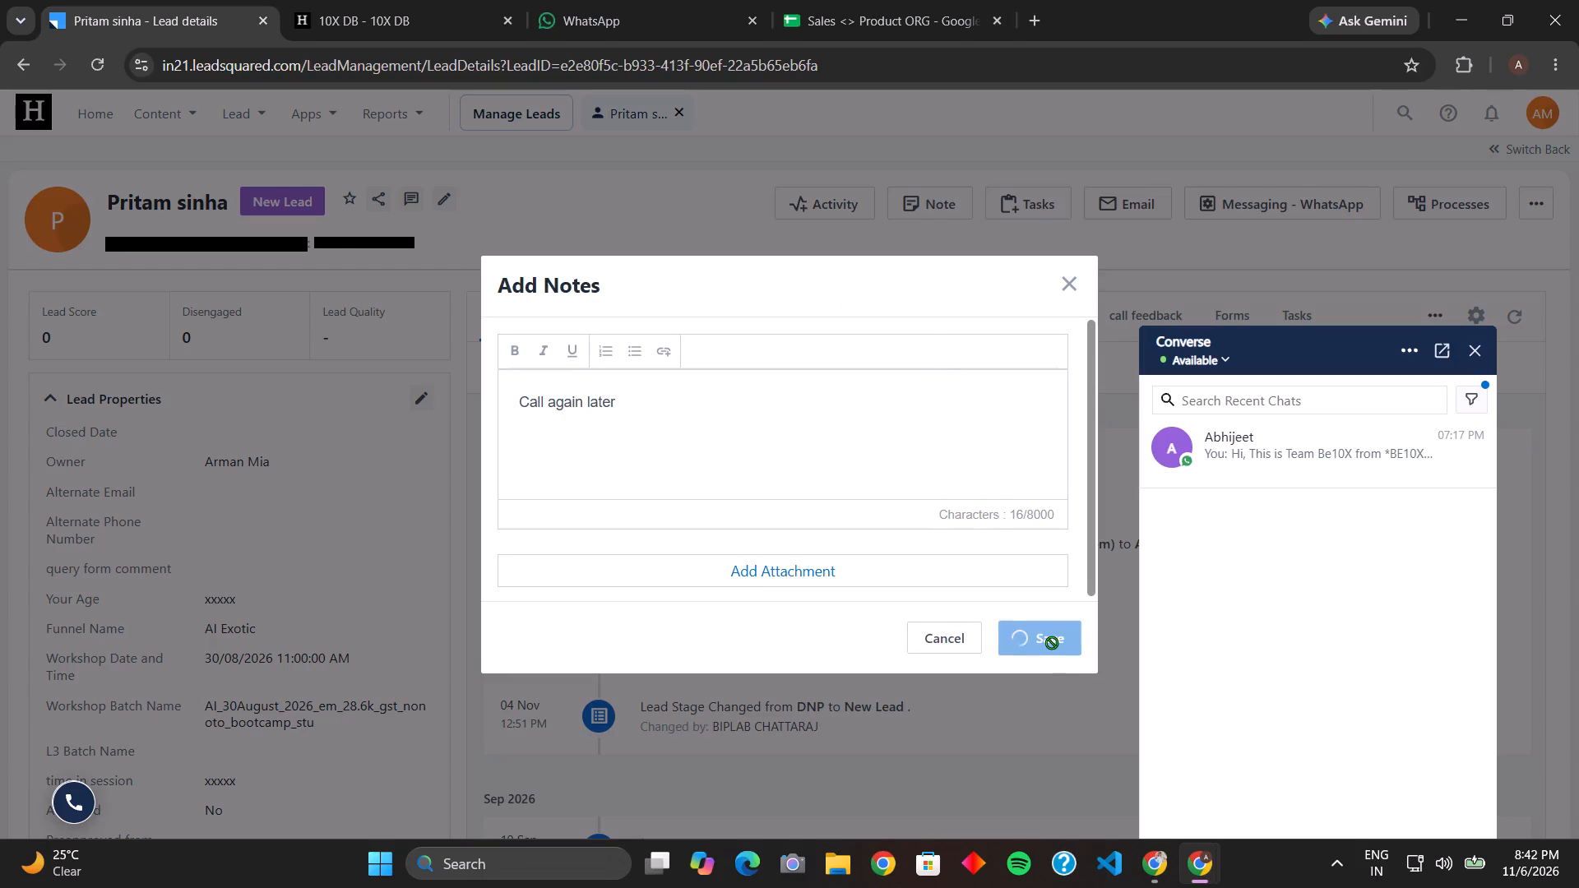
Close the Converse chat window covering the lead's activity history.
left_click(1461, 346)
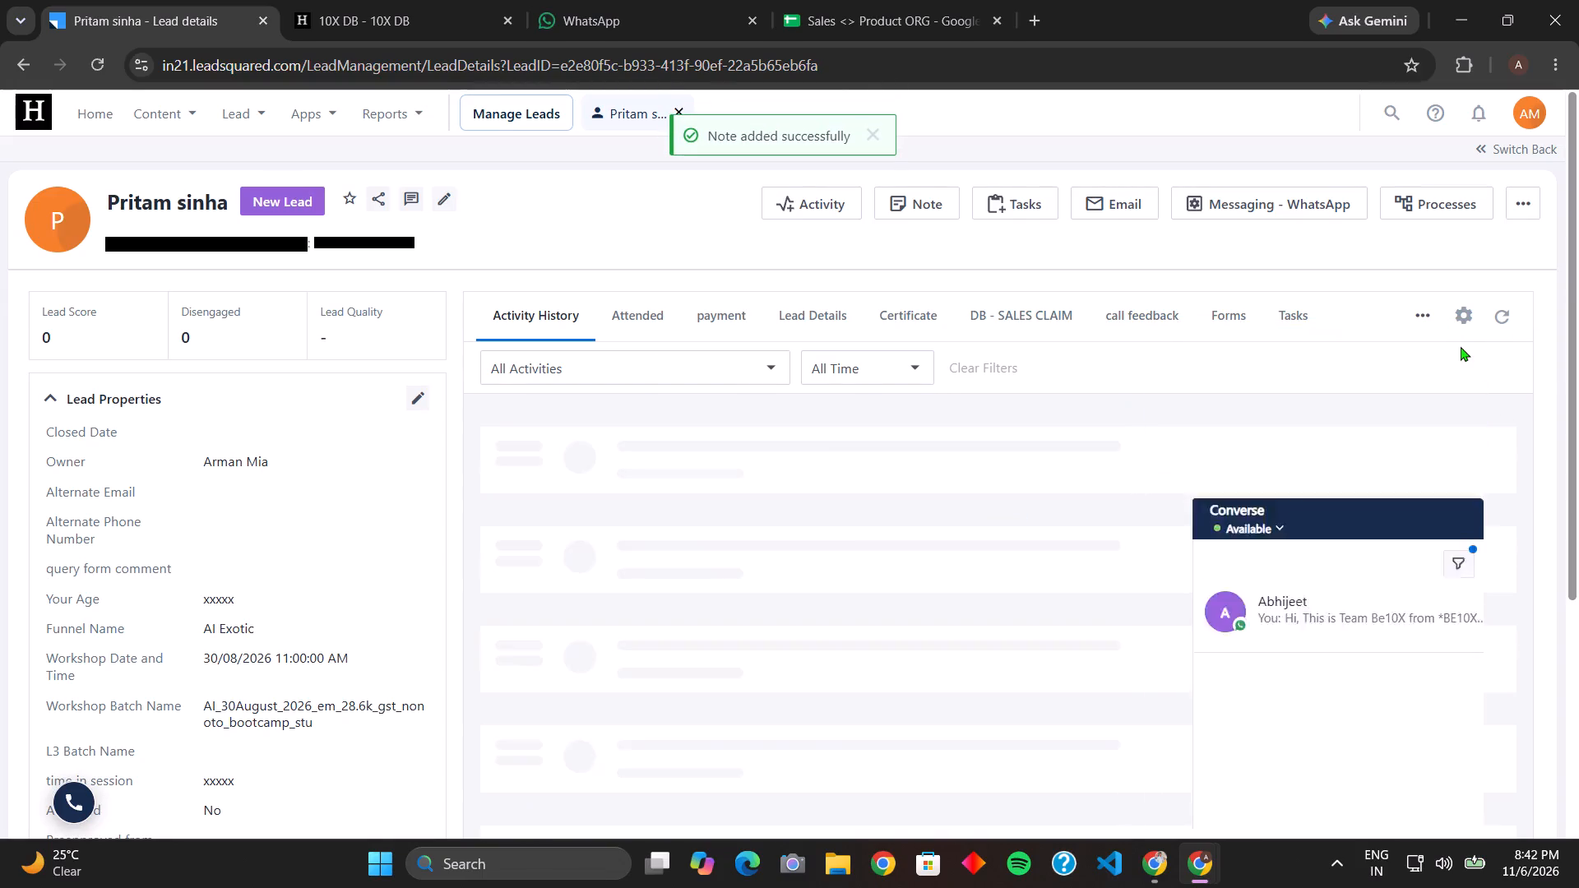
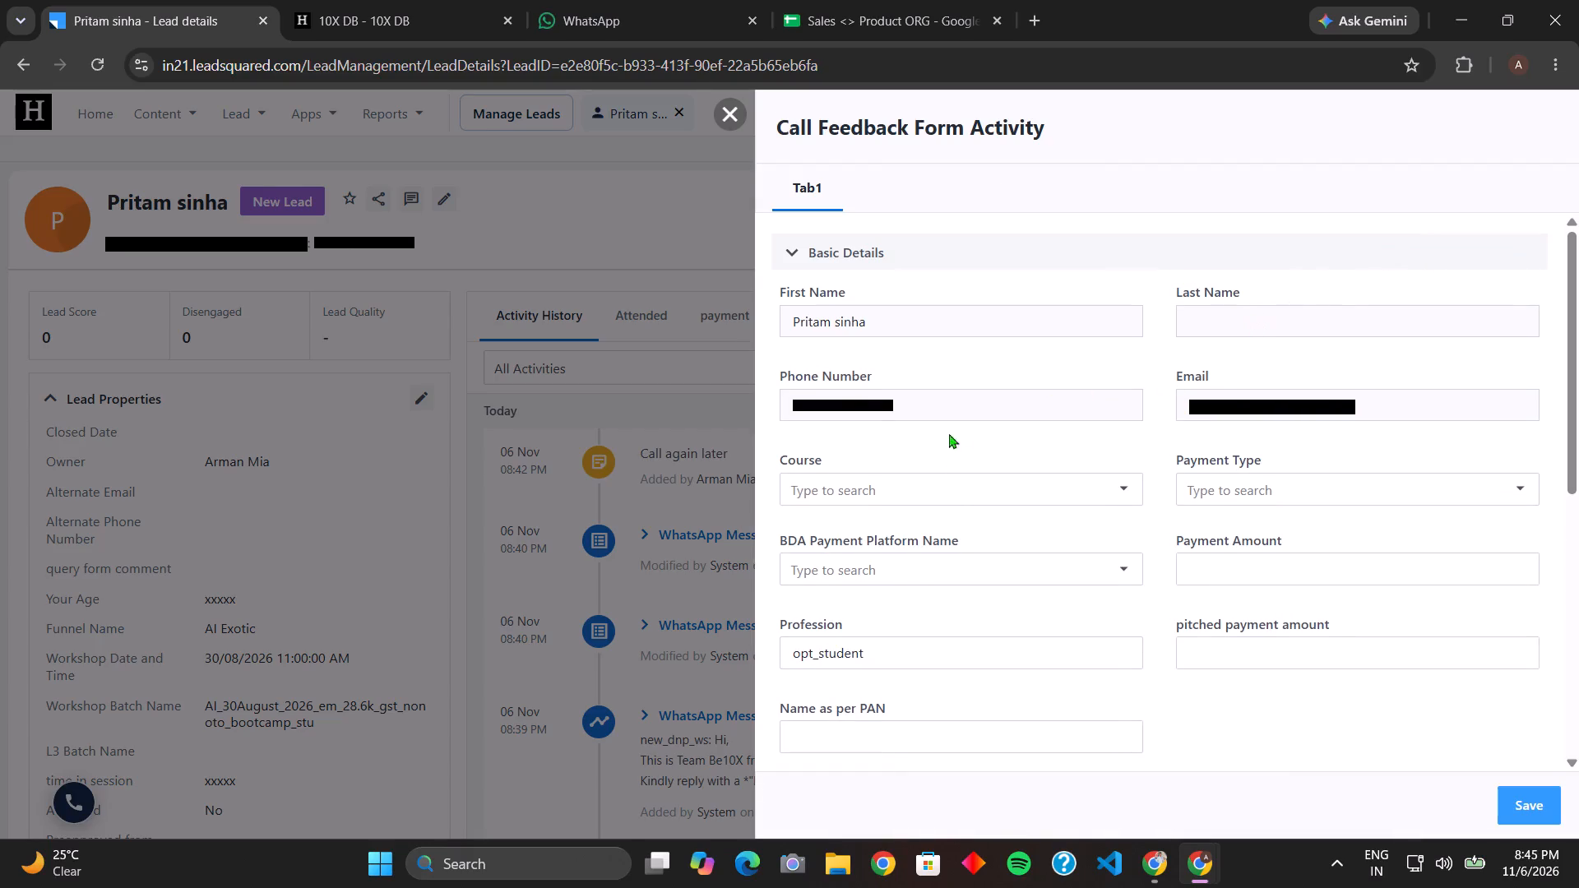
Open the Course options in the Basic Details of the lead's Call Feedback Form Activity.
left_click(946, 495)
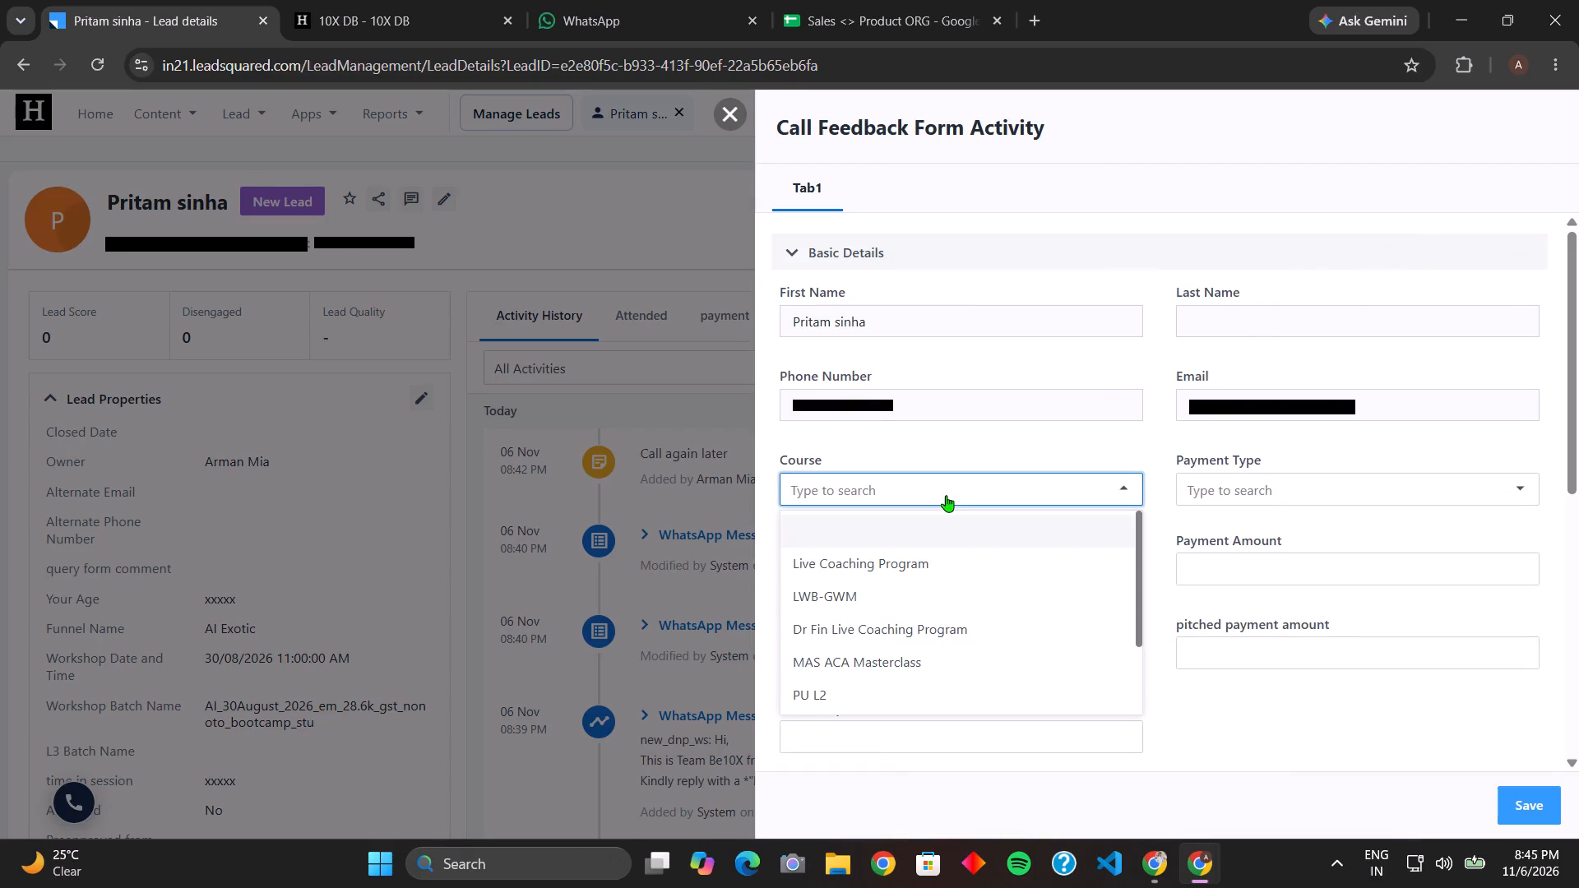
Review the available options for Course, Payment Type and BDA Payment Platform Name in the call feedback form.
scroll(927, 618, "down", 5)
scroll(927, 618, "up", 2)
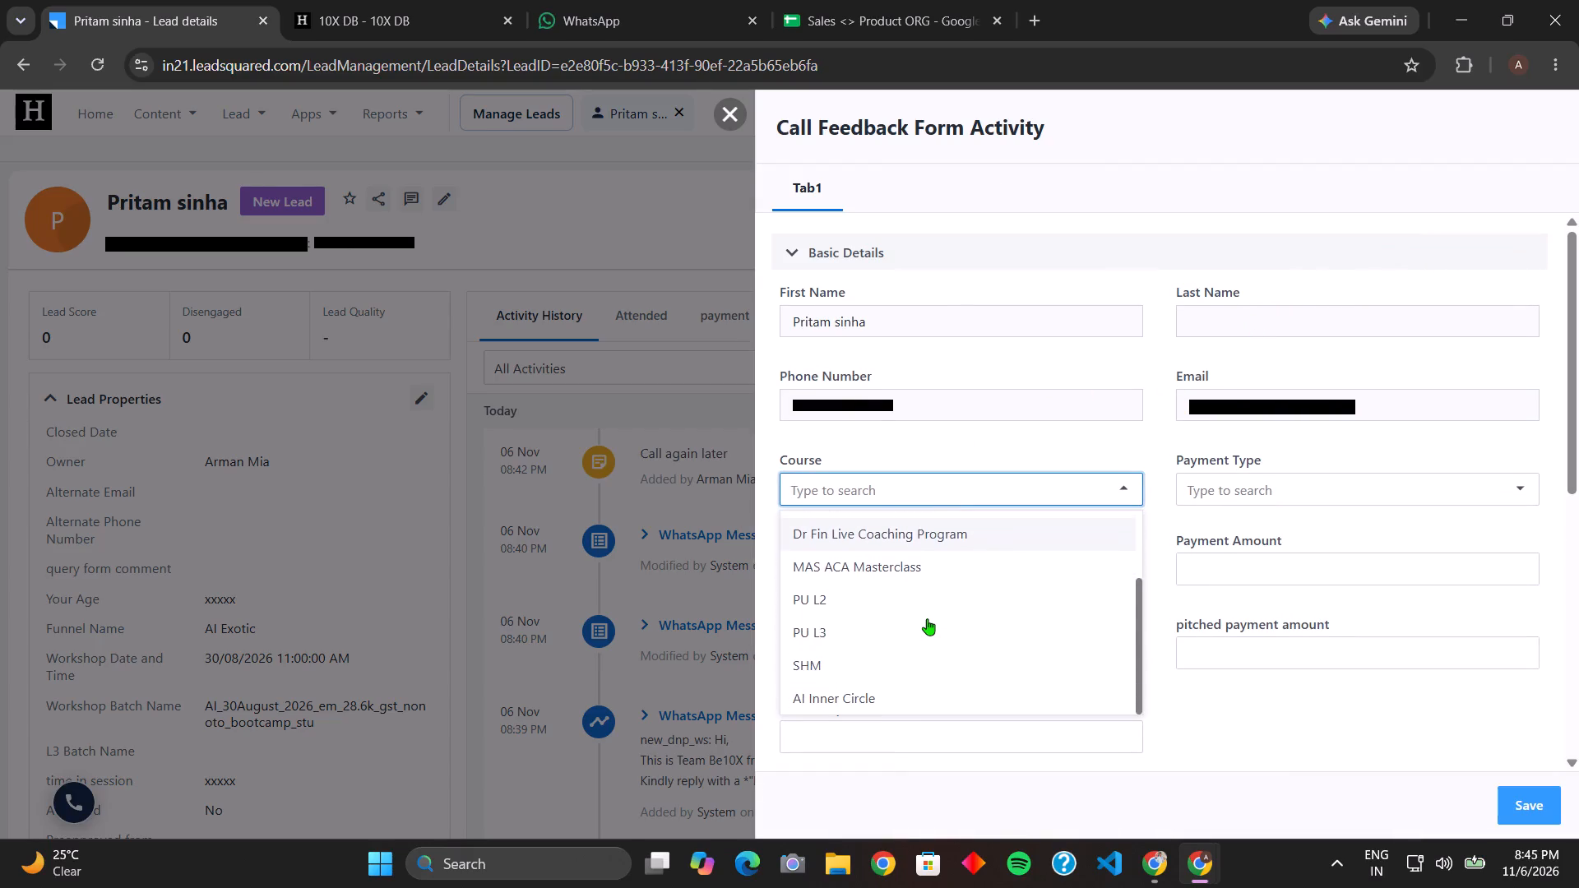
left_click(946, 430)
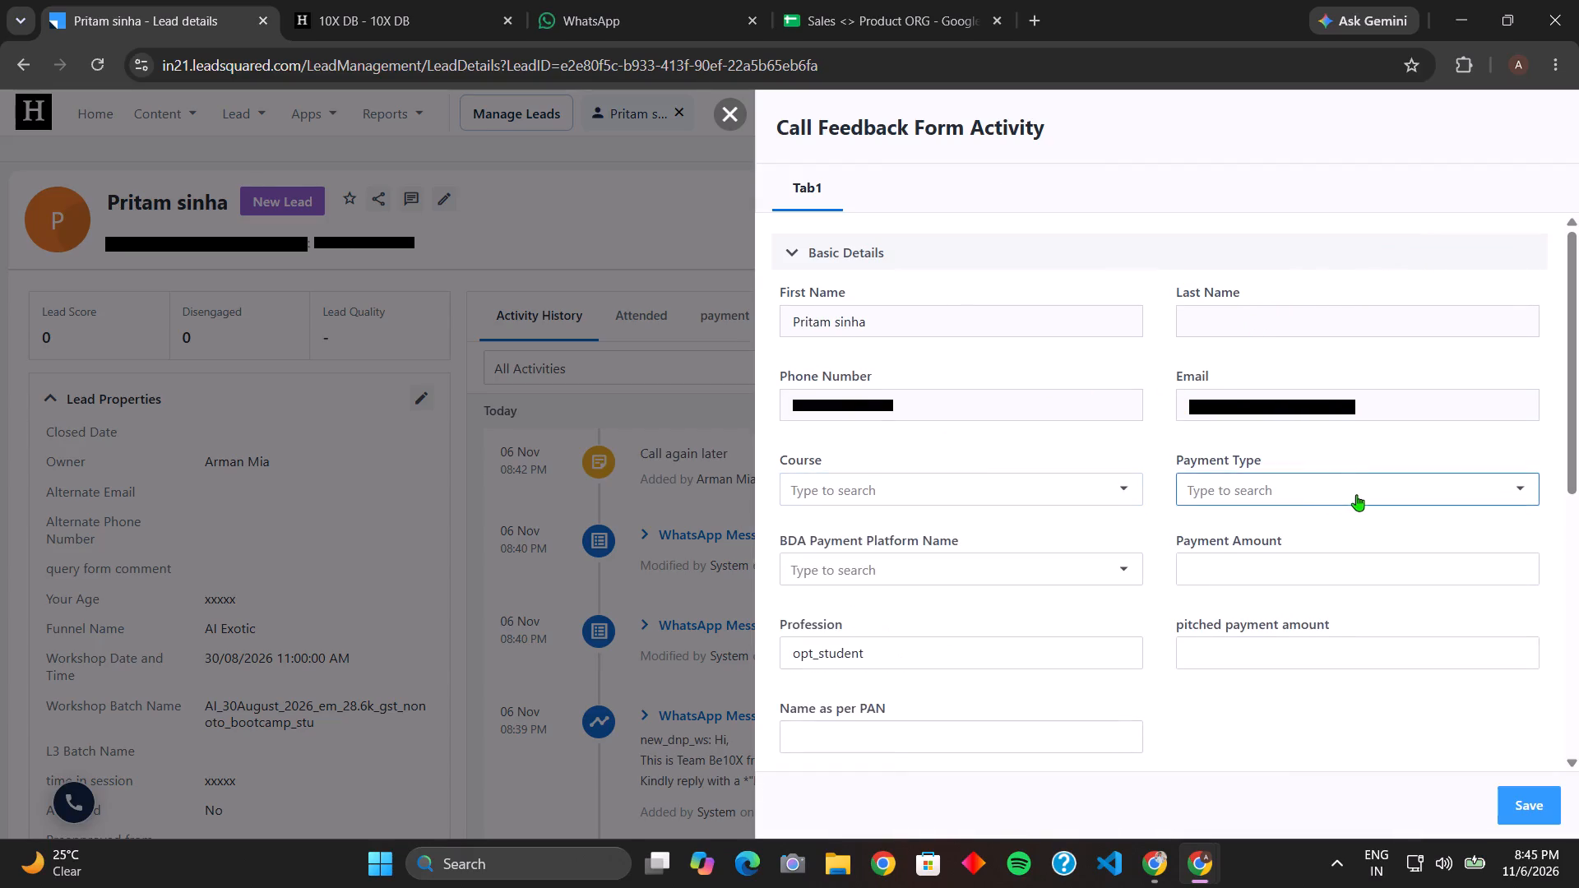
left_click(1350, 490)
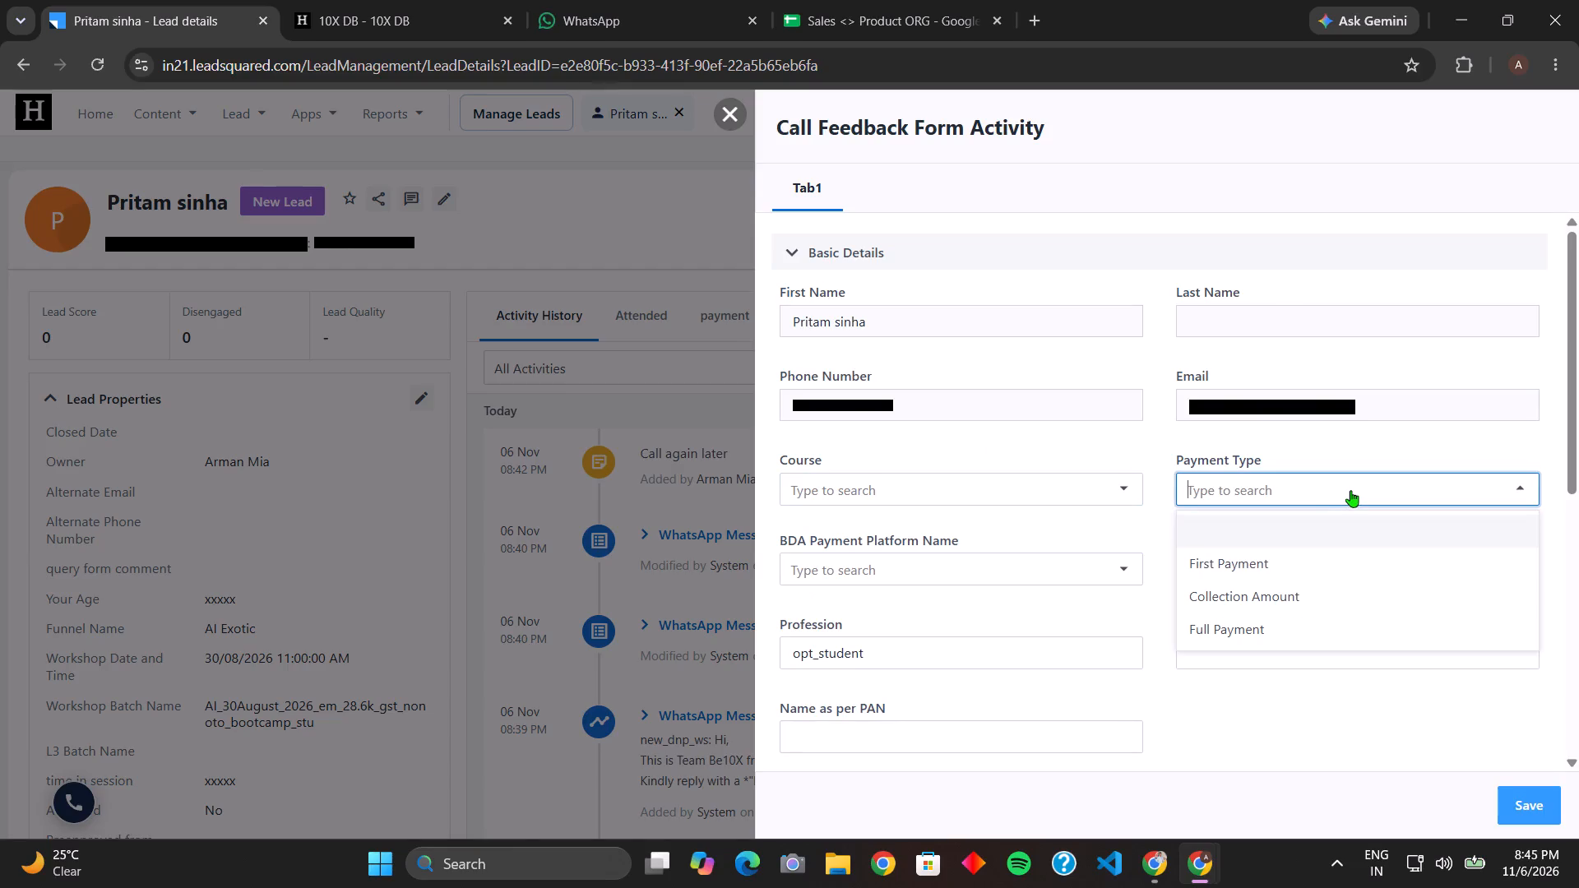
left_click(1112, 440)
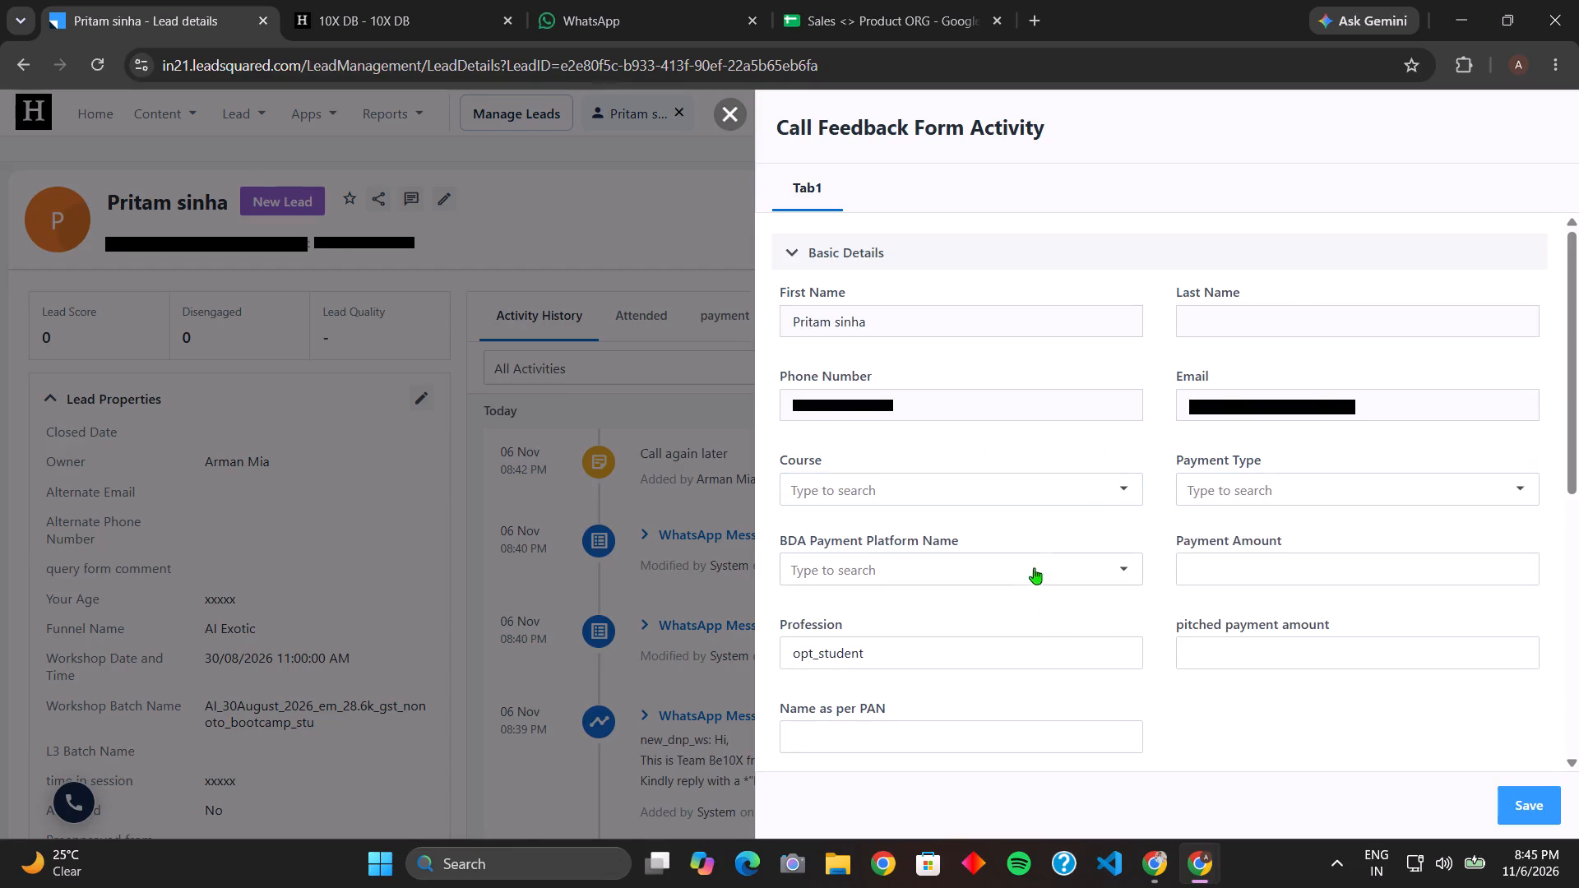
left_click(993, 576)
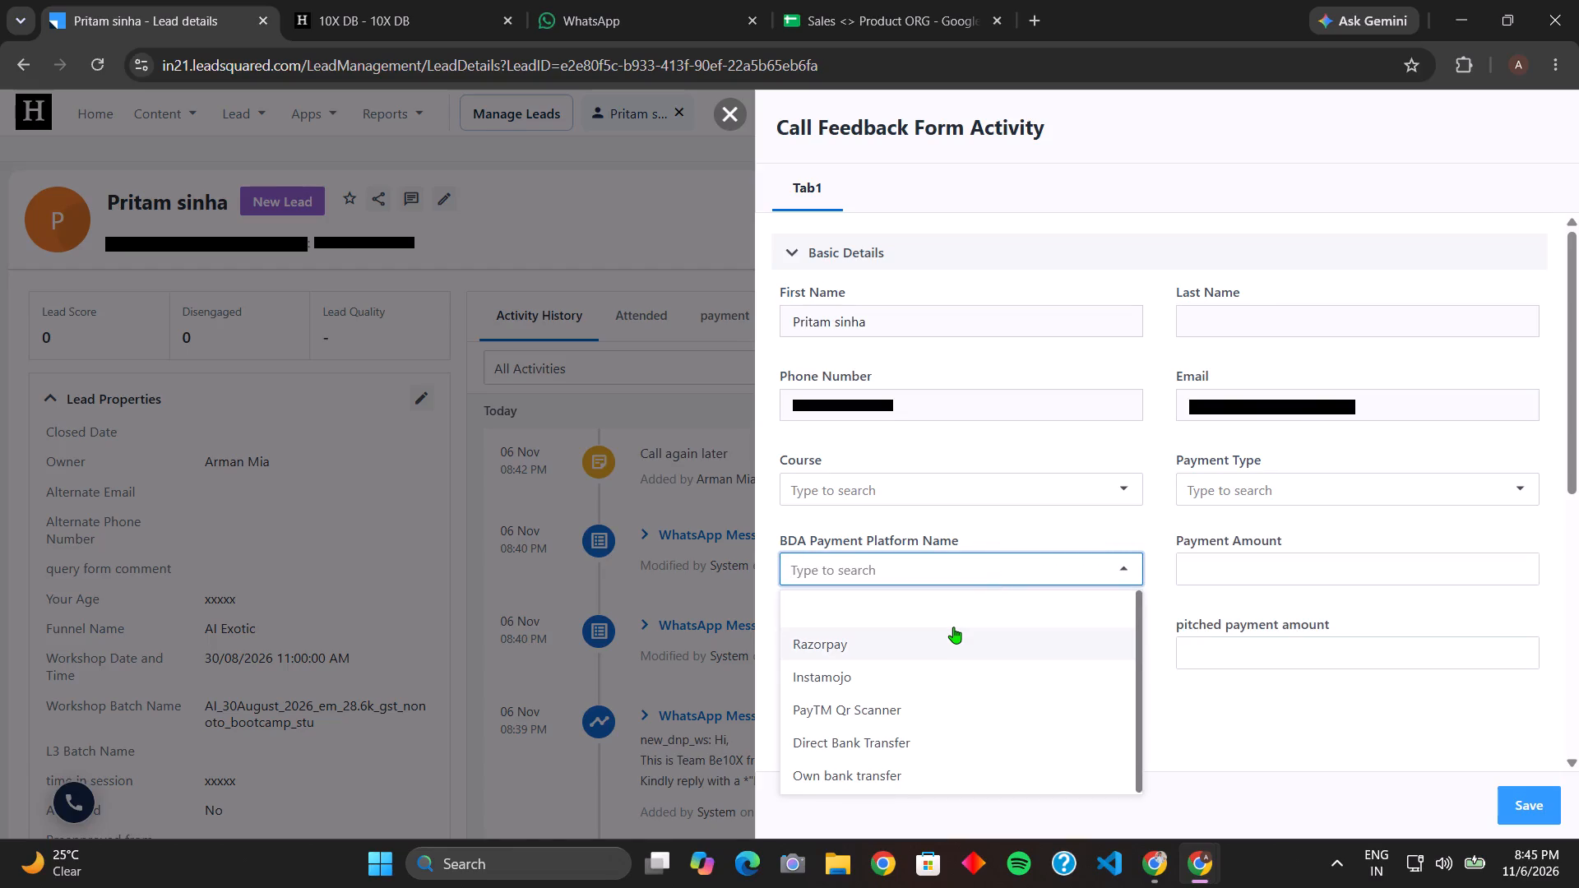
scroll(953, 627, "down", 1)
left_click(1006, 529)
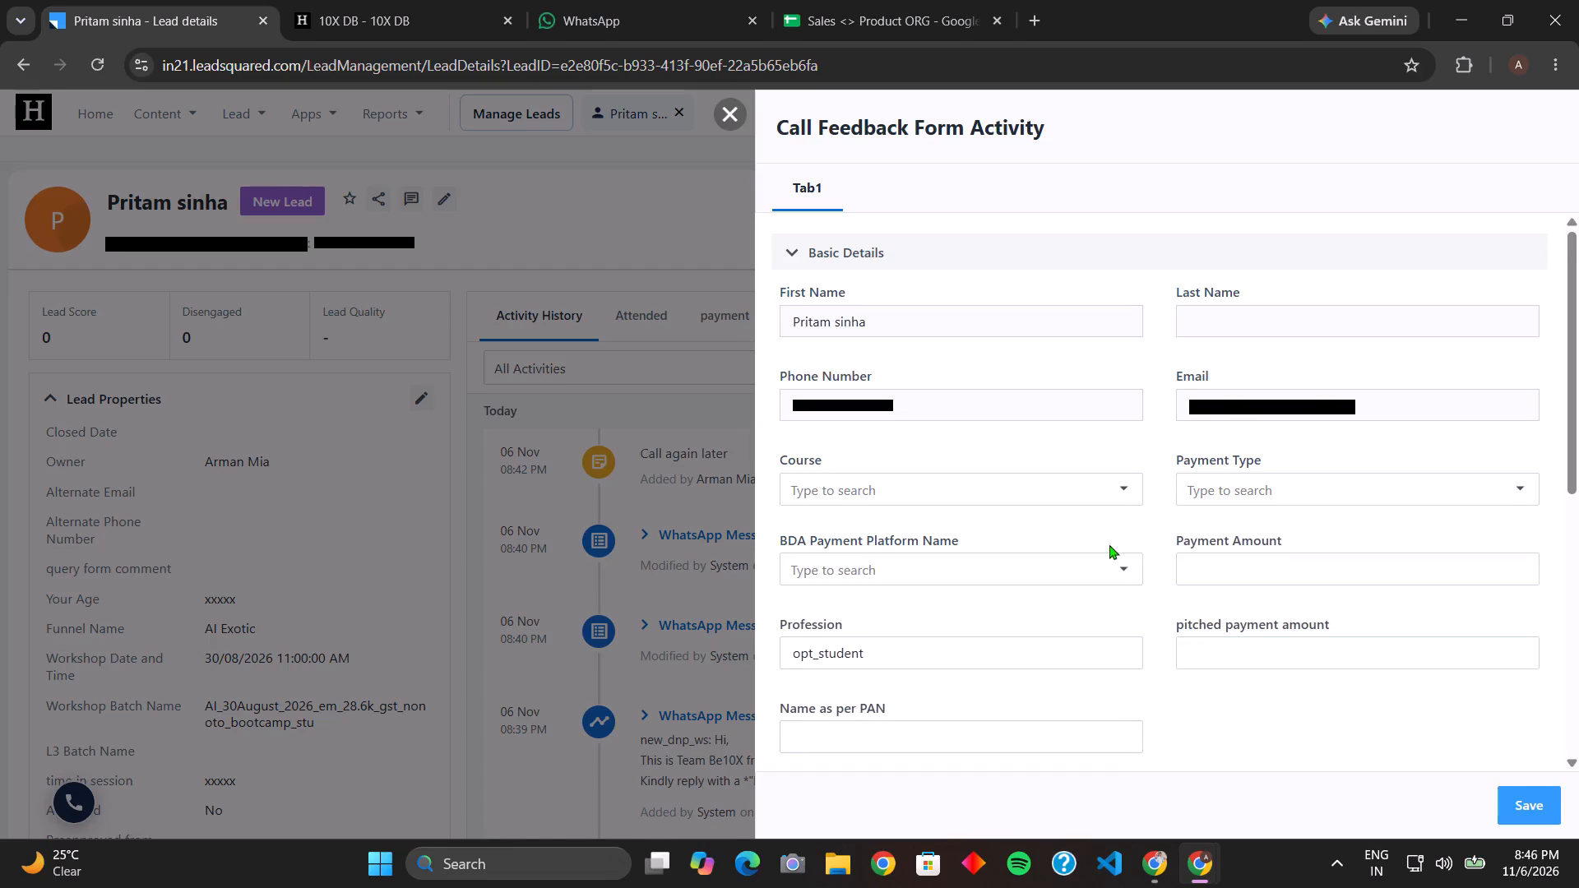
Set the Lead Stage - Disposition to Call Again Later in the form's Call Details section.
scroll(1146, 555, "down", 5)
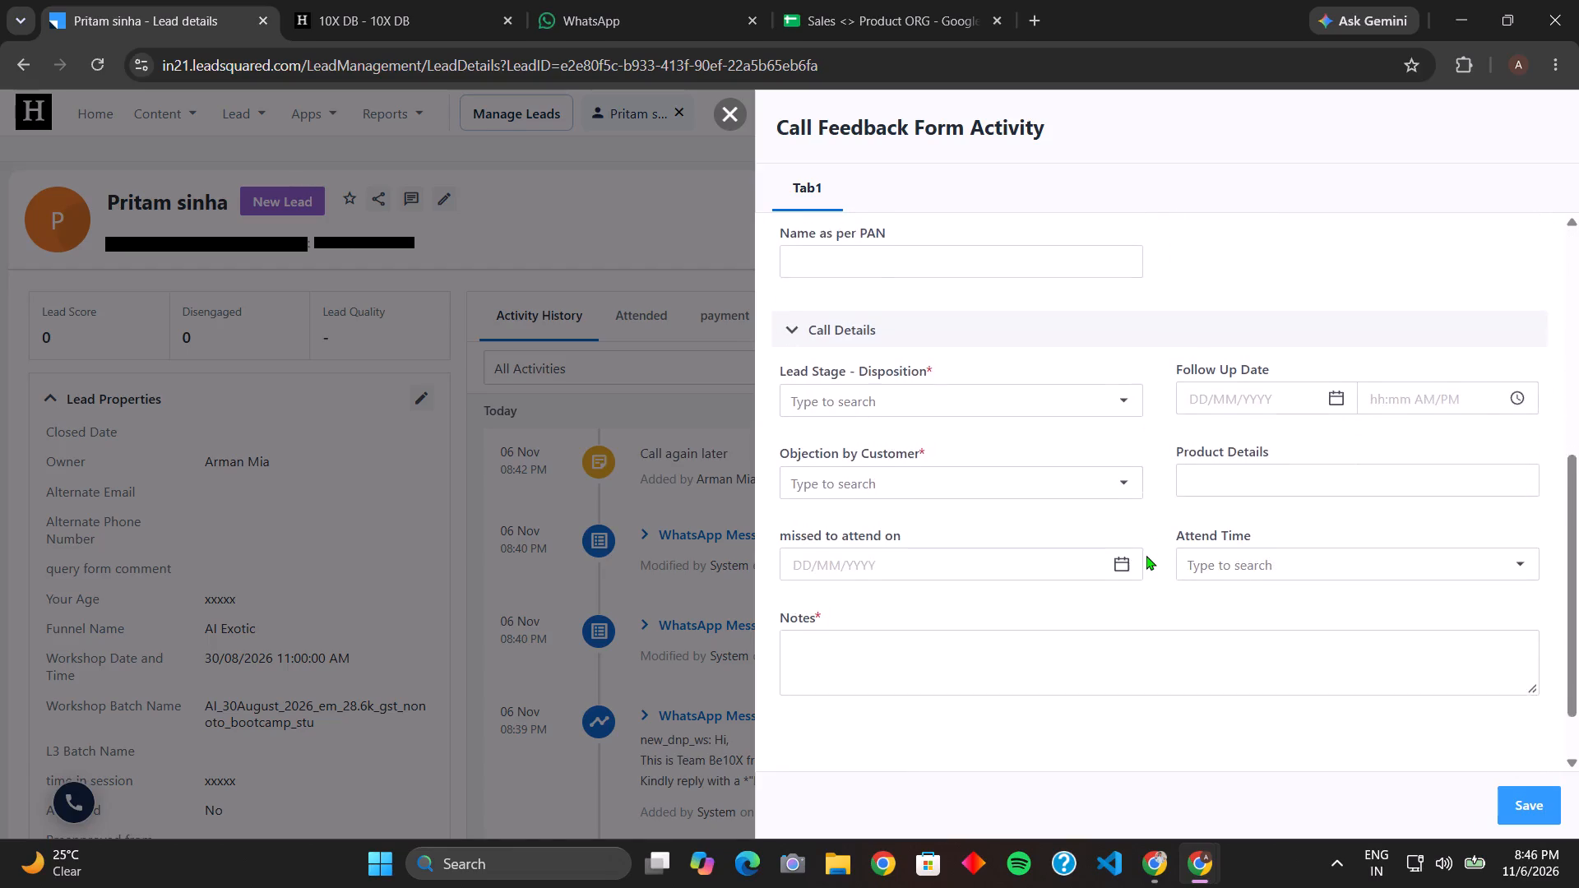
left_click(1094, 382)
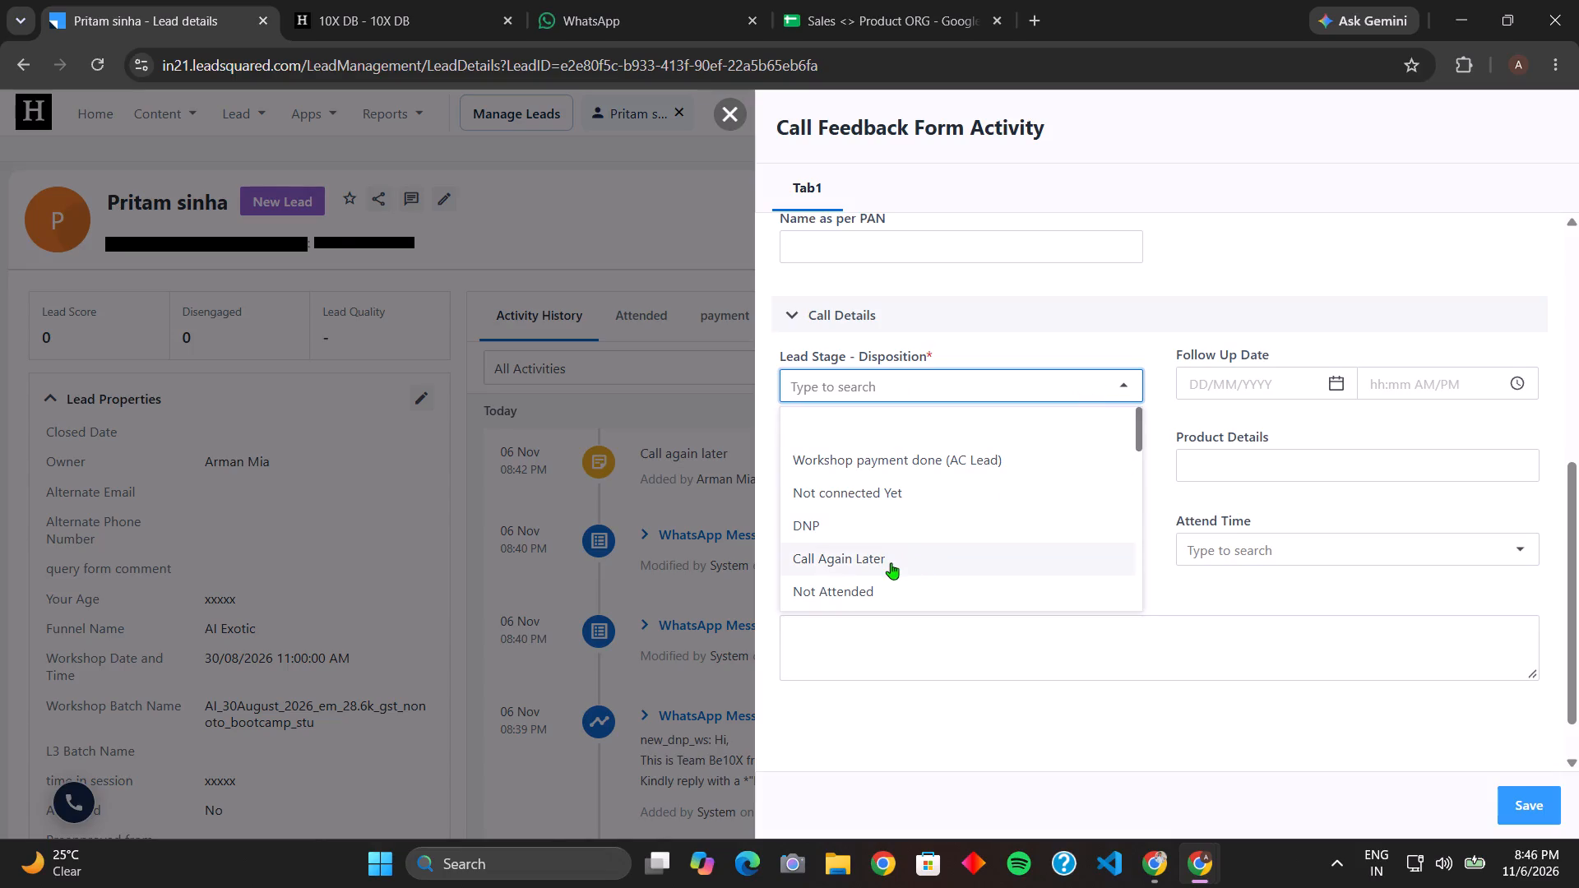
left_click(891, 562)
Set the Follow Up Date to 07/11/2026 at 11:46 AM.
left_click(1253, 392)
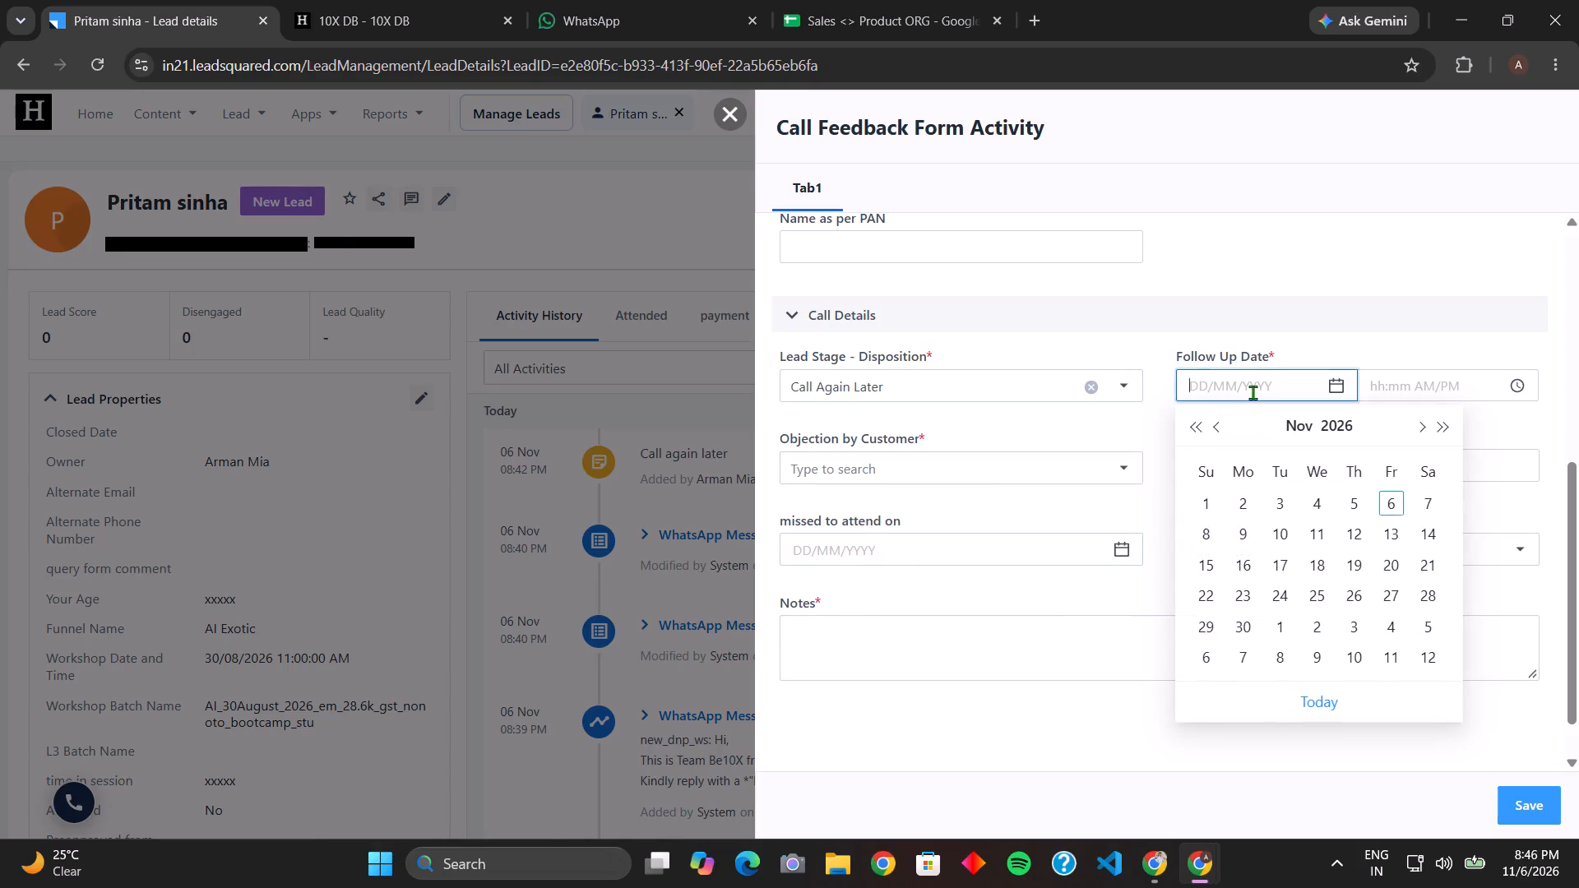
left_click(1427, 499)
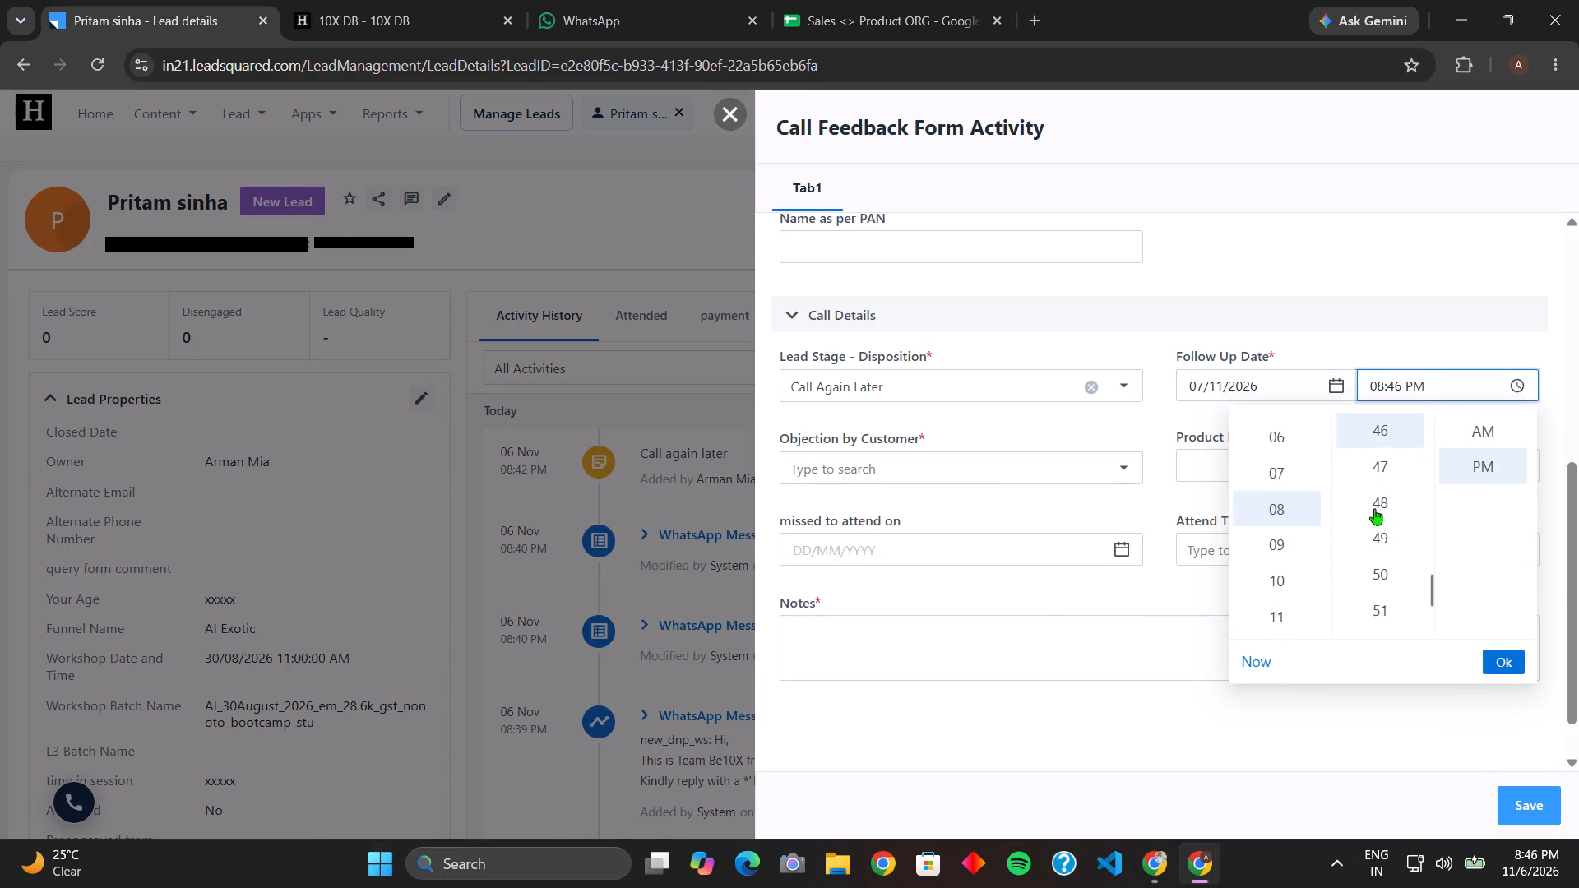
left_click(1491, 426)
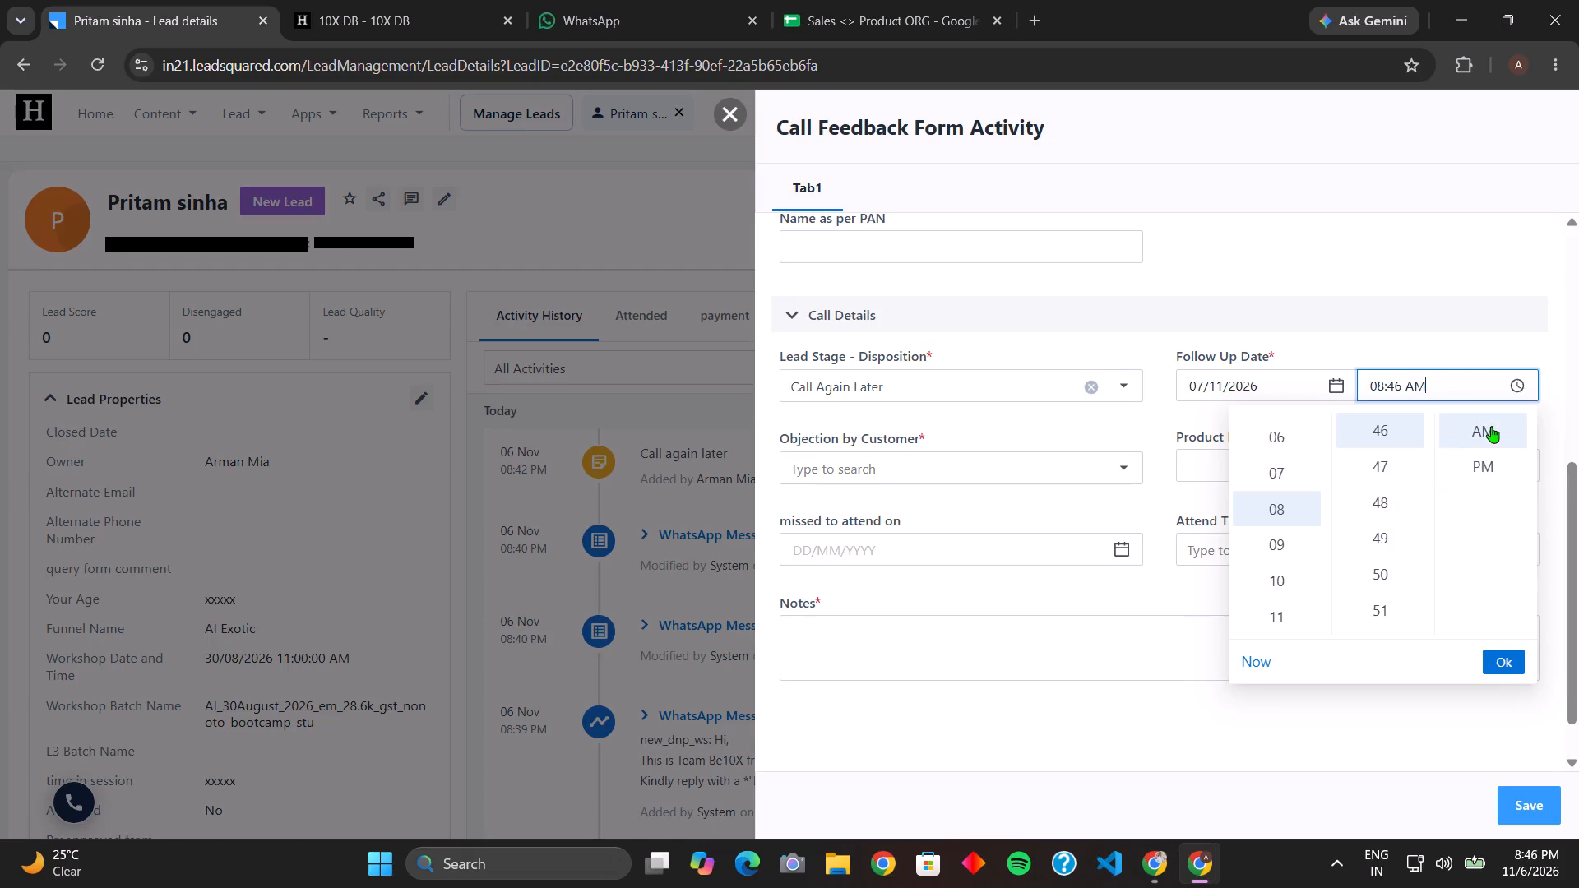
left_click(1286, 580)
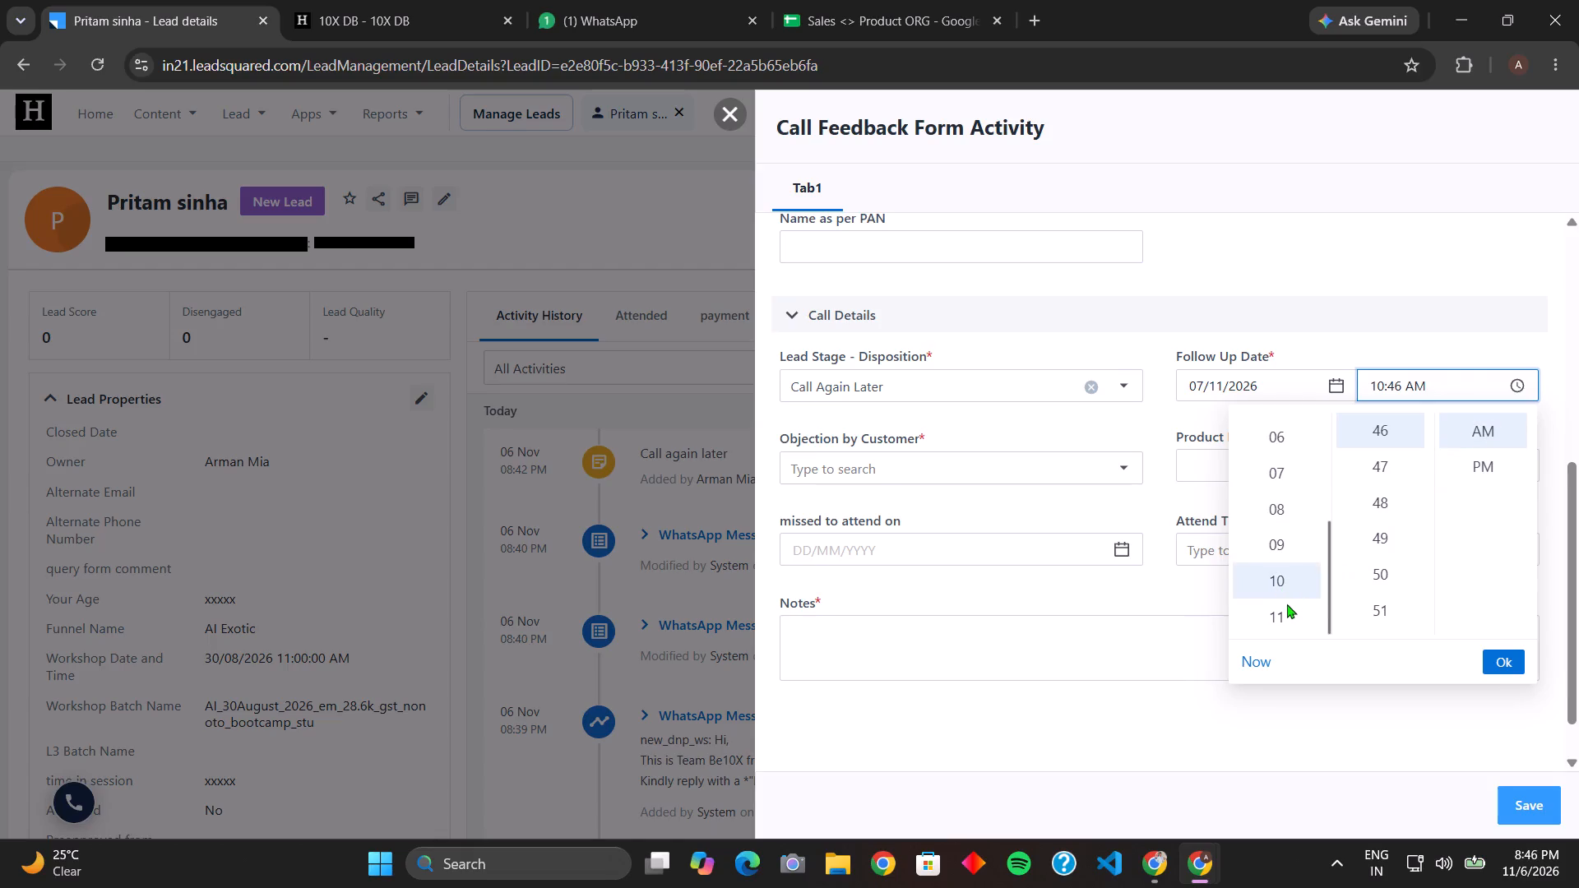
left_click(1287, 604)
Switch to the Sales <> Product ORG spreadsheet and select the Zoom link for the 7th November, 10 AM Claude workshop.
left_click(944, 0)
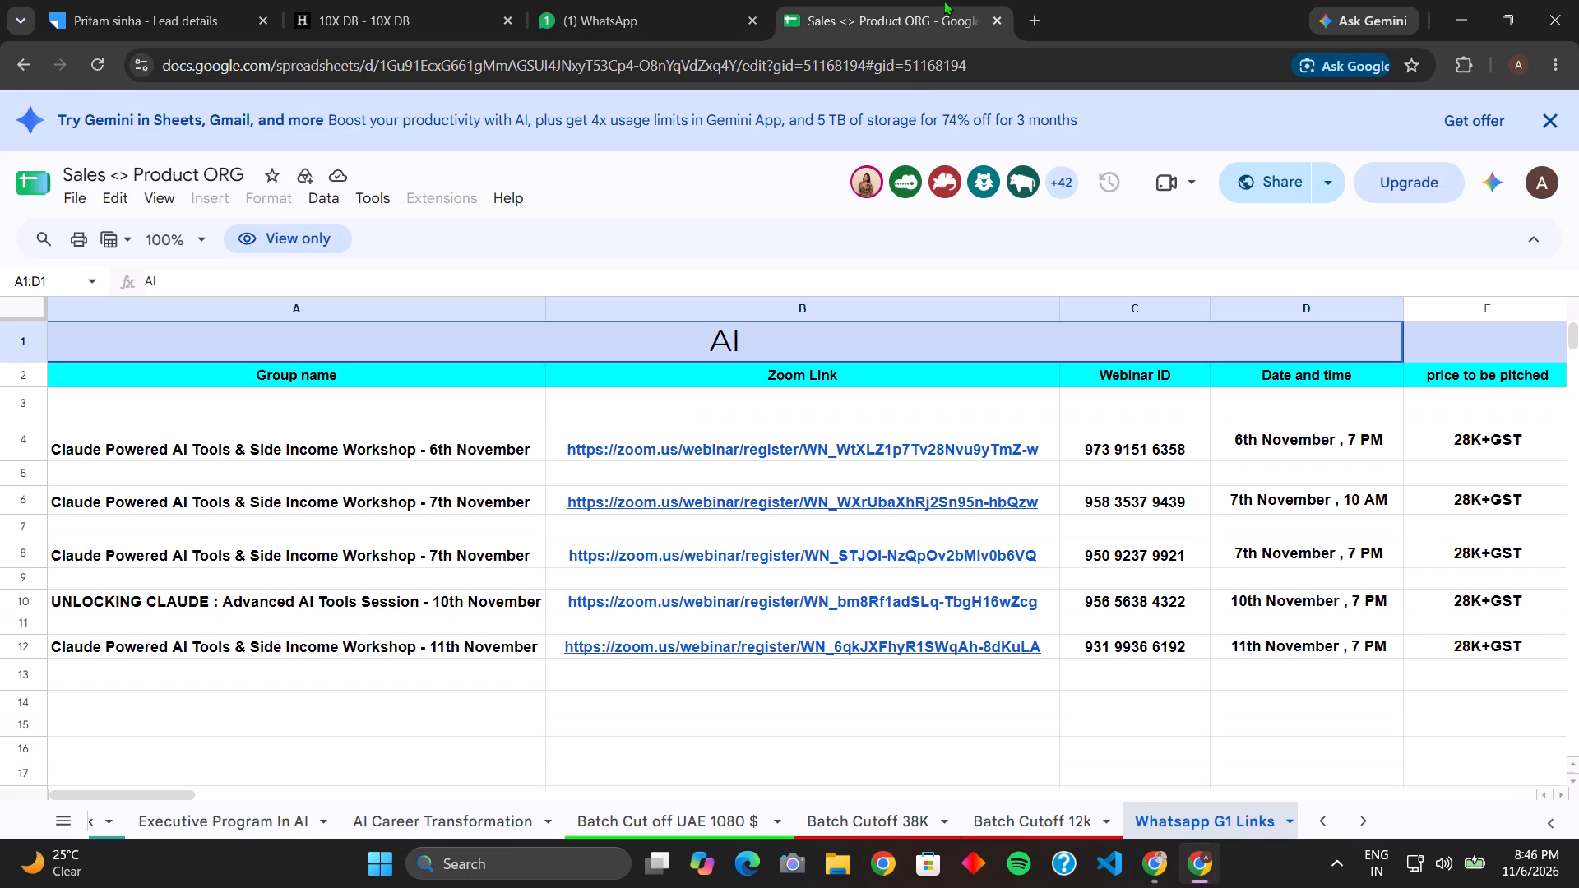
left_click(978, 502)
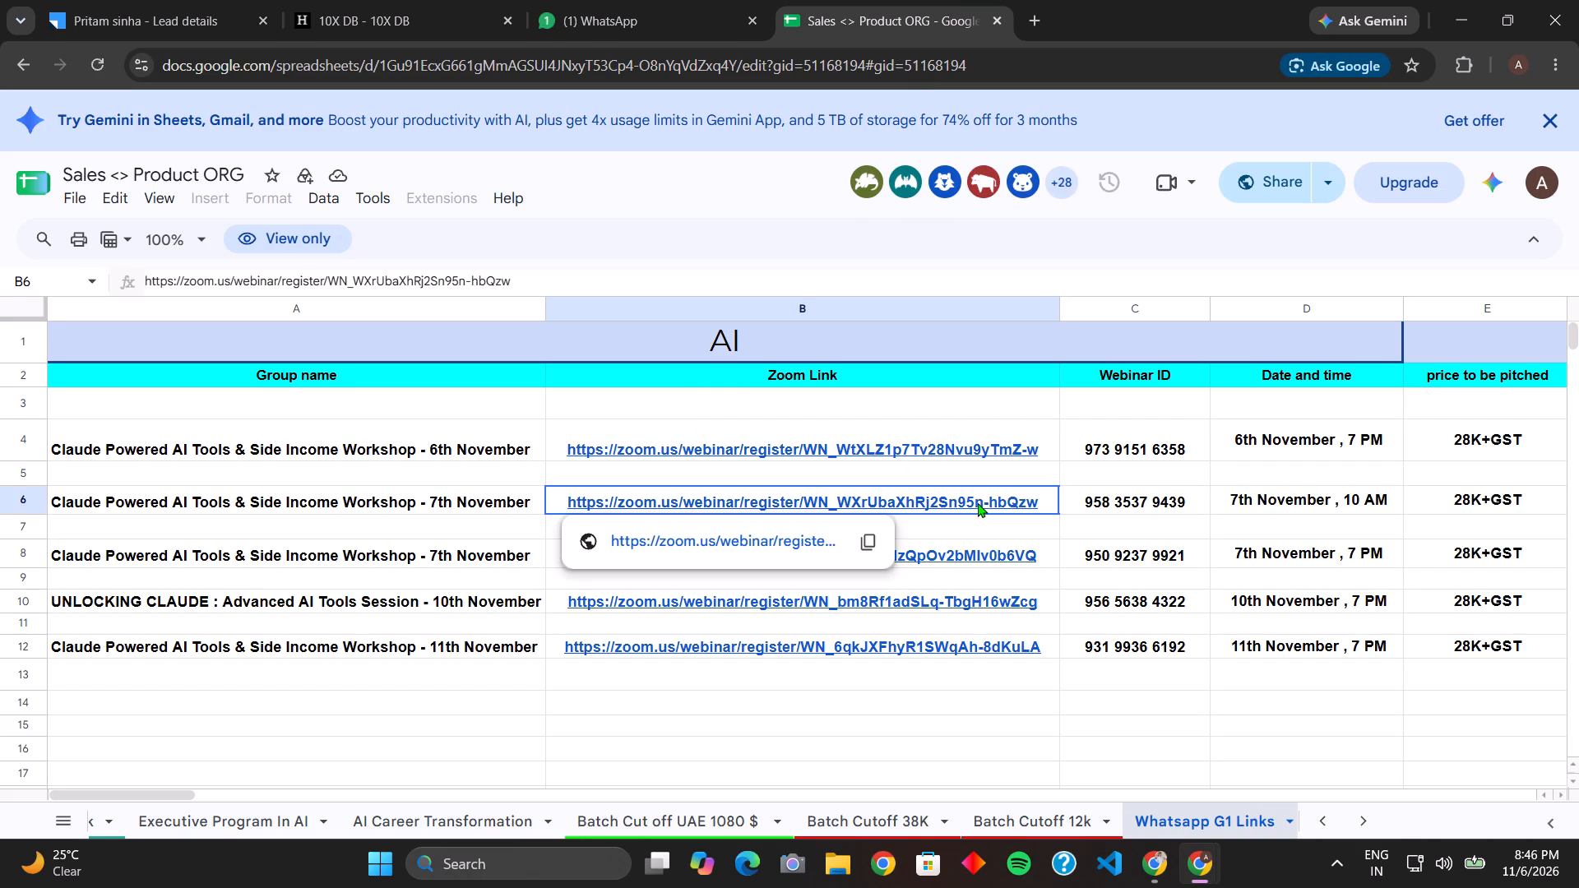
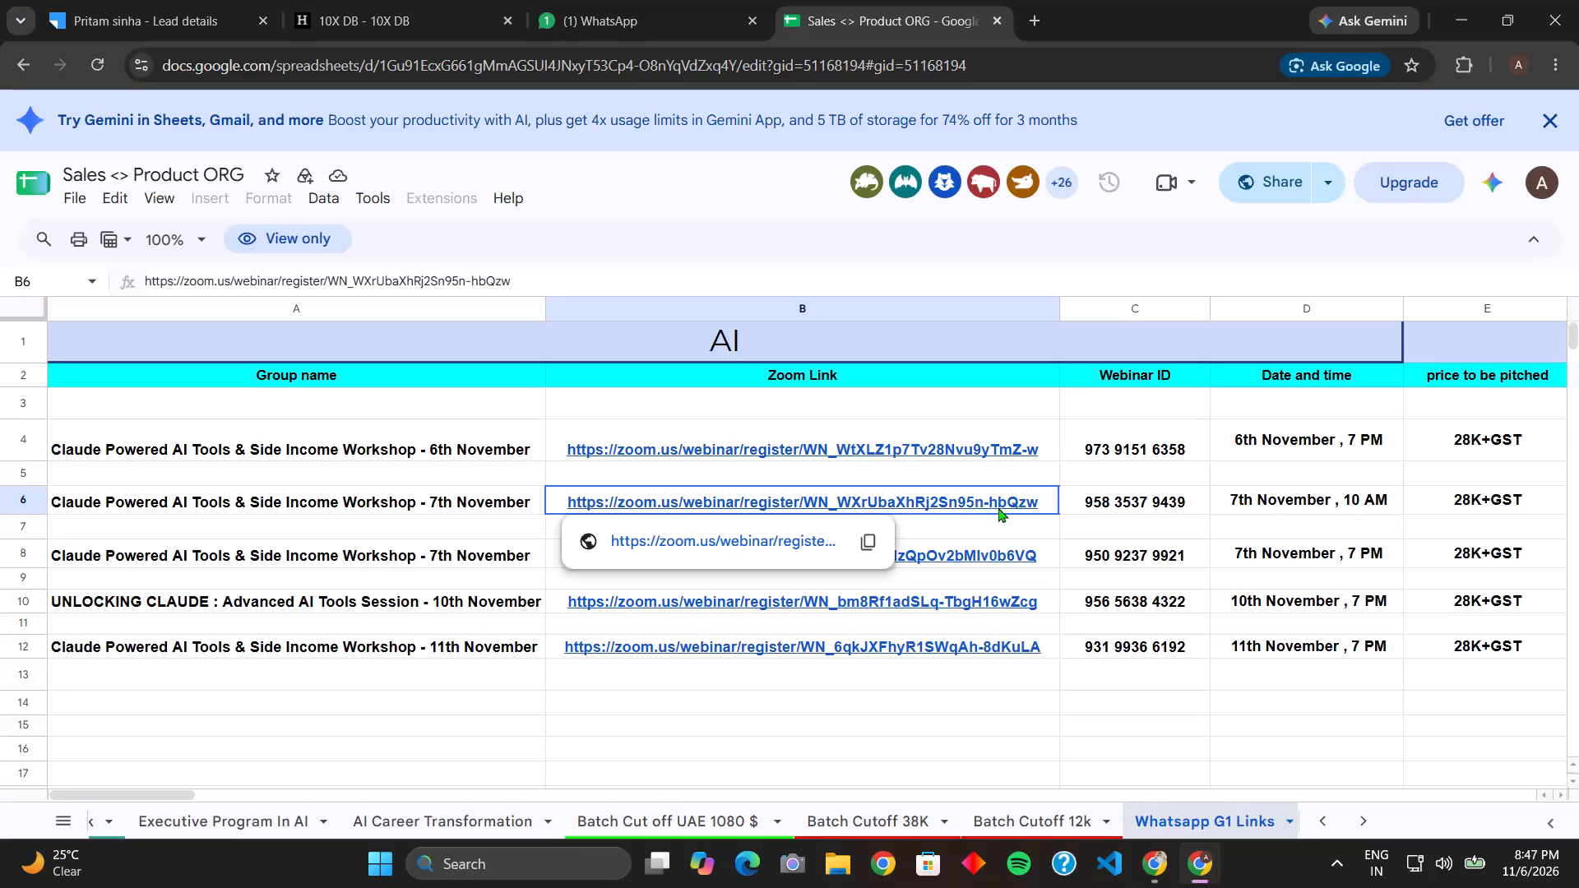
Select the Zoom link for the 7th November, 7 PM Claude Powered AI Tools & Side Income Workshop.
left_click(970, 548)
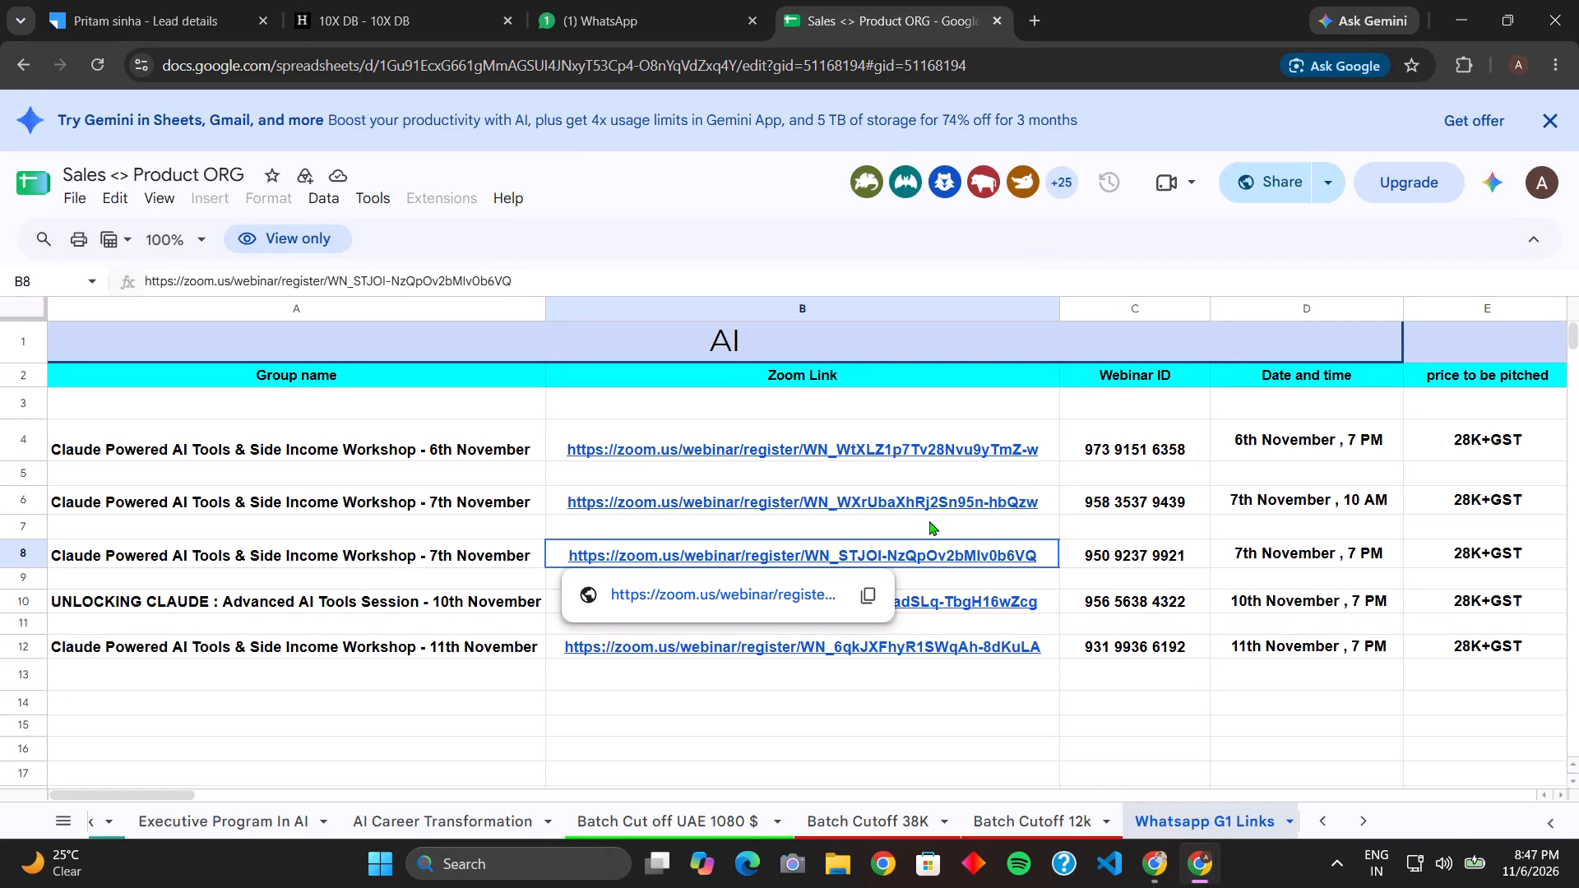
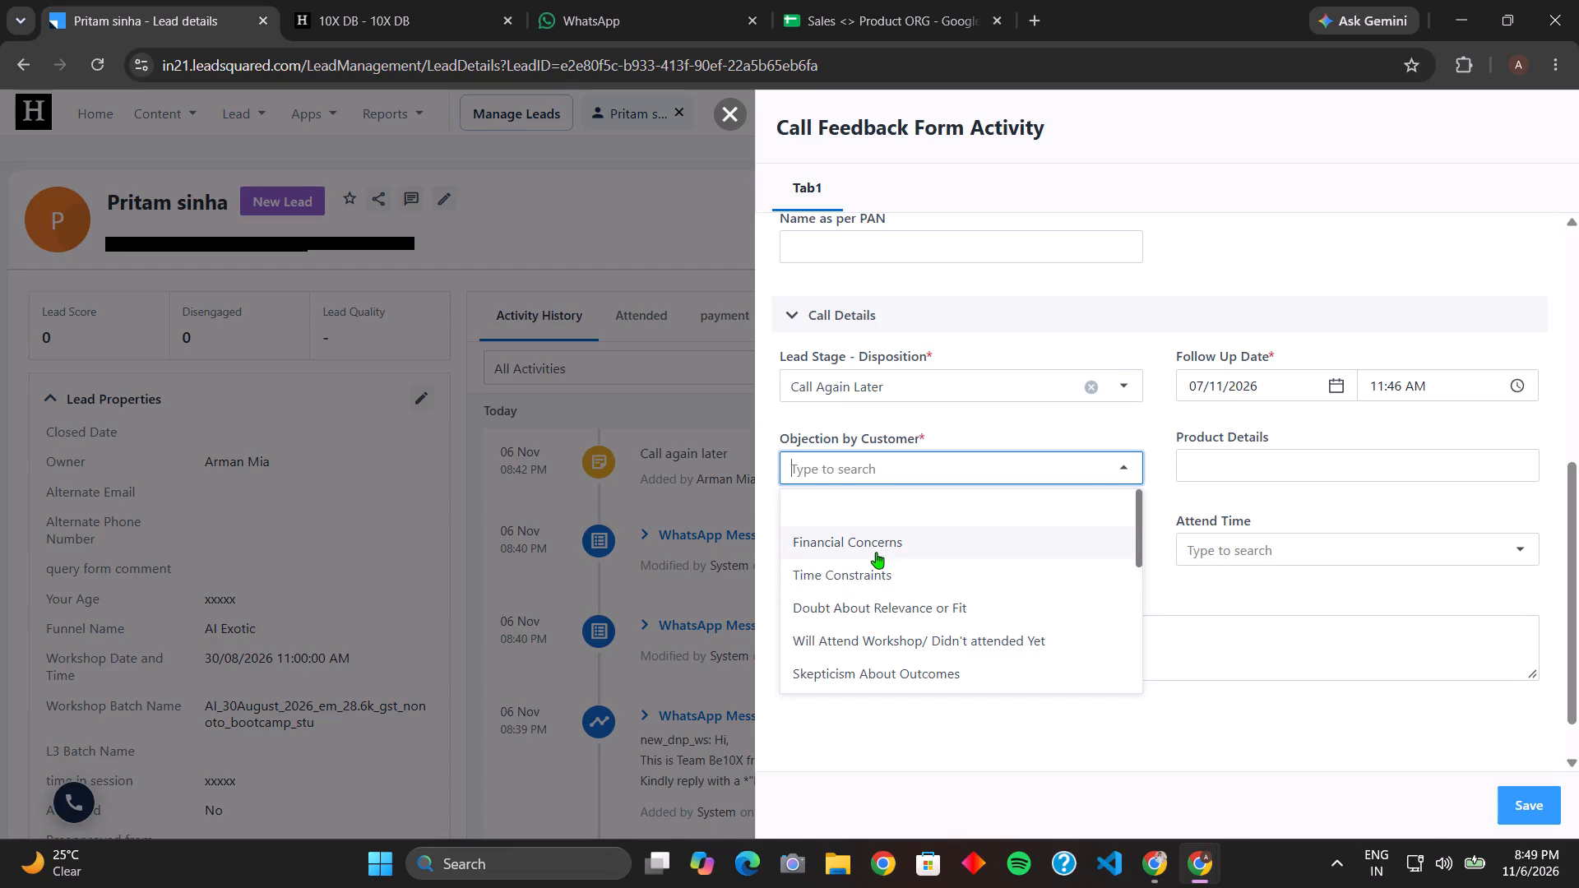
Set Objection by Customer to Financial Concerns in the call feedback form.
left_click(876, 552)
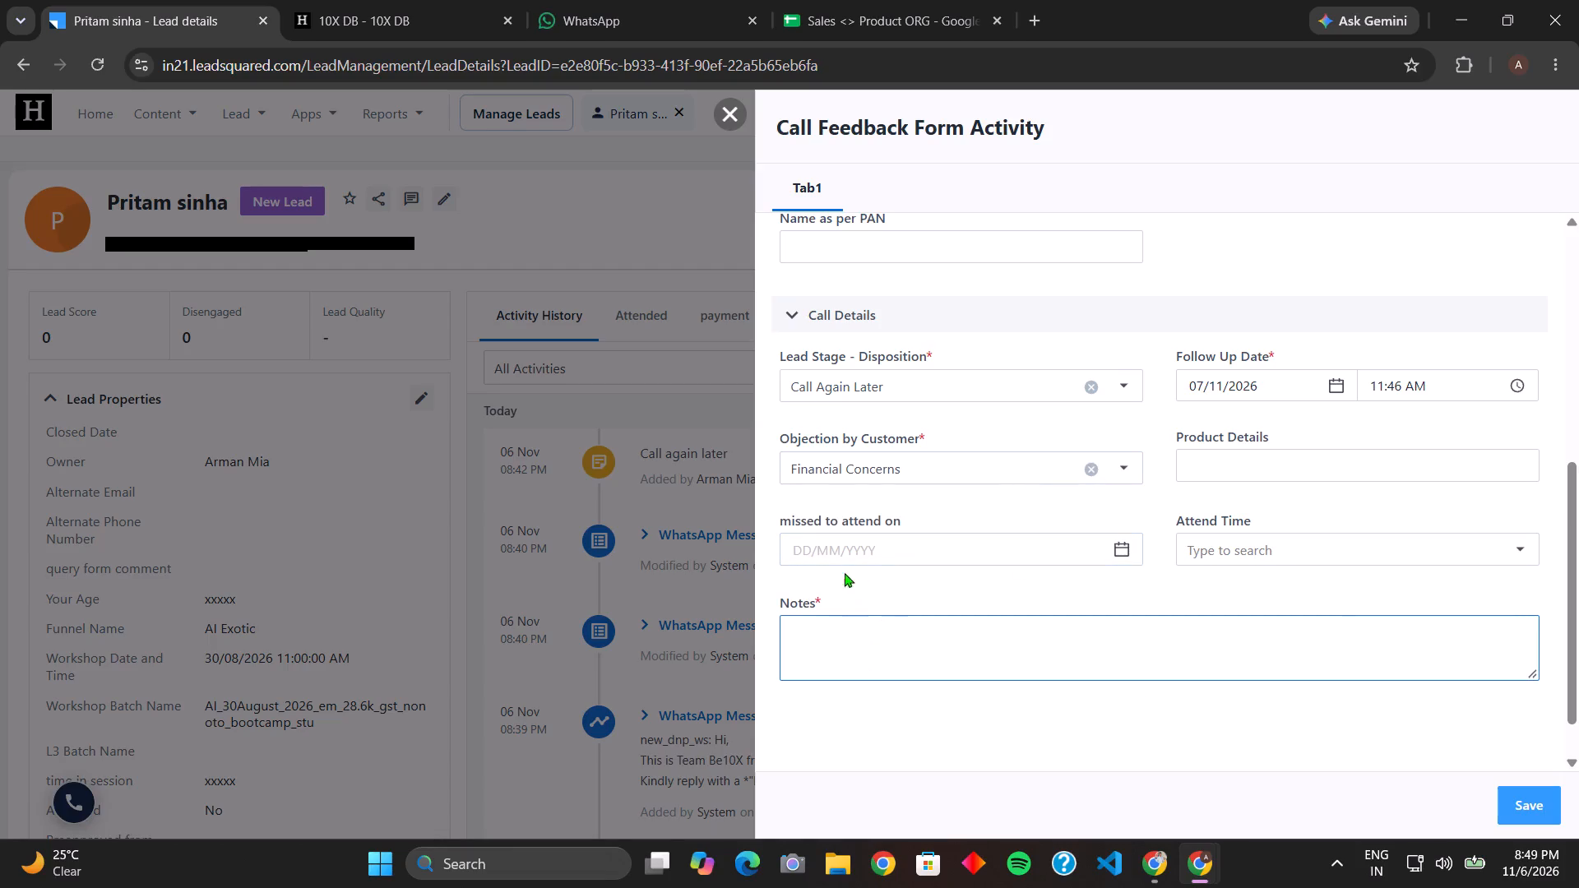
Enter "Interested but not confirm yet" in the call feedback form's Notes and save the form.
left_click(891, 665)
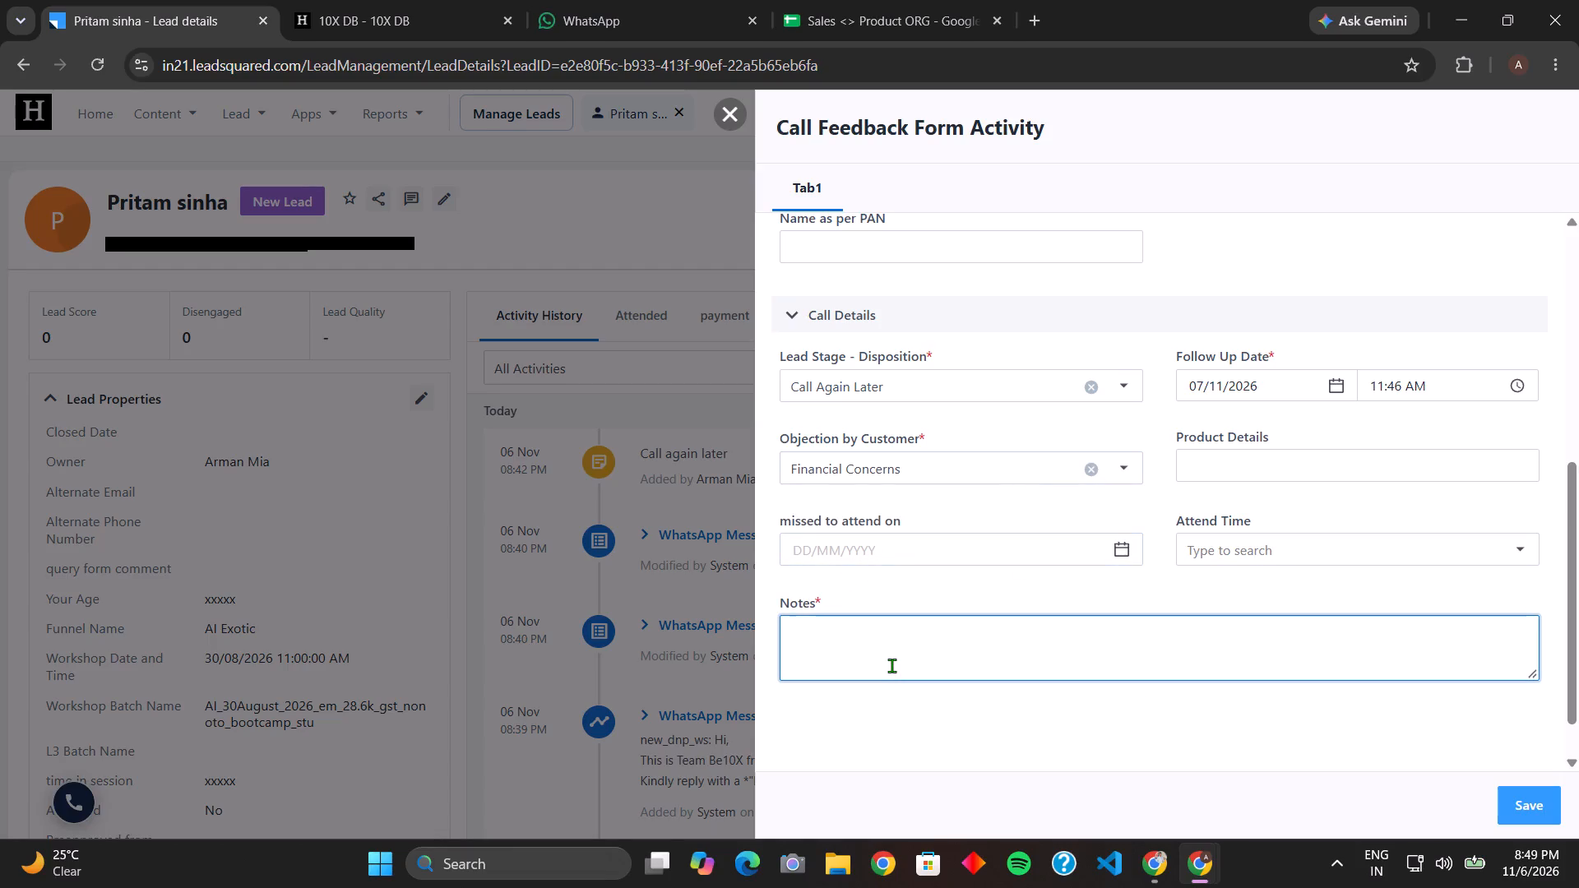
type("In")
type("ter")
type("ested")
key("space")
type("but")
key("space")
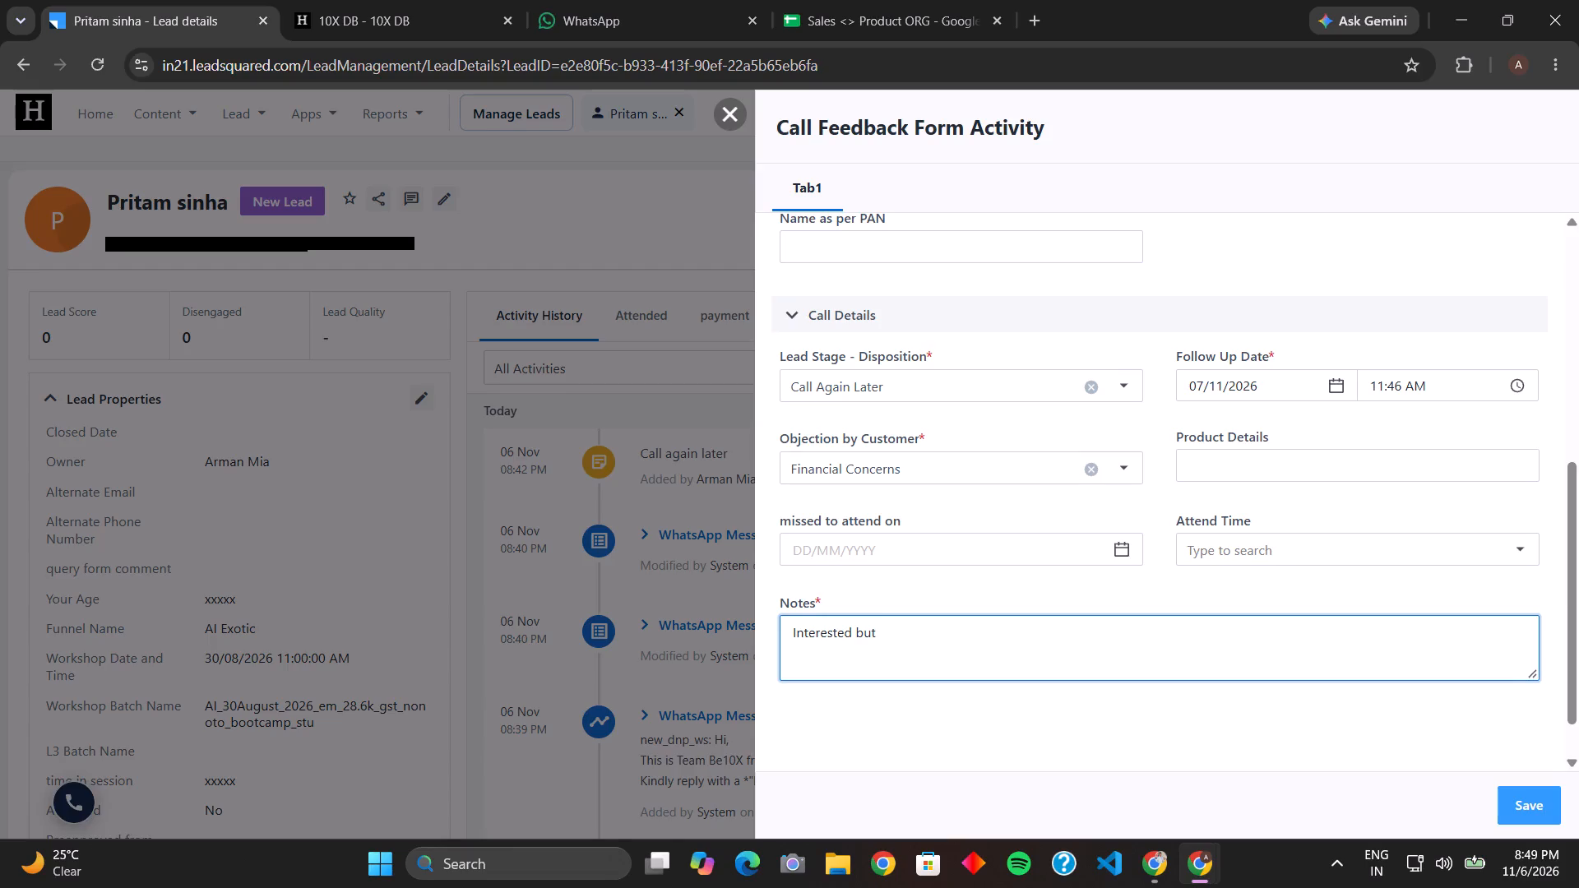
type("not")
key("space")
type("confirm")
key("space")
type("yet")
left_click(1537, 793)
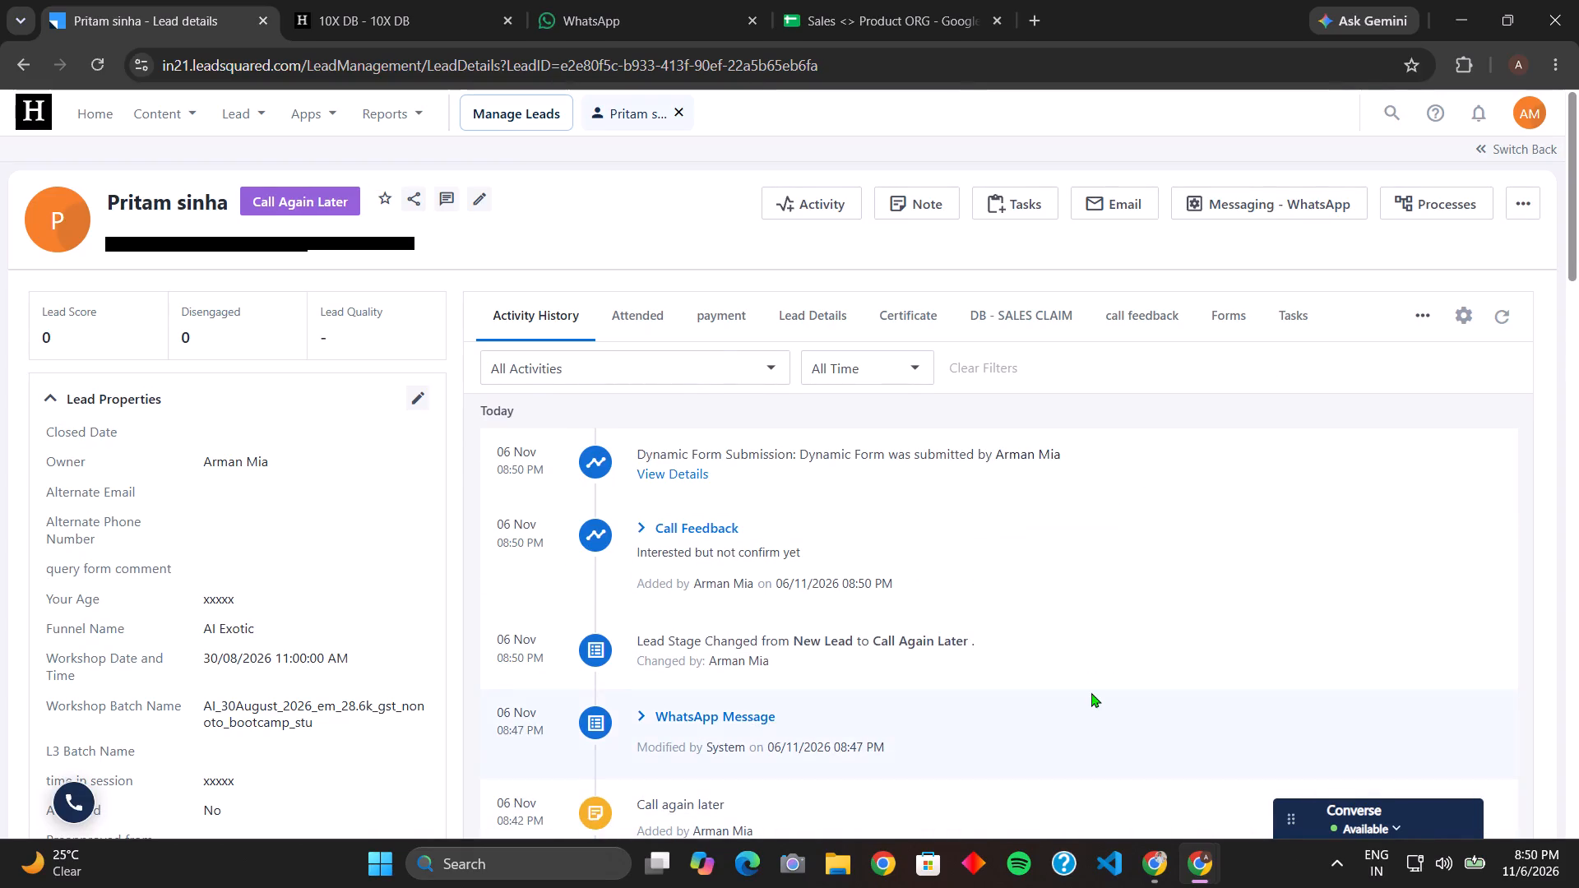
Close the open lead record and look through the whole Manage Lead list, examining lead stages and modified dates.
left_click(678, 111)
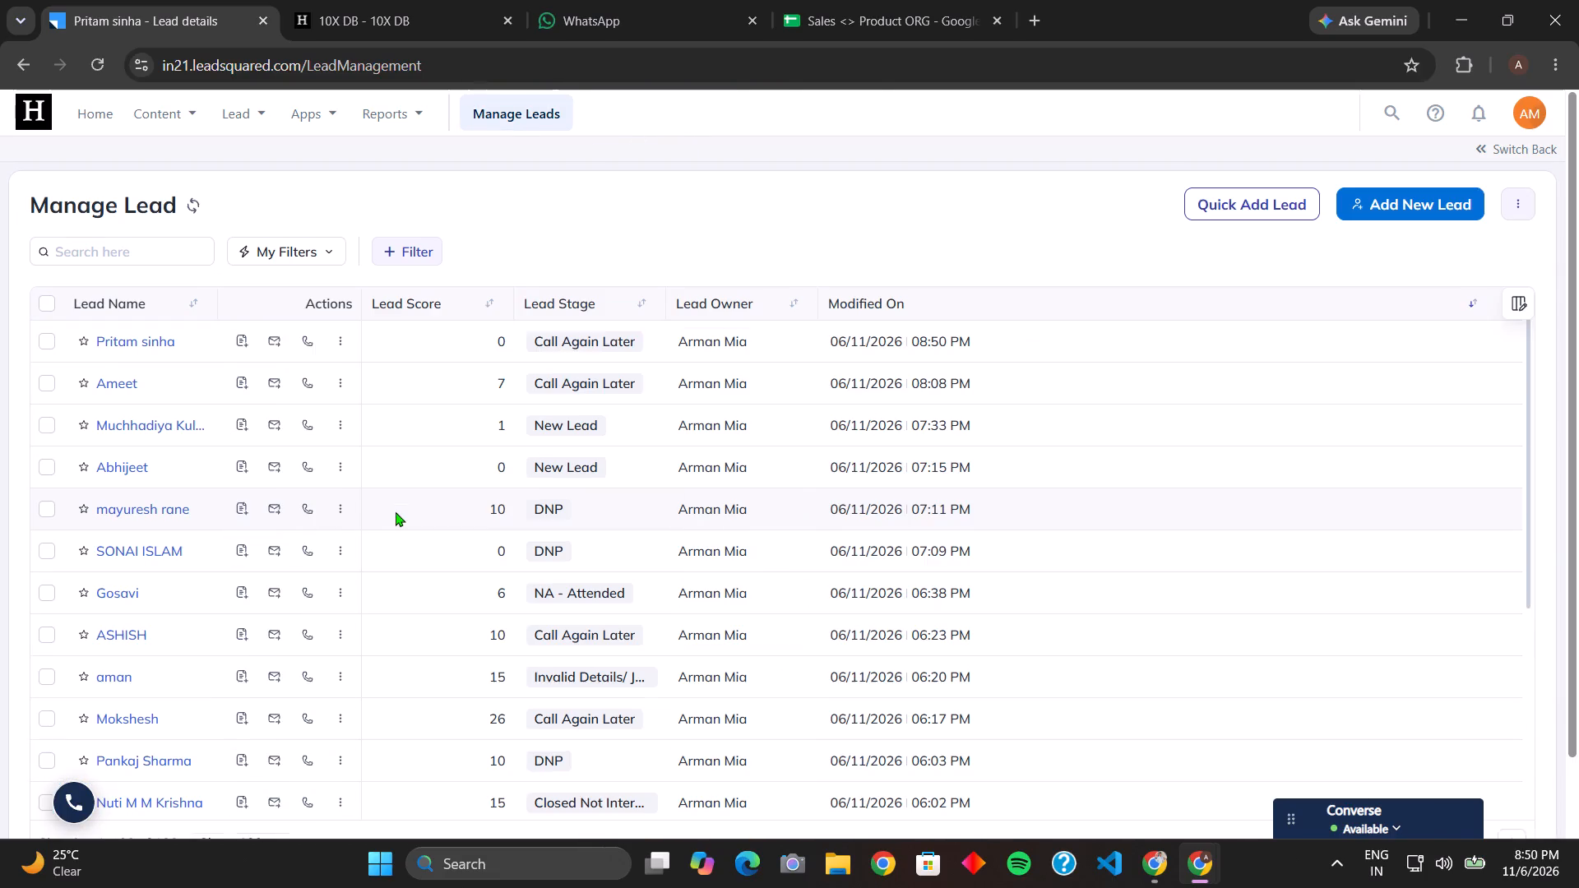
scroll(221, 579, "down", 8)
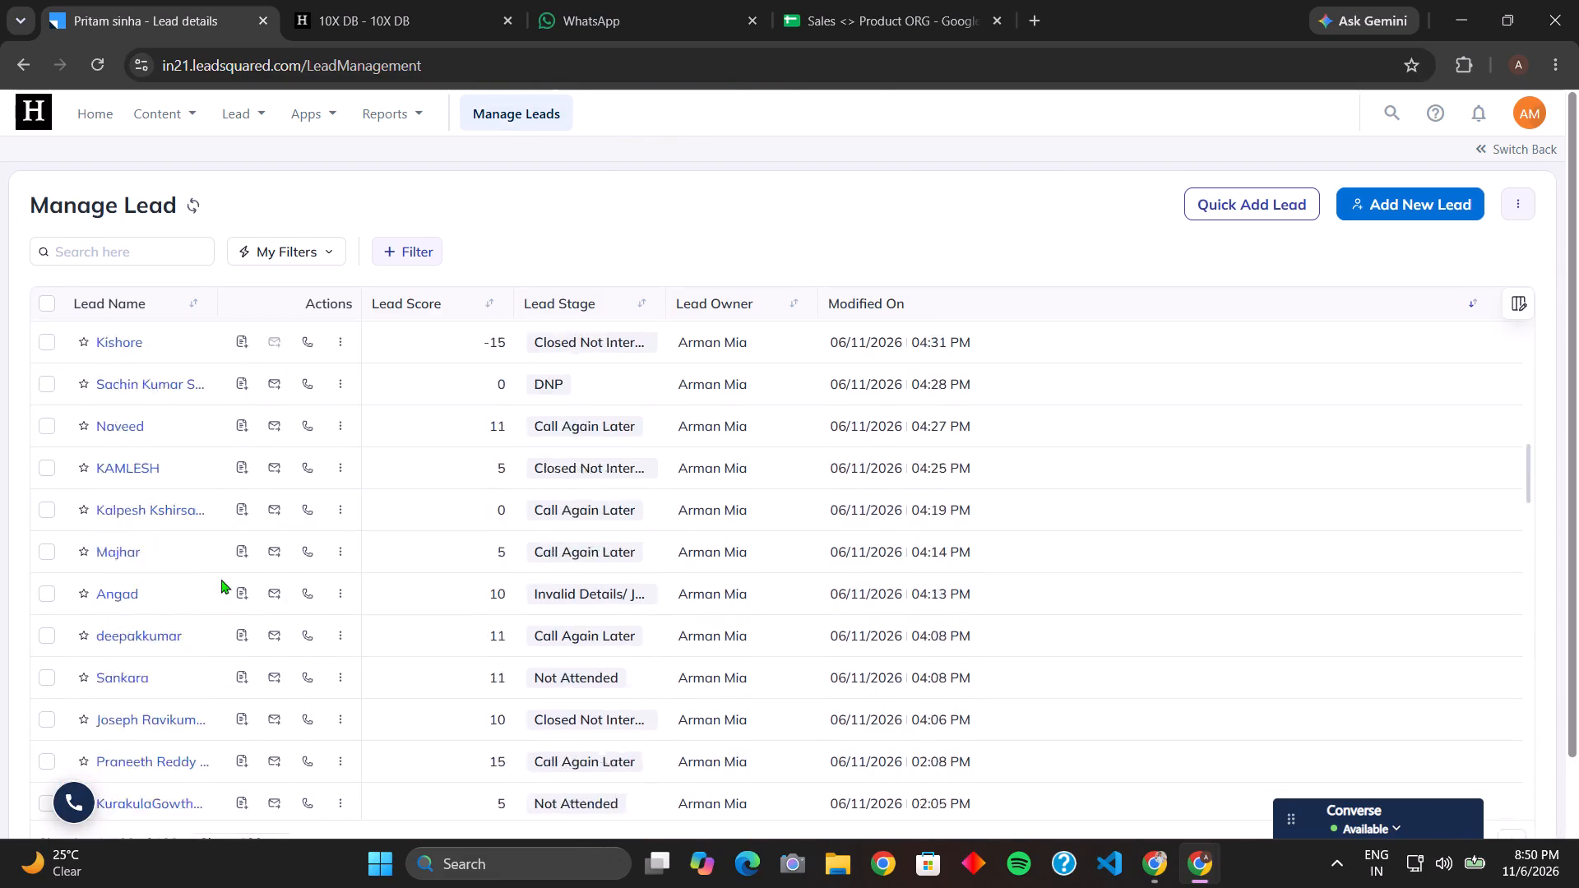
scroll(221, 579, "down", 11)
scroll(221, 579, "up", 12)
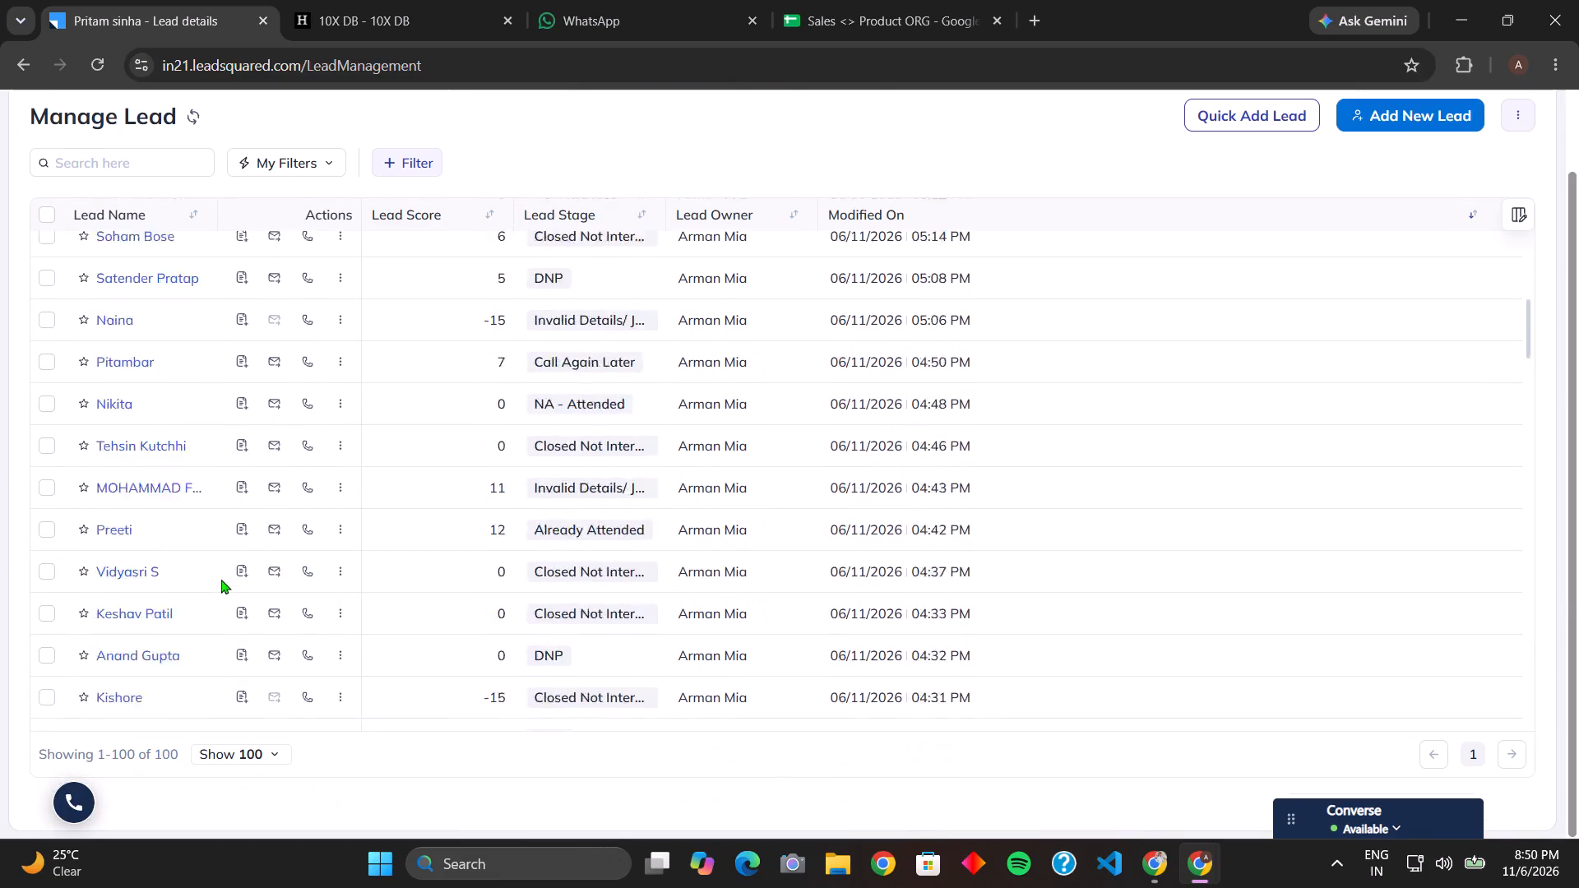
scroll(221, 579, "down", 10)
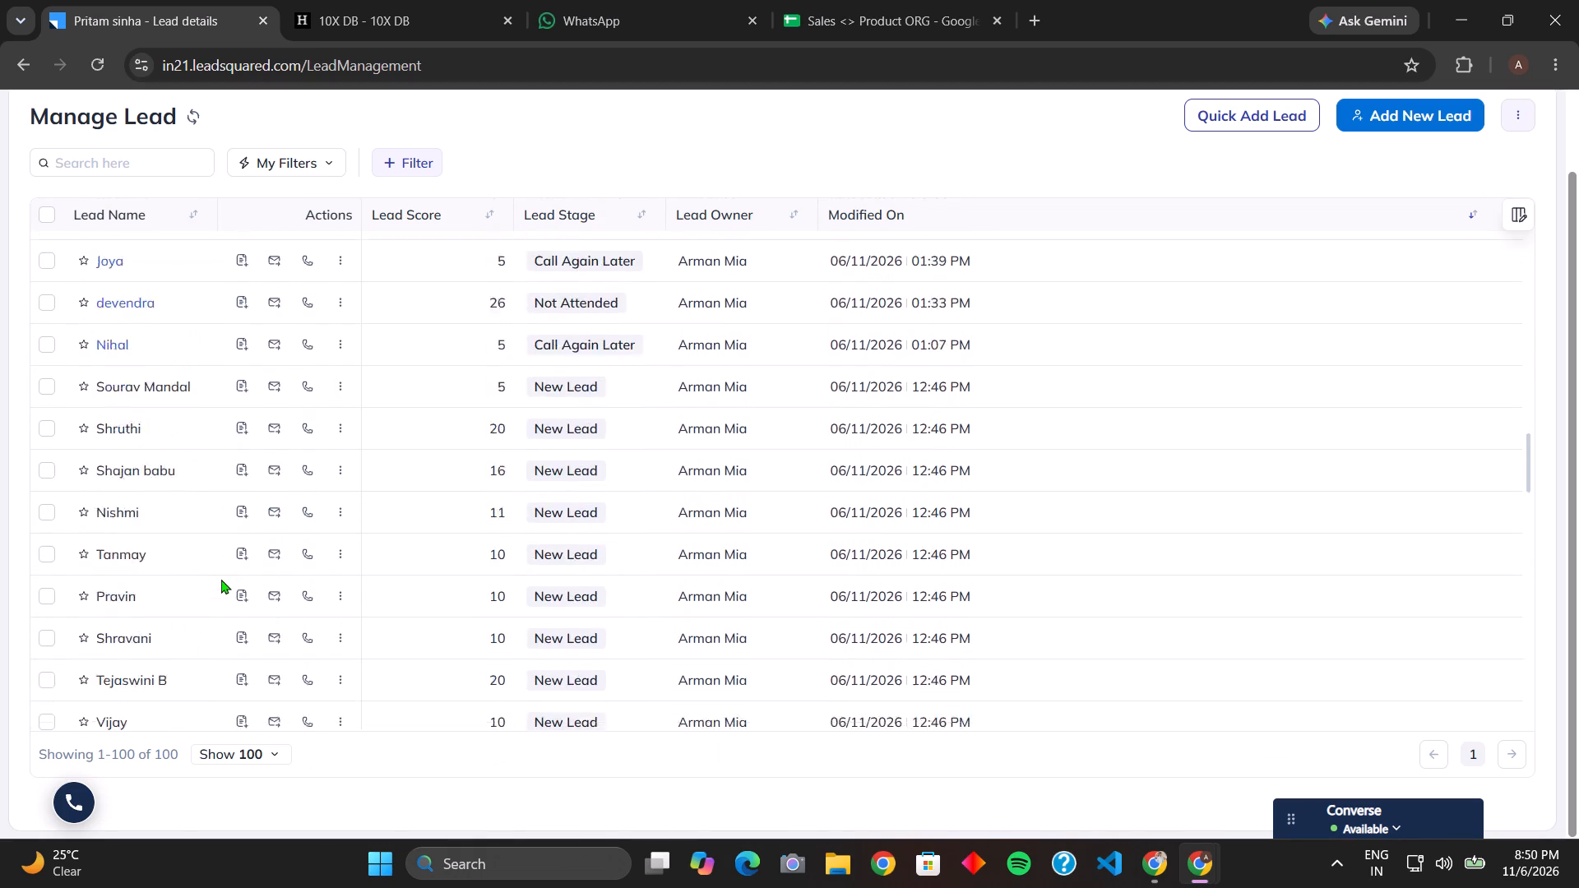
scroll(221, 579, "down", 6)
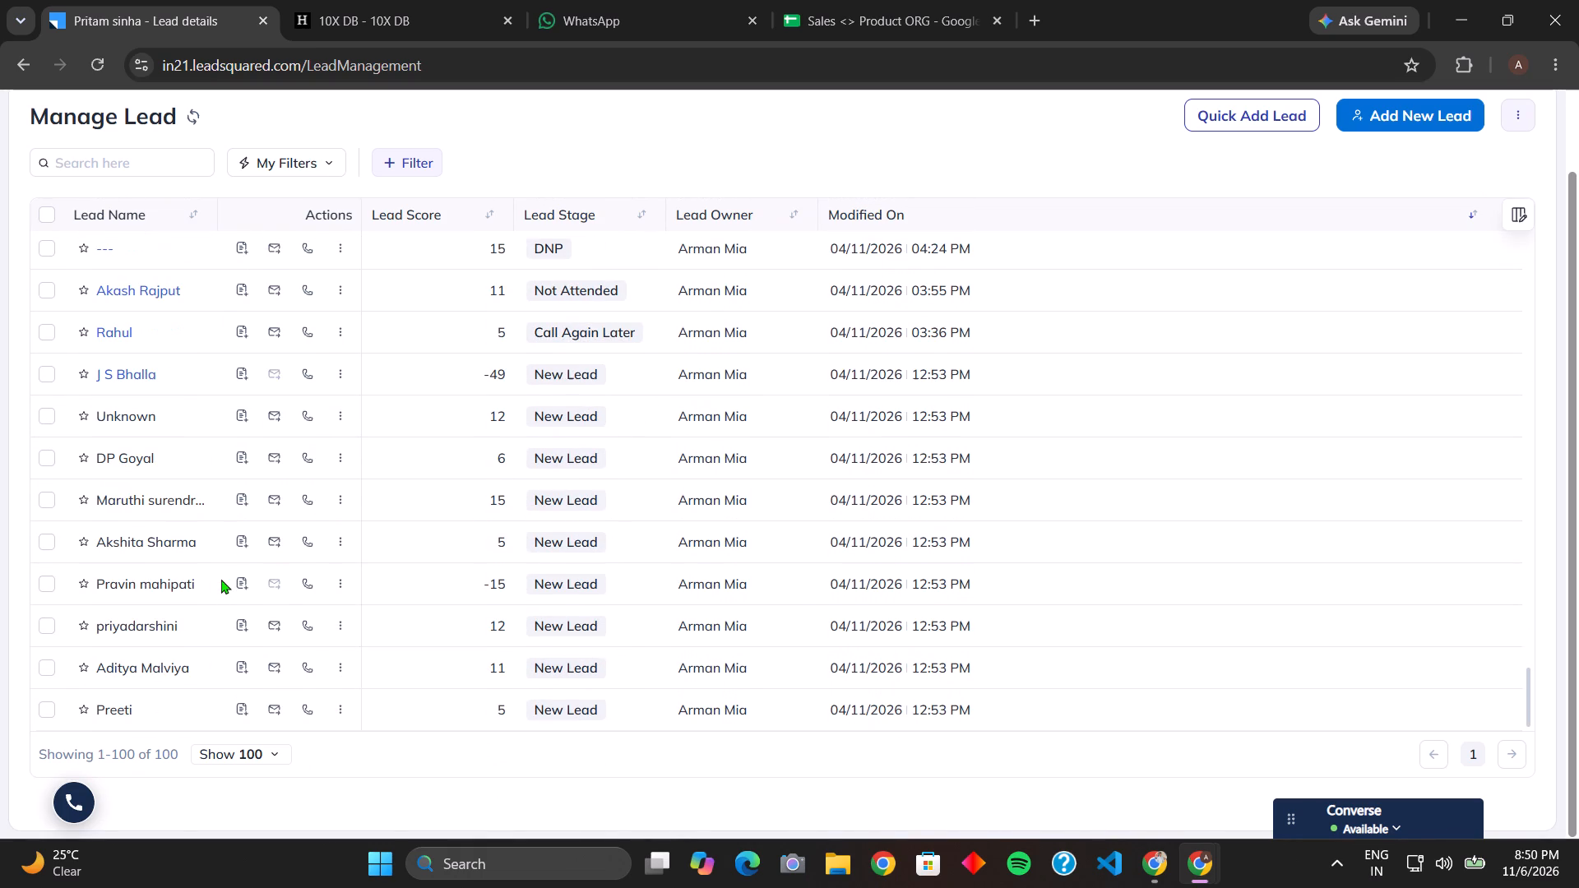
scroll(221, 579, "down", 4)
Check the recent chats in the Converse chat window and close it.
left_click(1355, 811)
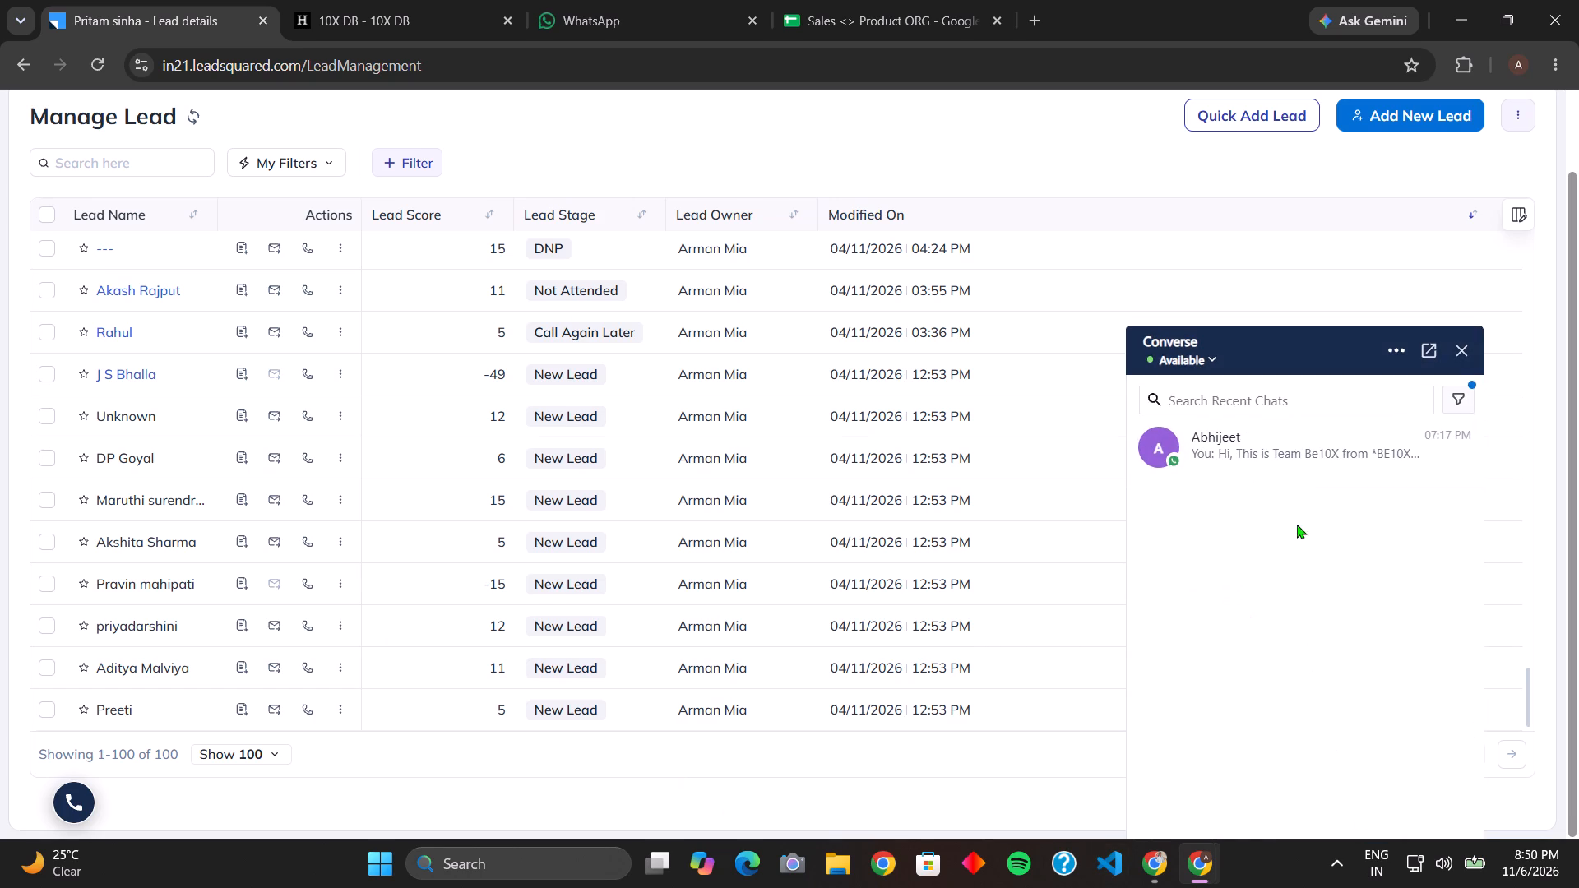
left_click(1239, 392)
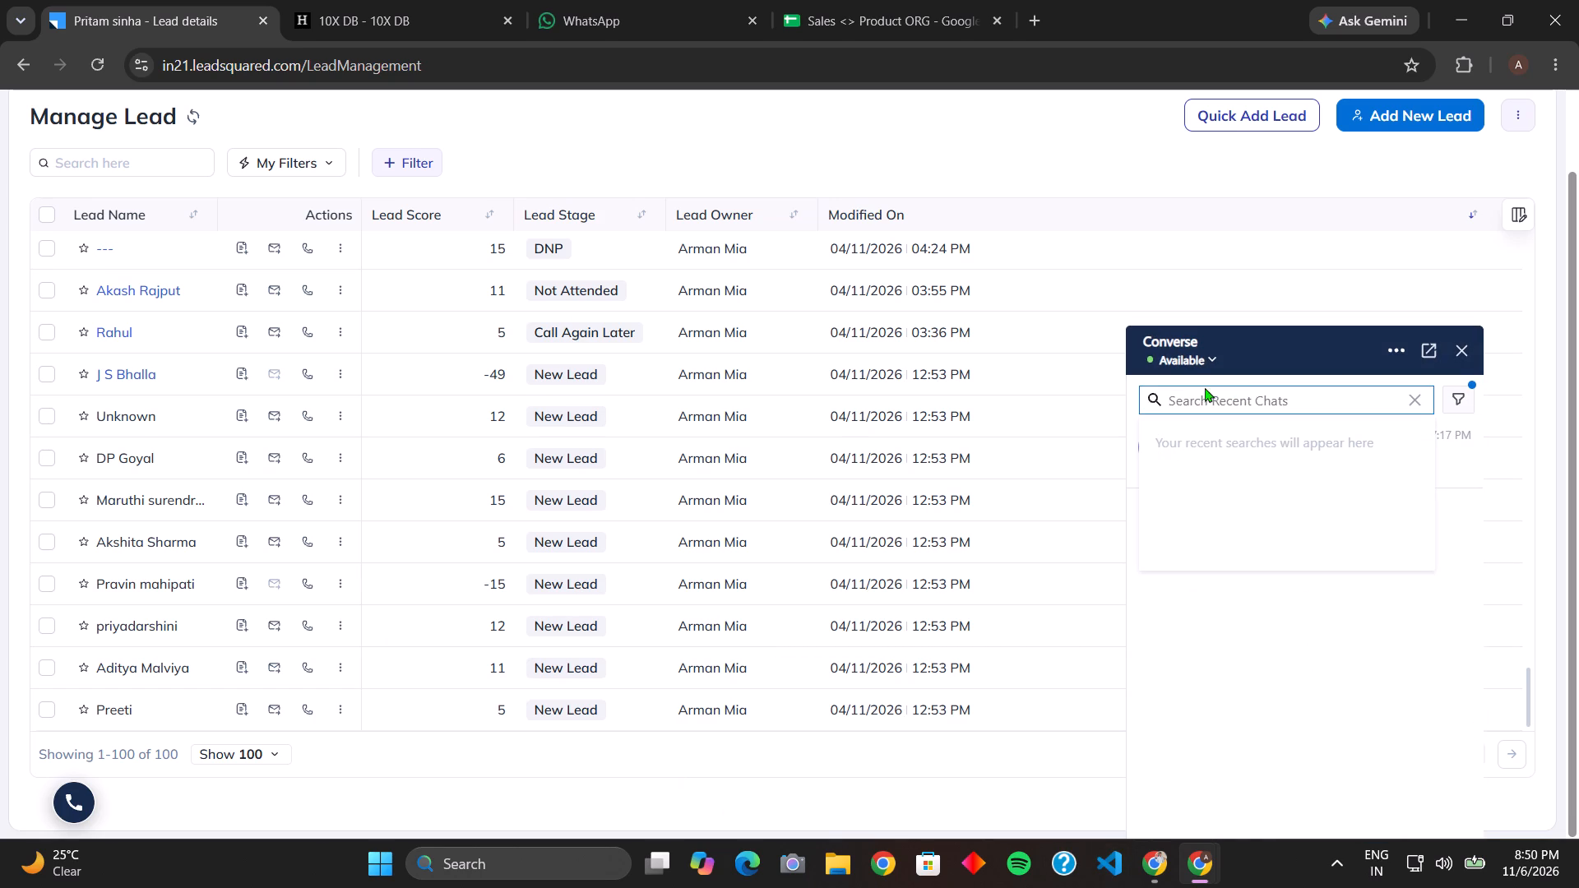
left_click(1466, 352)
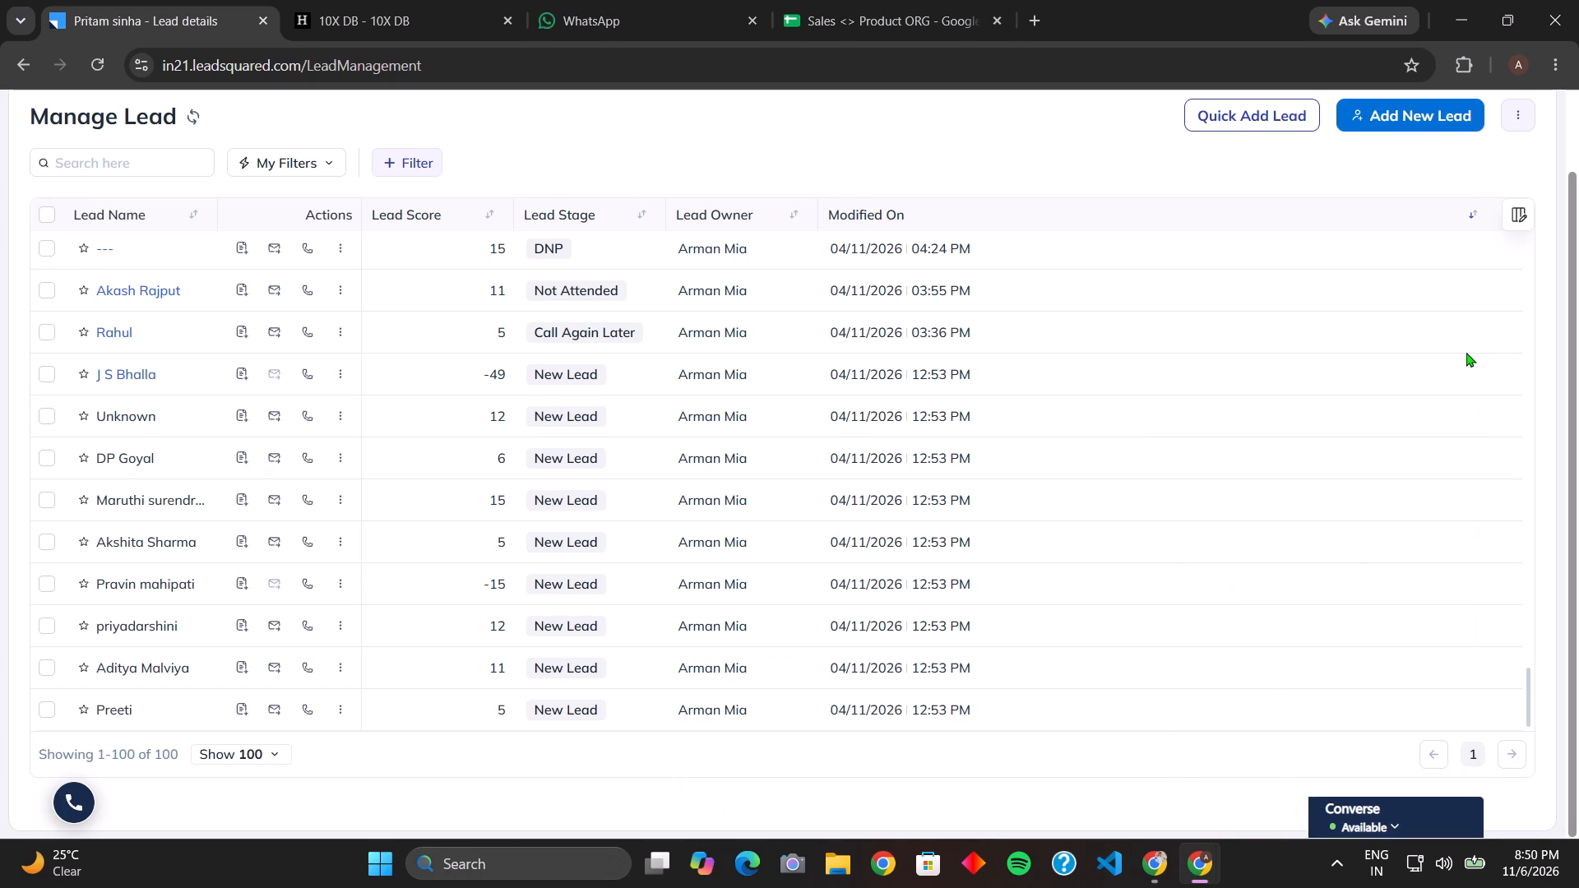
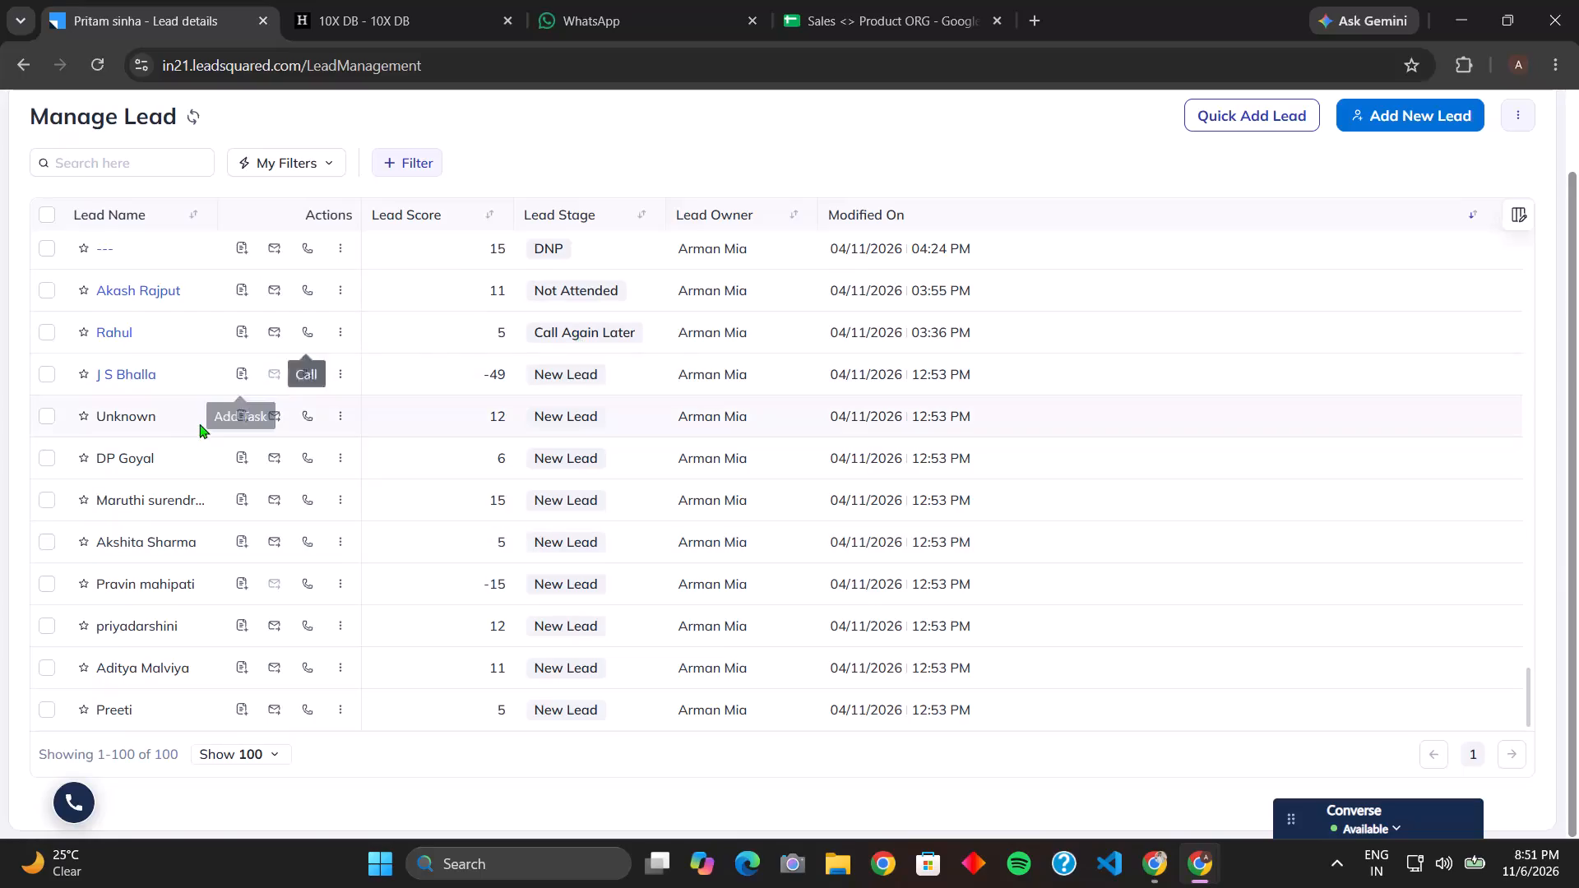
Open the New Lead named Unknown and place a call to its phone number through the Be10X virtual number.
left_click(142, 417)
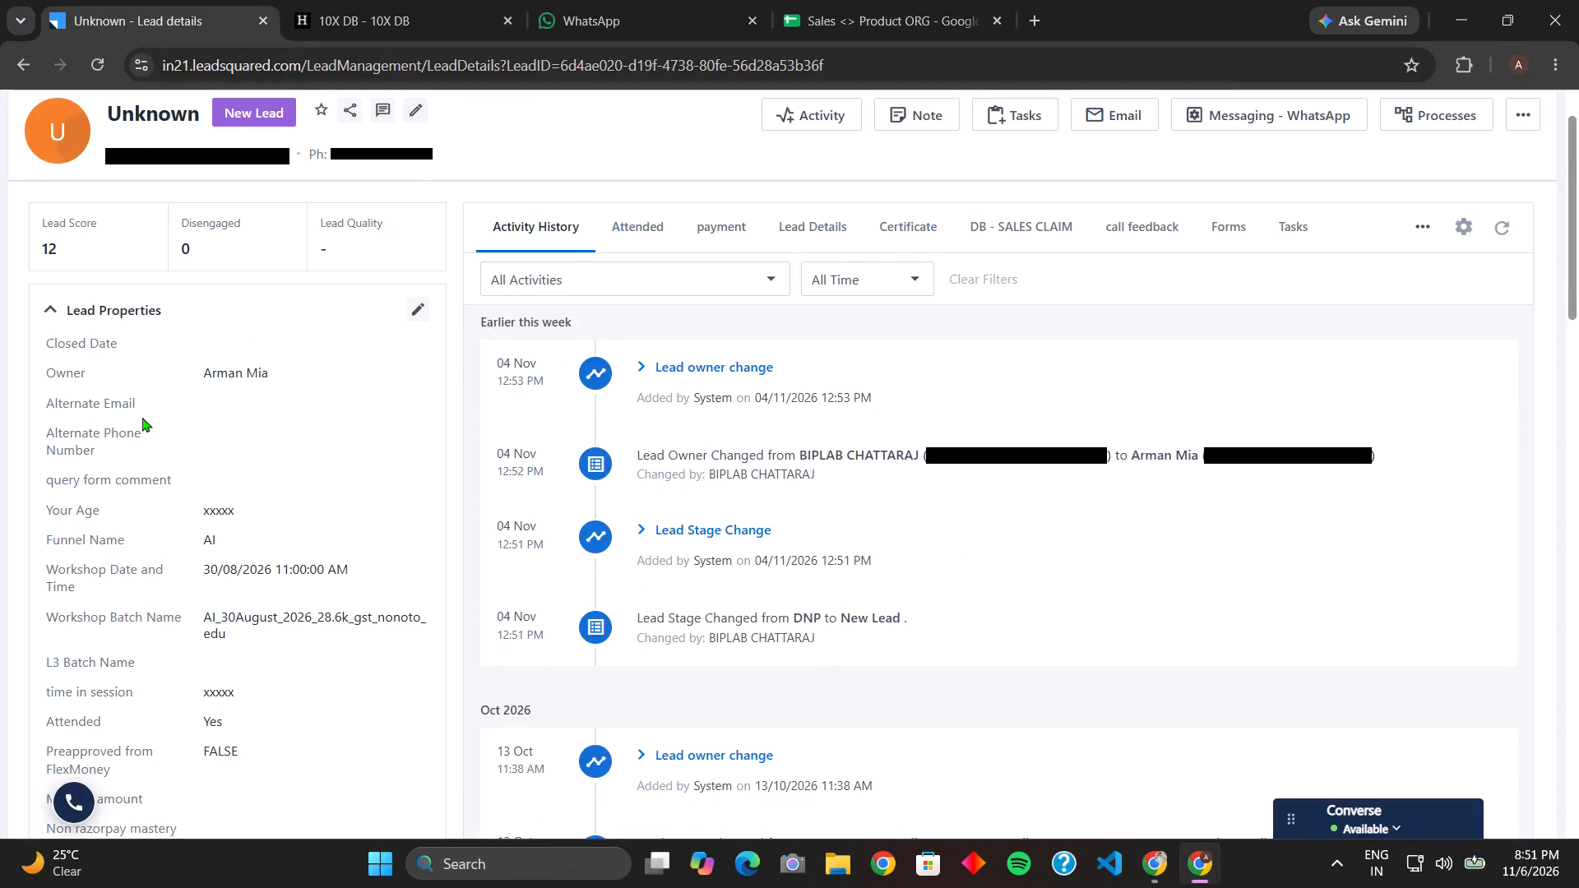
double_click(398, 157)
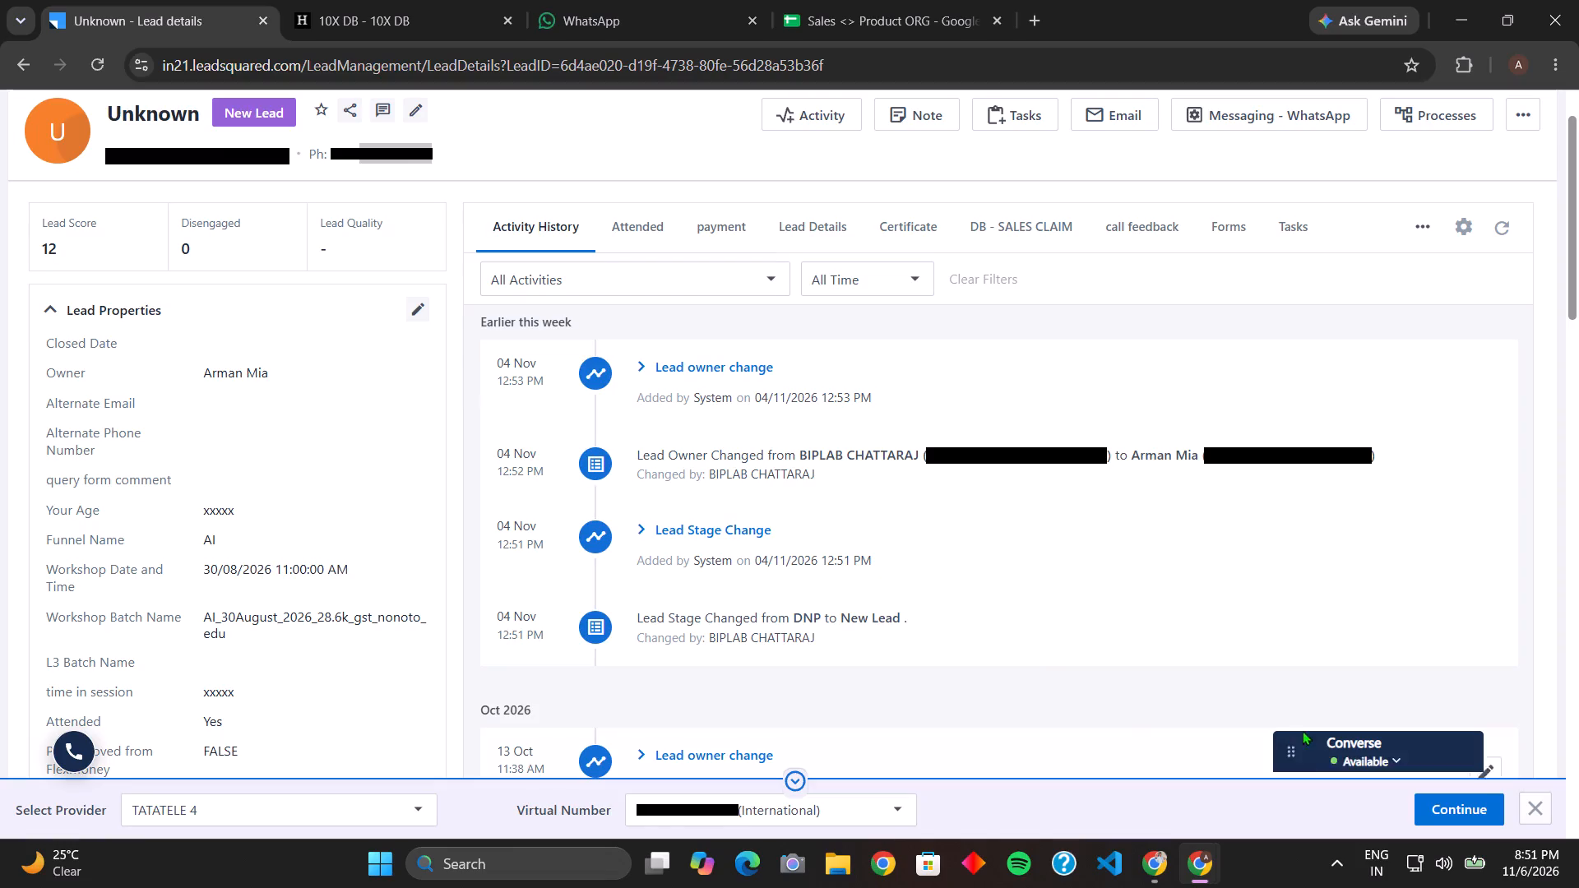
left_click(871, 812)
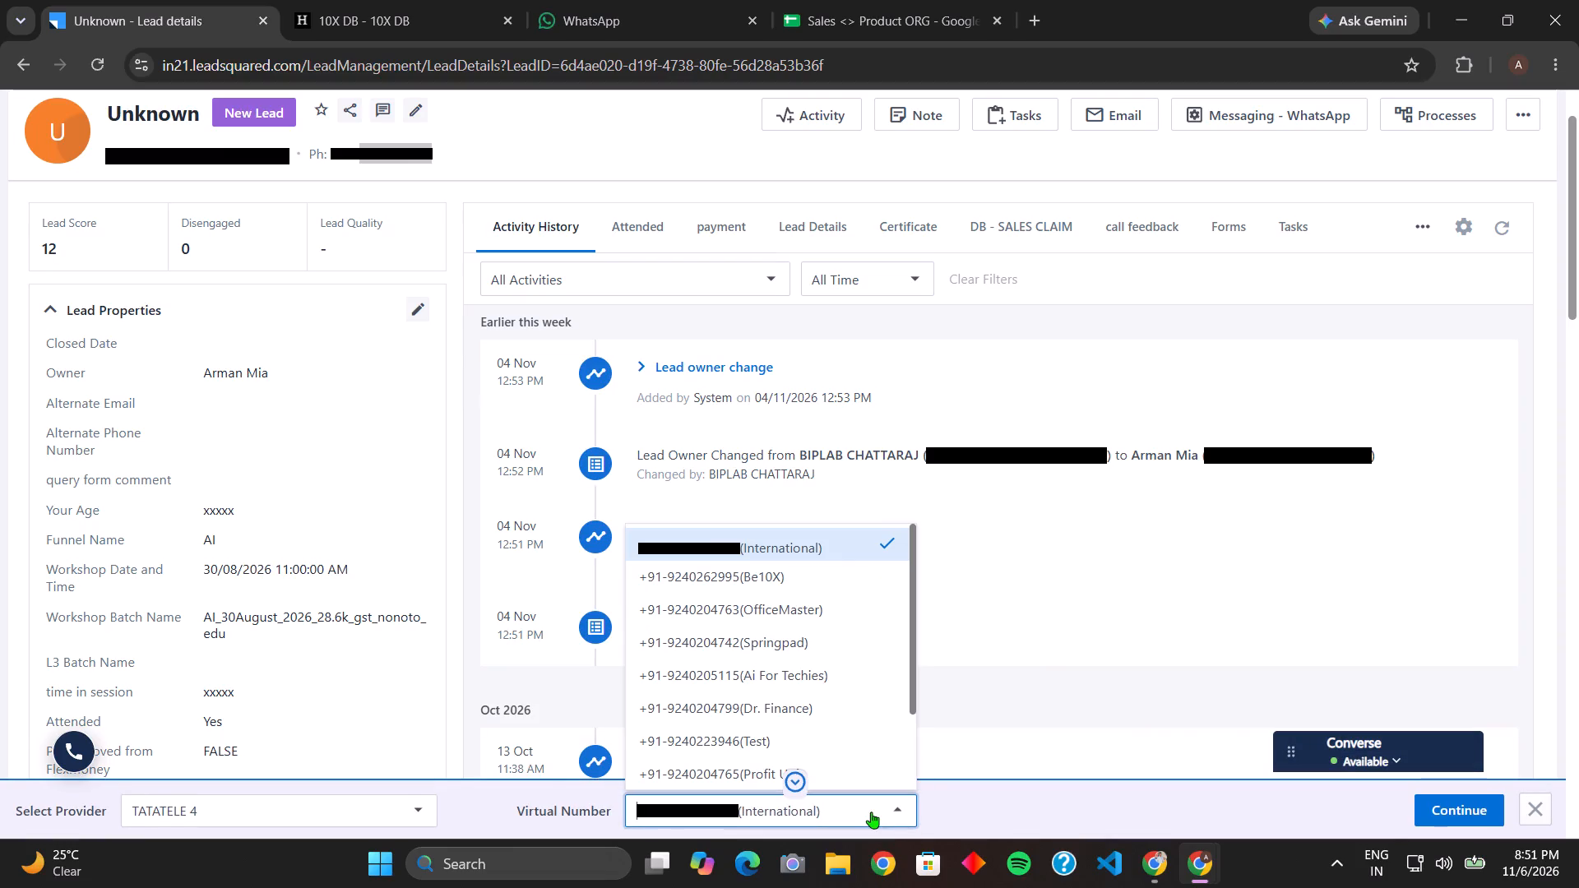
left_click(797, 582)
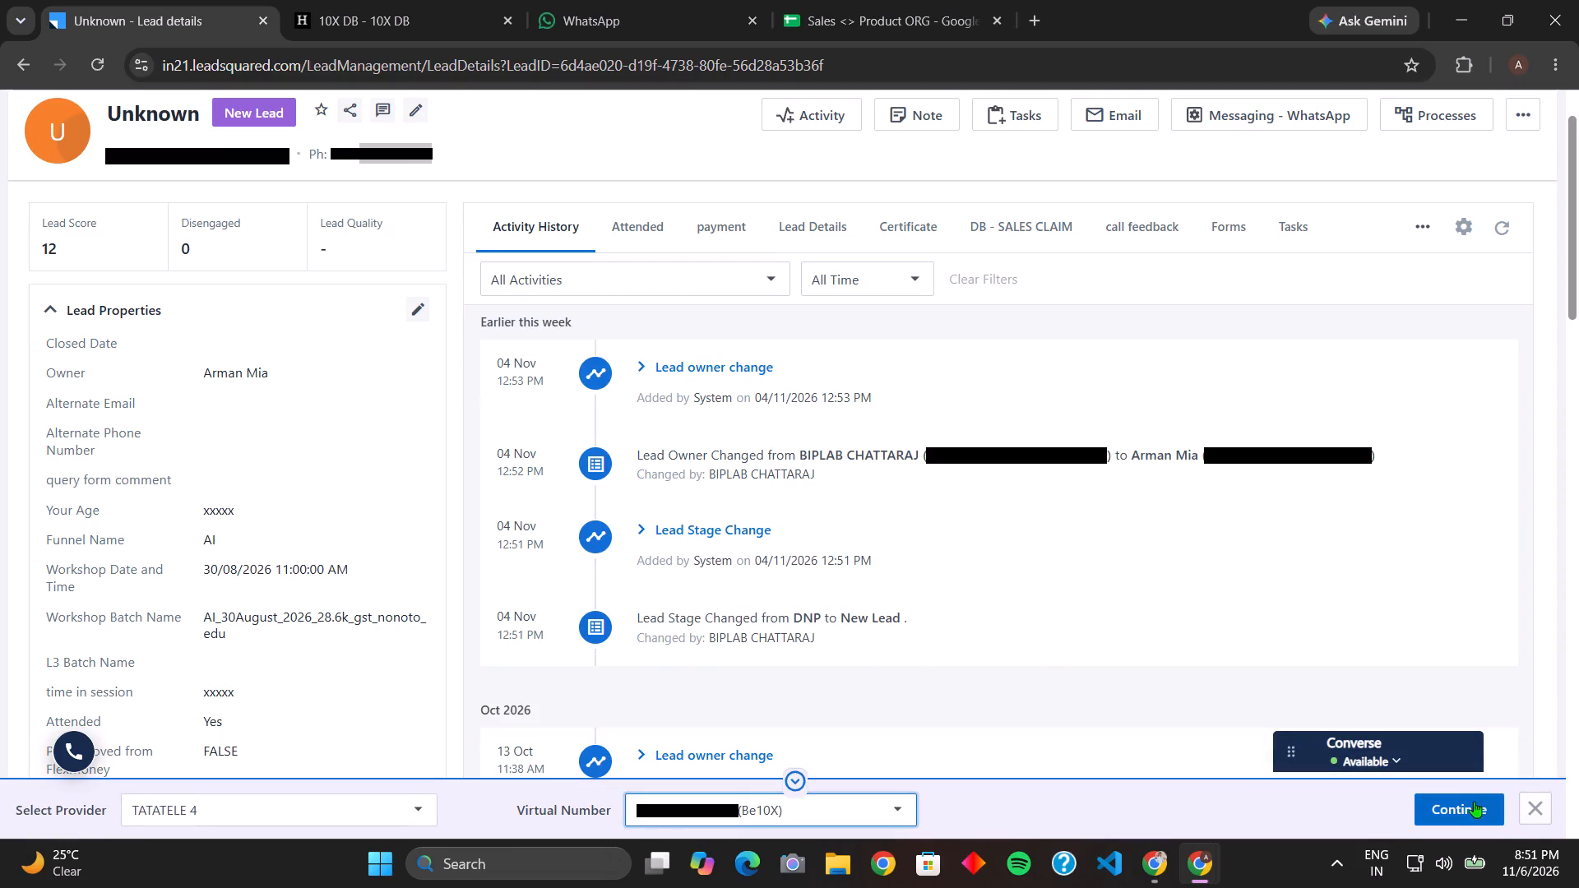
left_click(1474, 801)
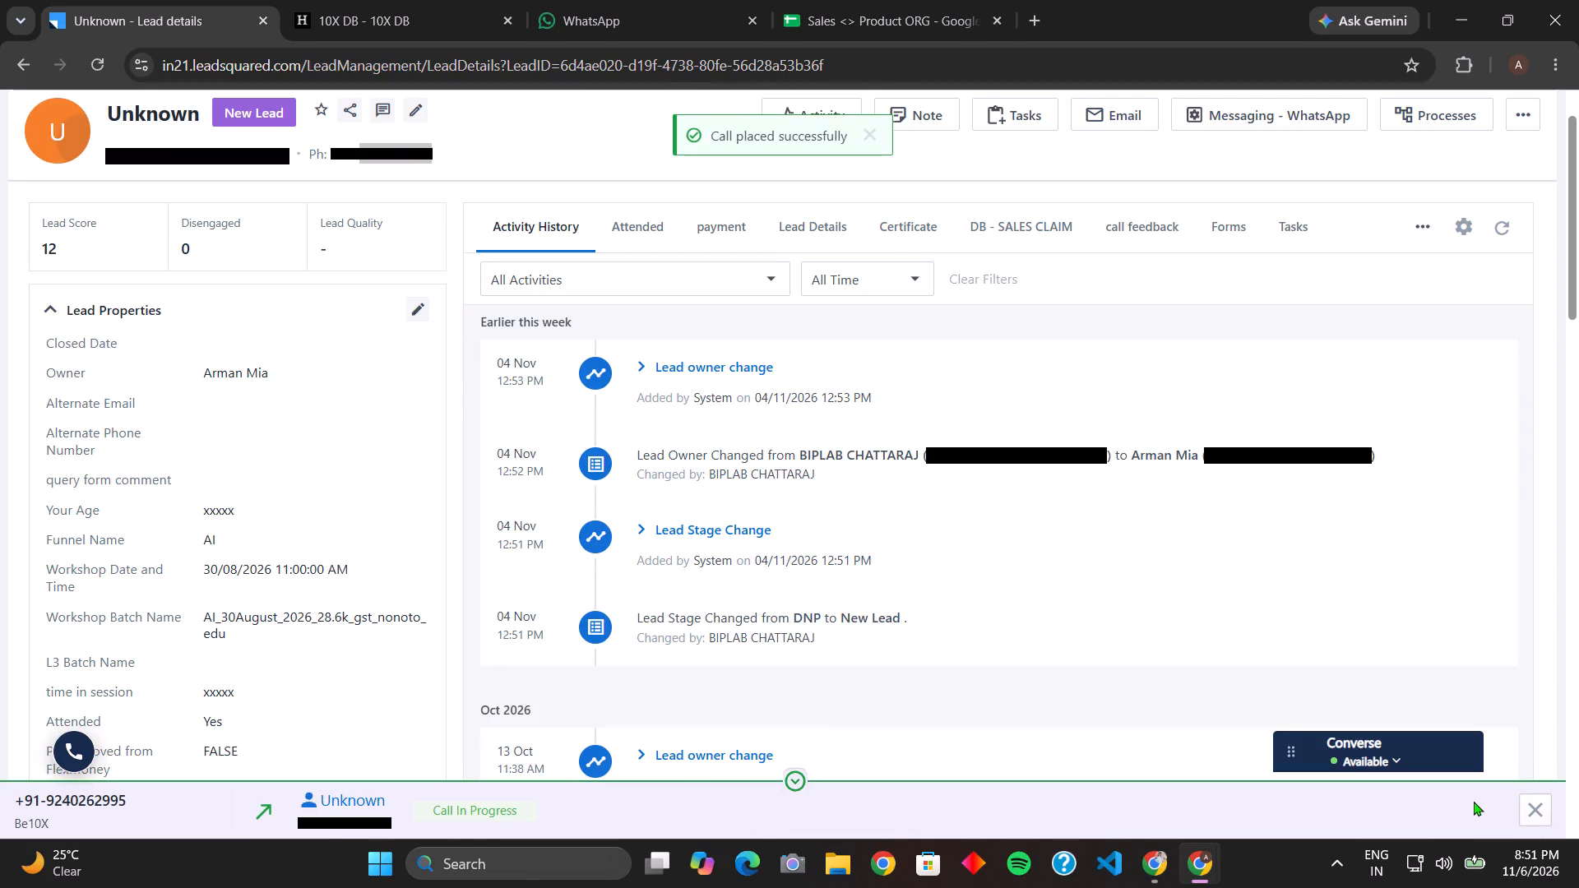
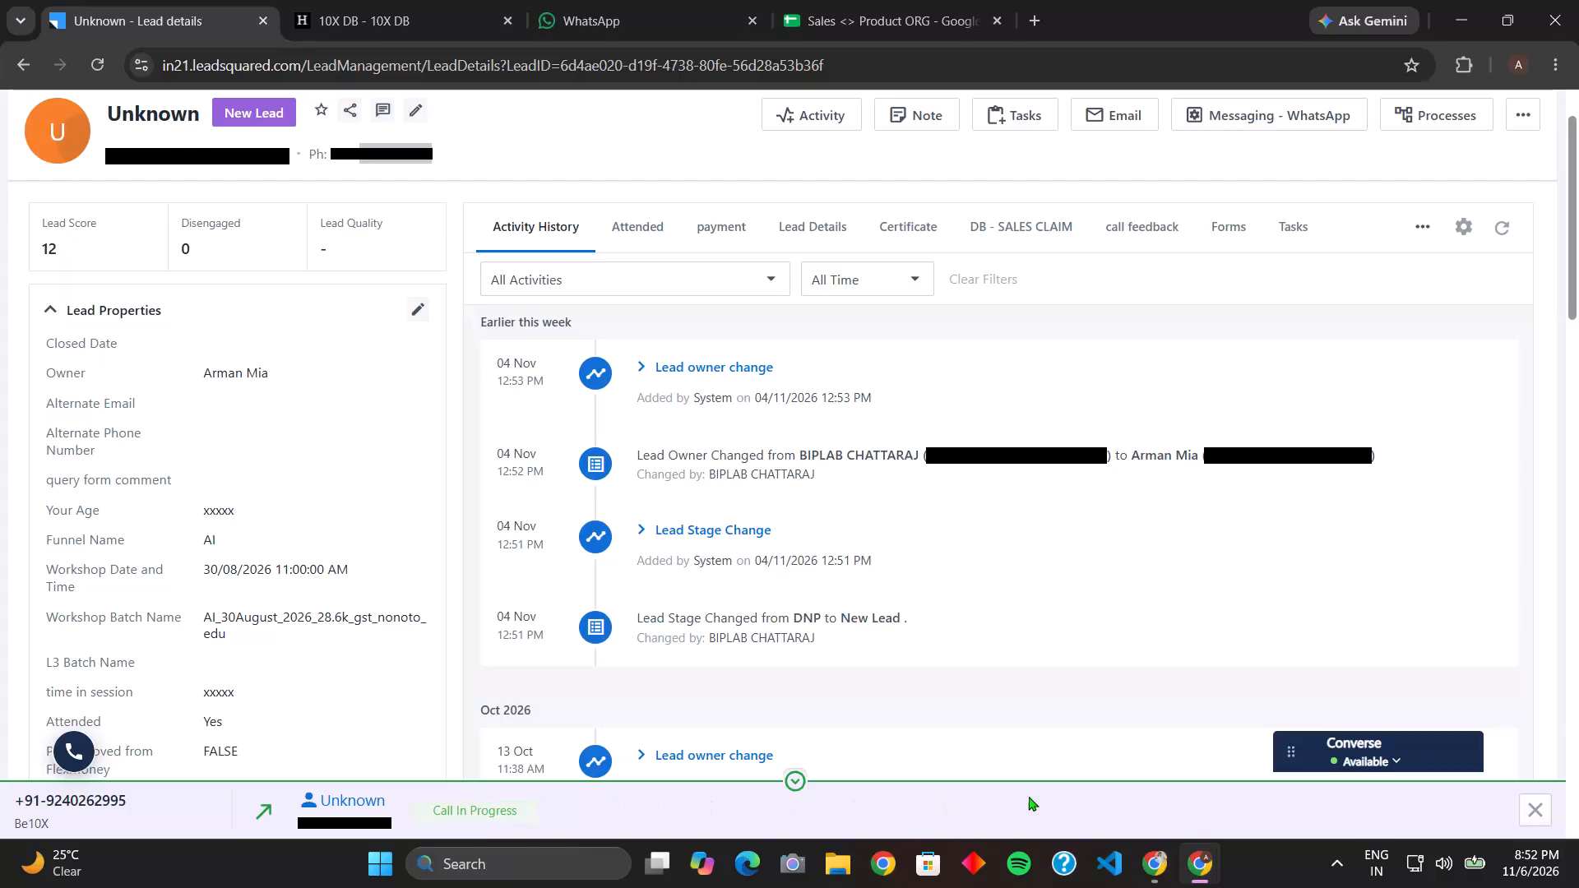
Dismiss the call-in-progress bar and reload the open Unknown lead's record.
left_click(1536, 802)
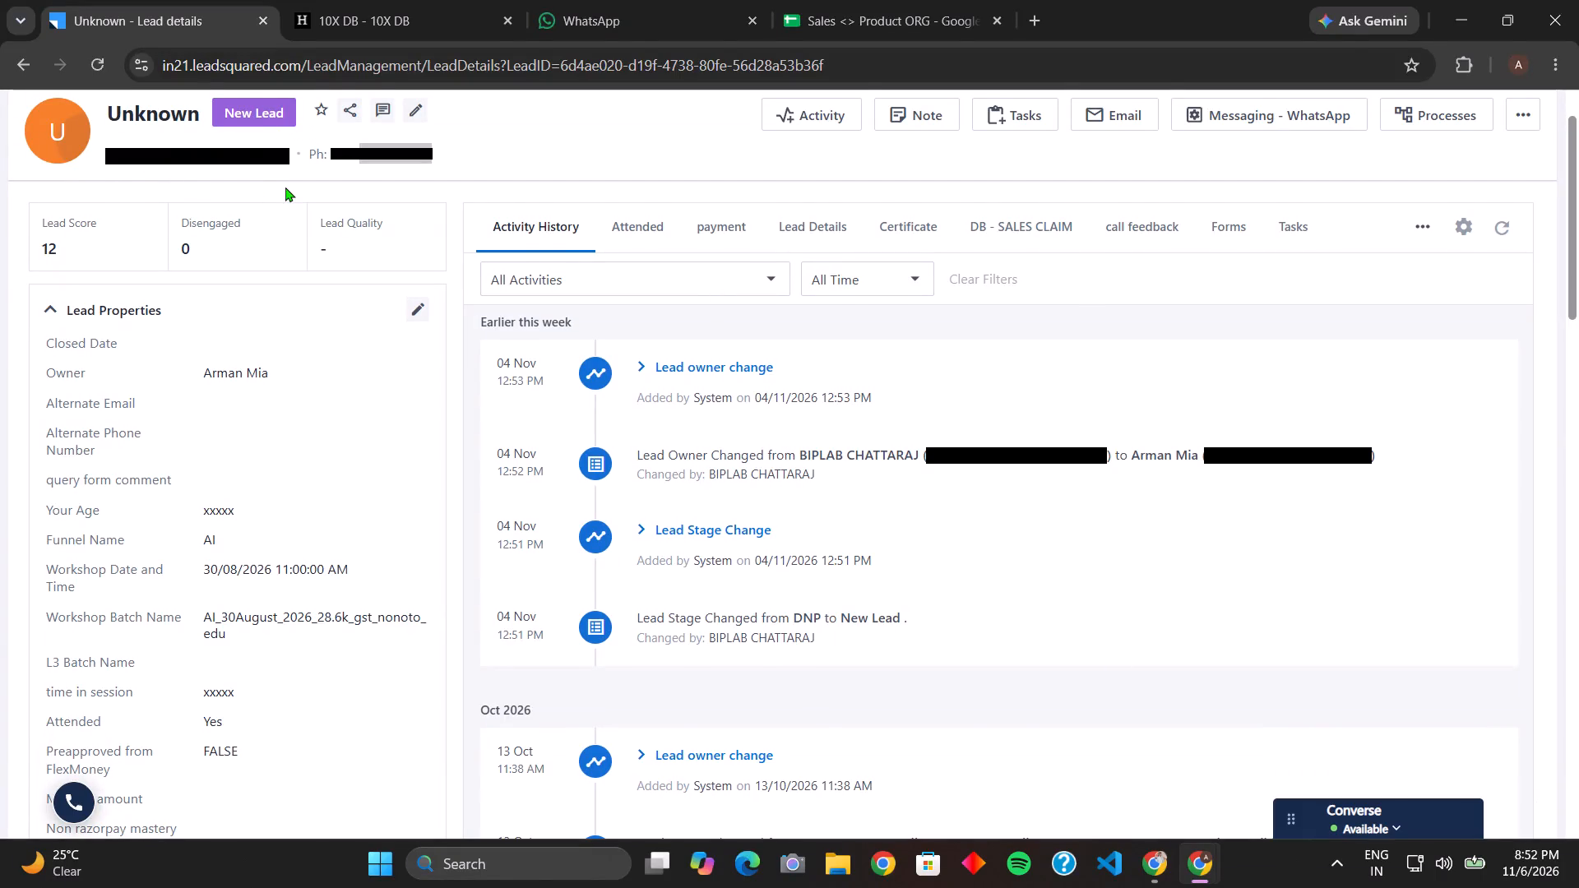
scroll(285, 187, "up", 3)
left_click(100, 70)
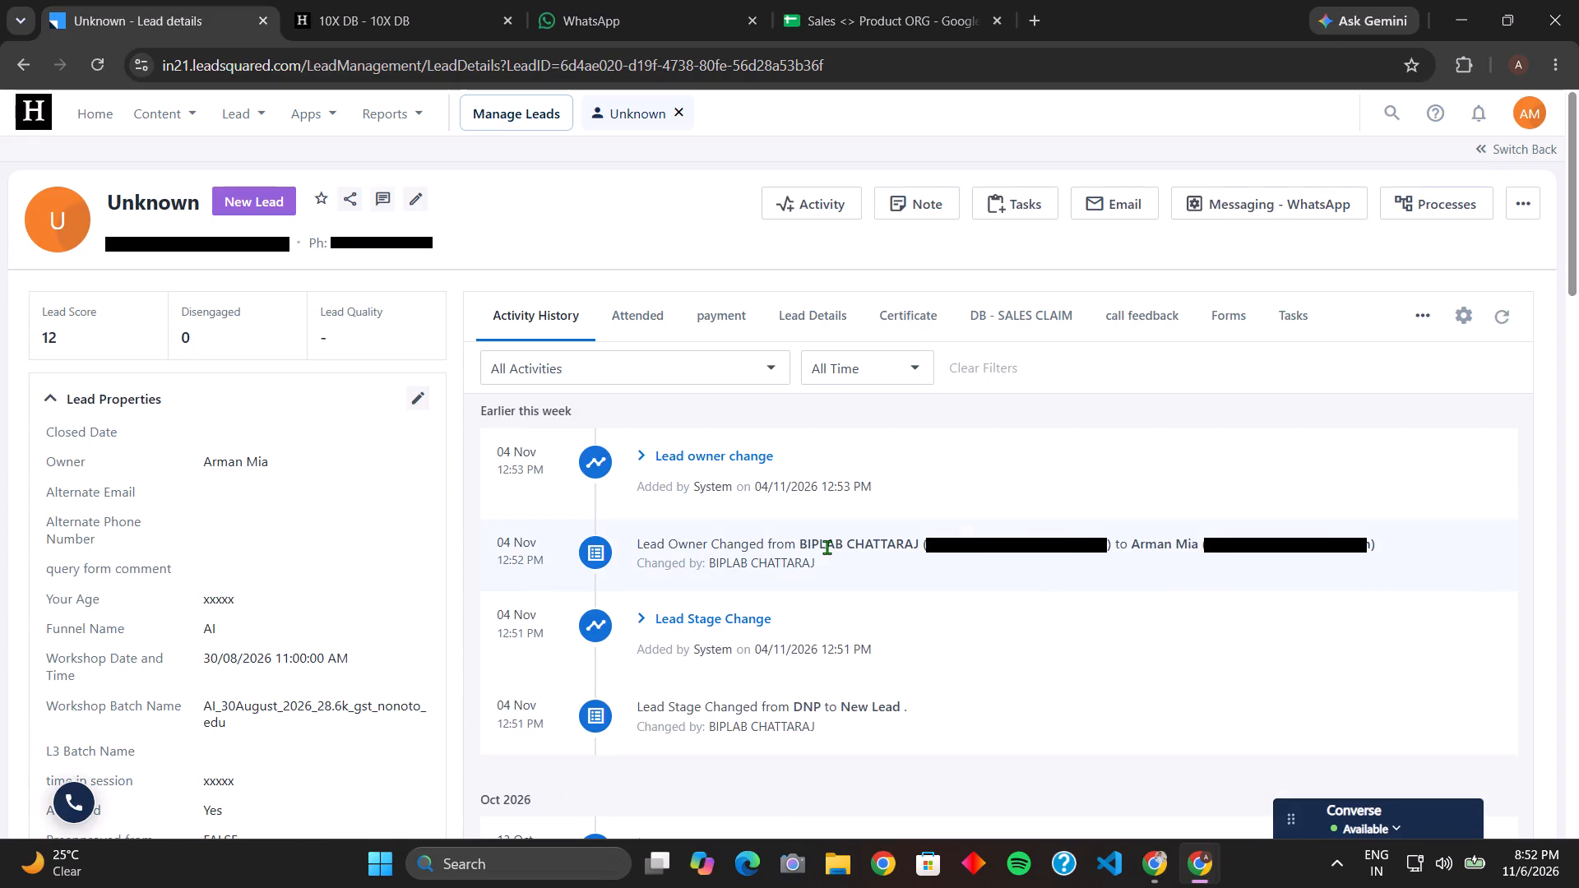
left_click(101, 62)
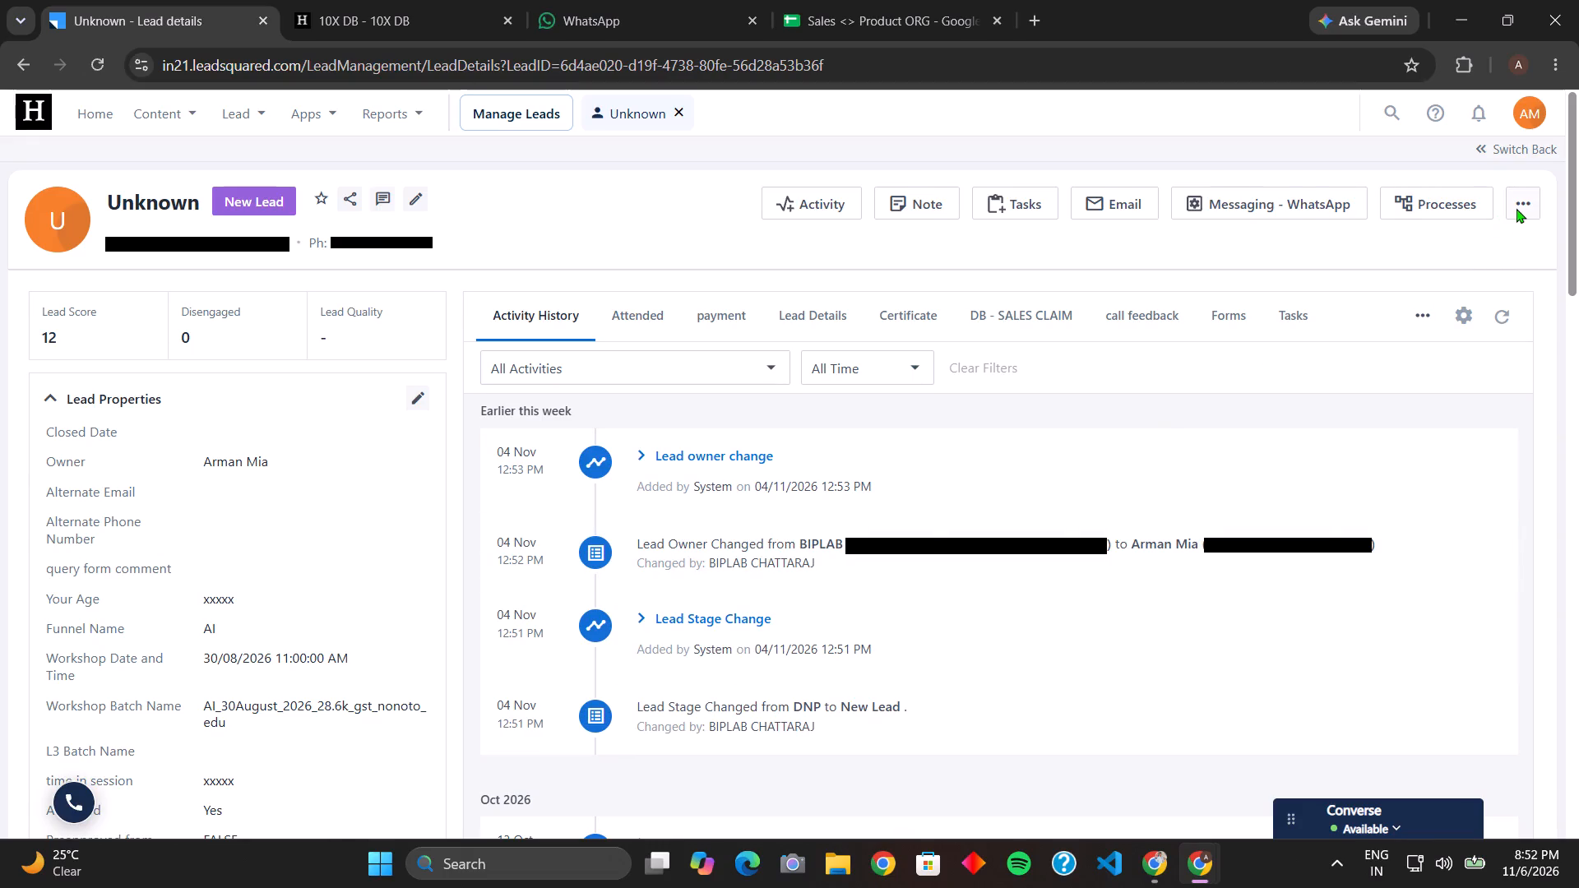
Change the Unknown lead's stage to Not connected Yet and save it.
left_click(1421, 345)
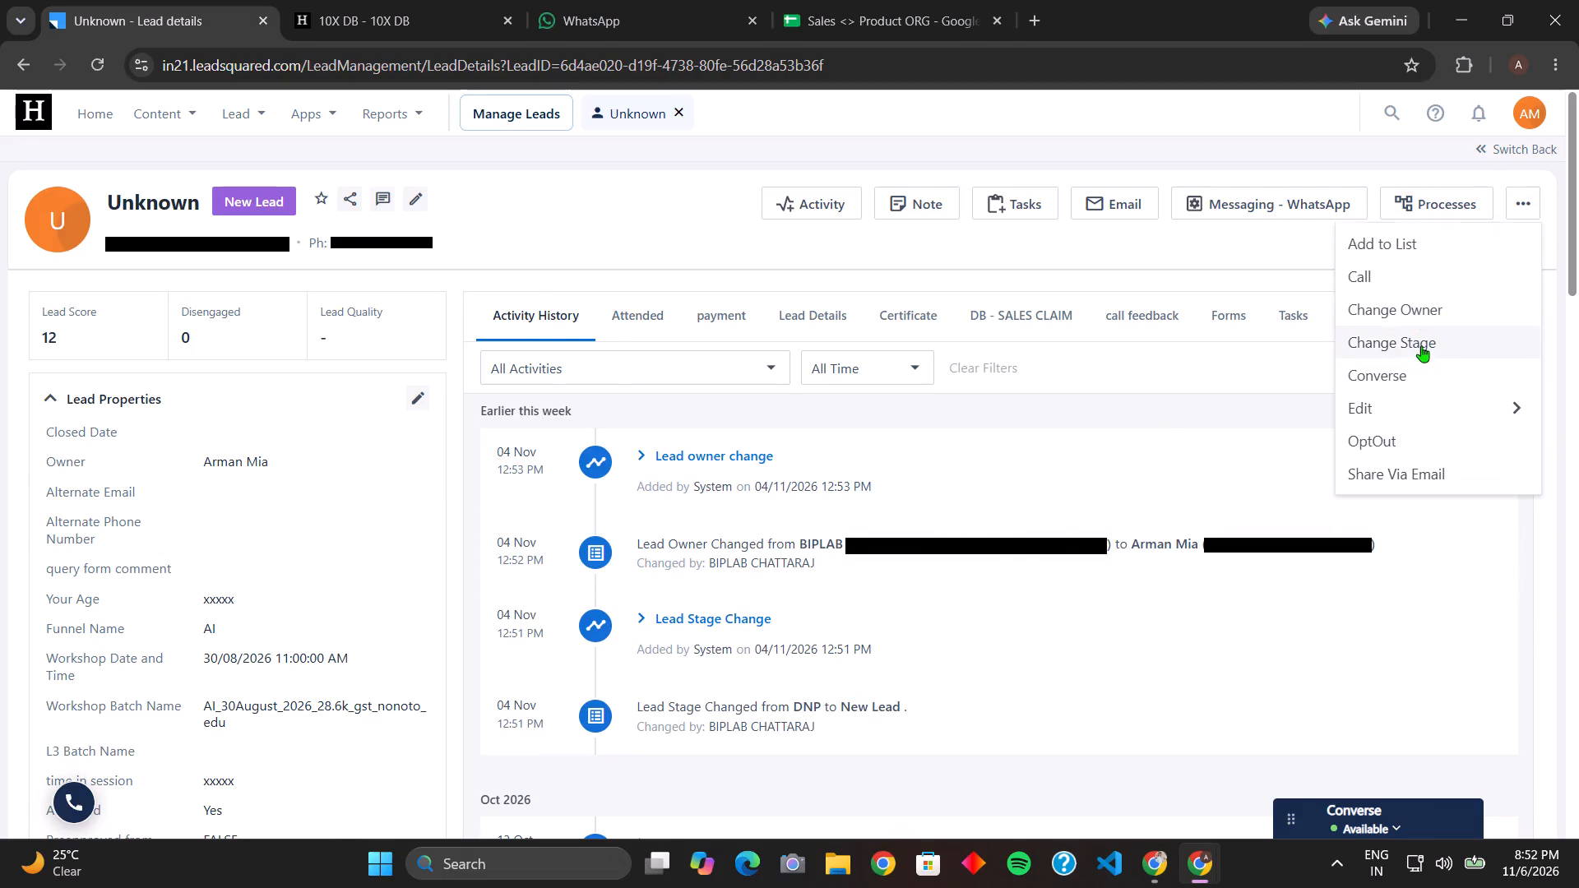
left_click(772, 507)
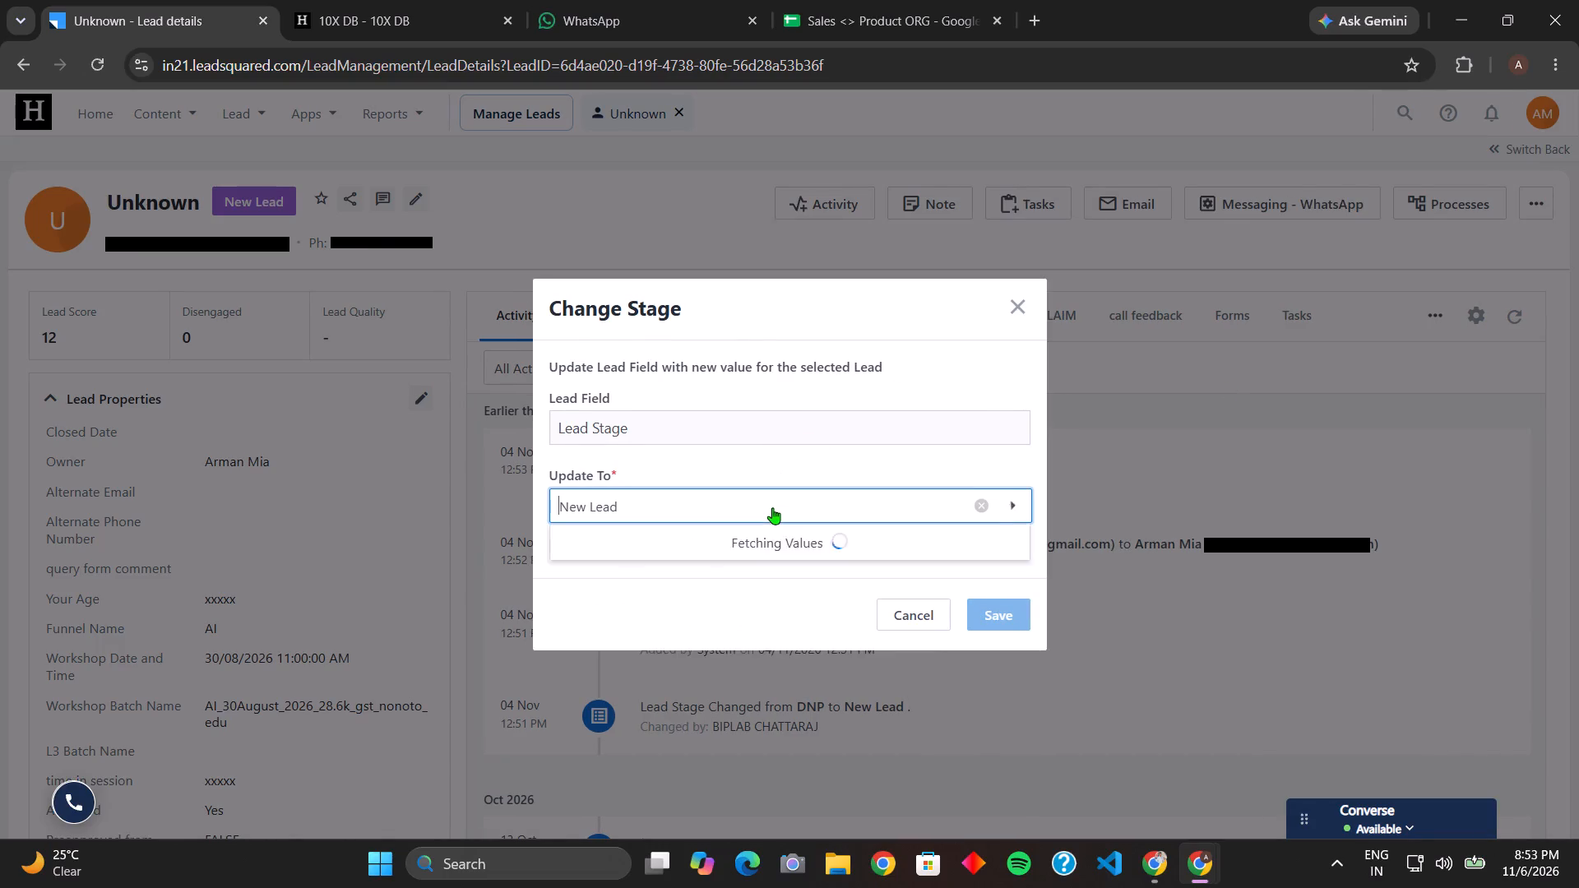
left_click(663, 613)
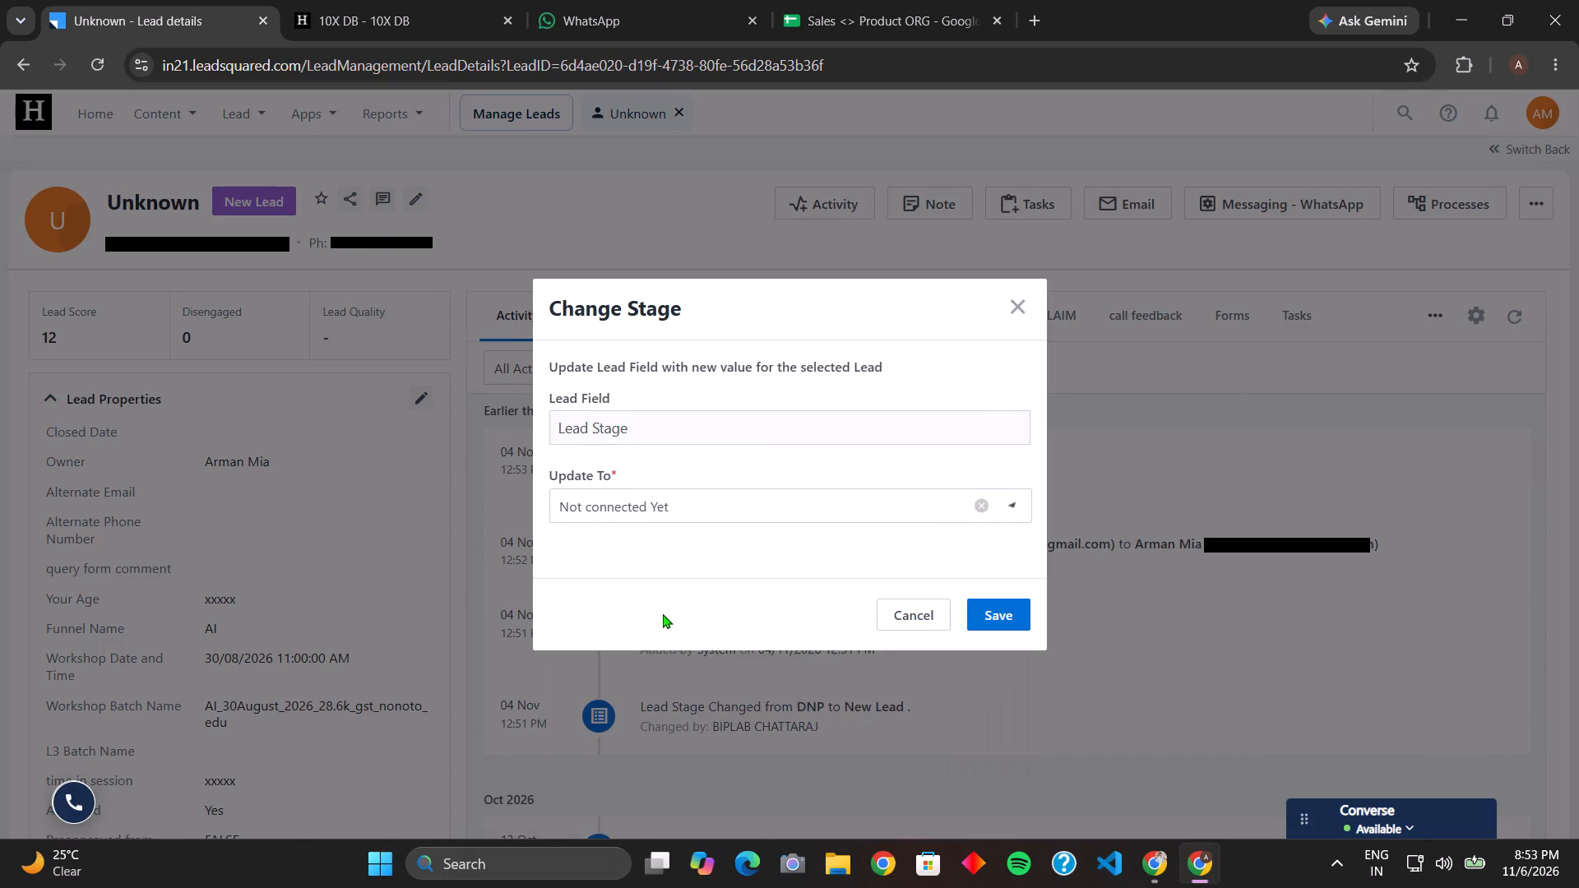
left_click(1002, 618)
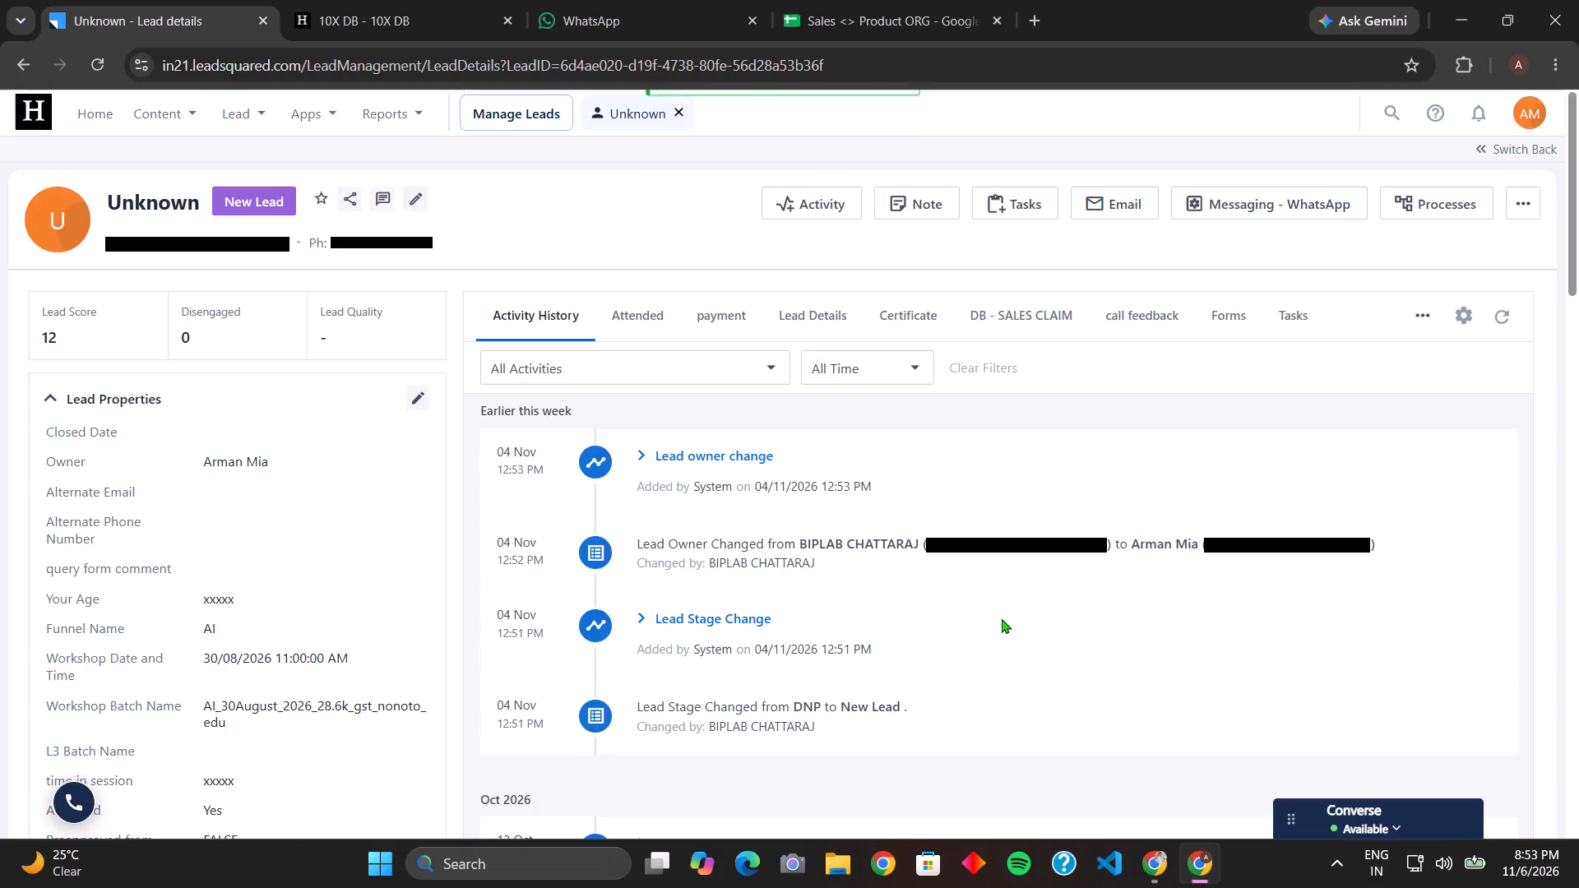
Close the Unknown lead's record and open the last New Lead entry at the end of the Manage Lead list.
left_click(680, 105)
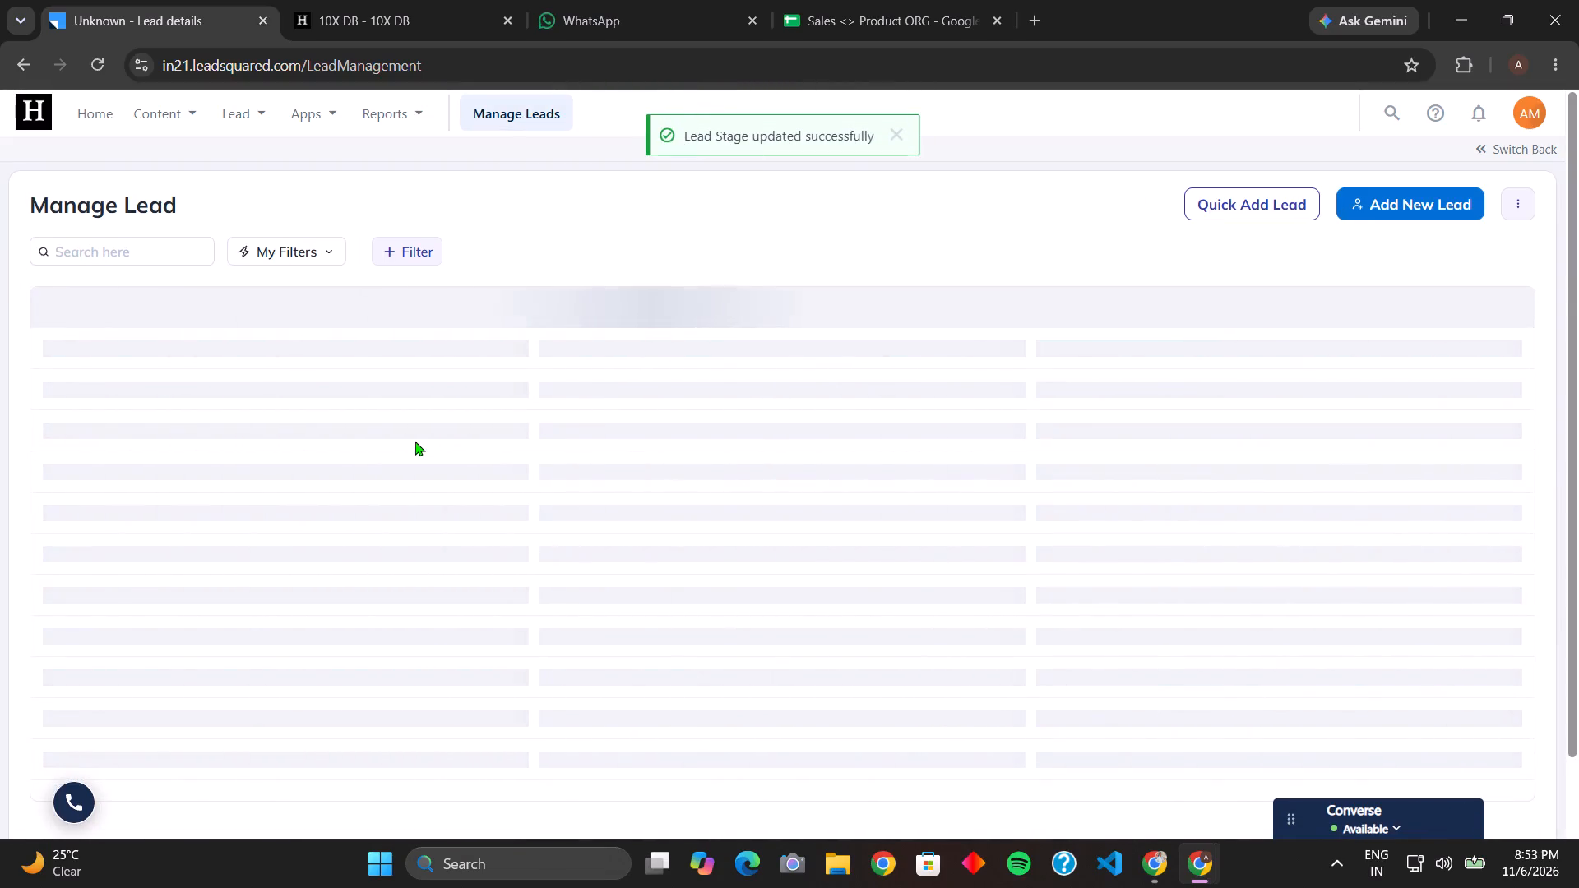
scroll(243, 518, "down", 4)
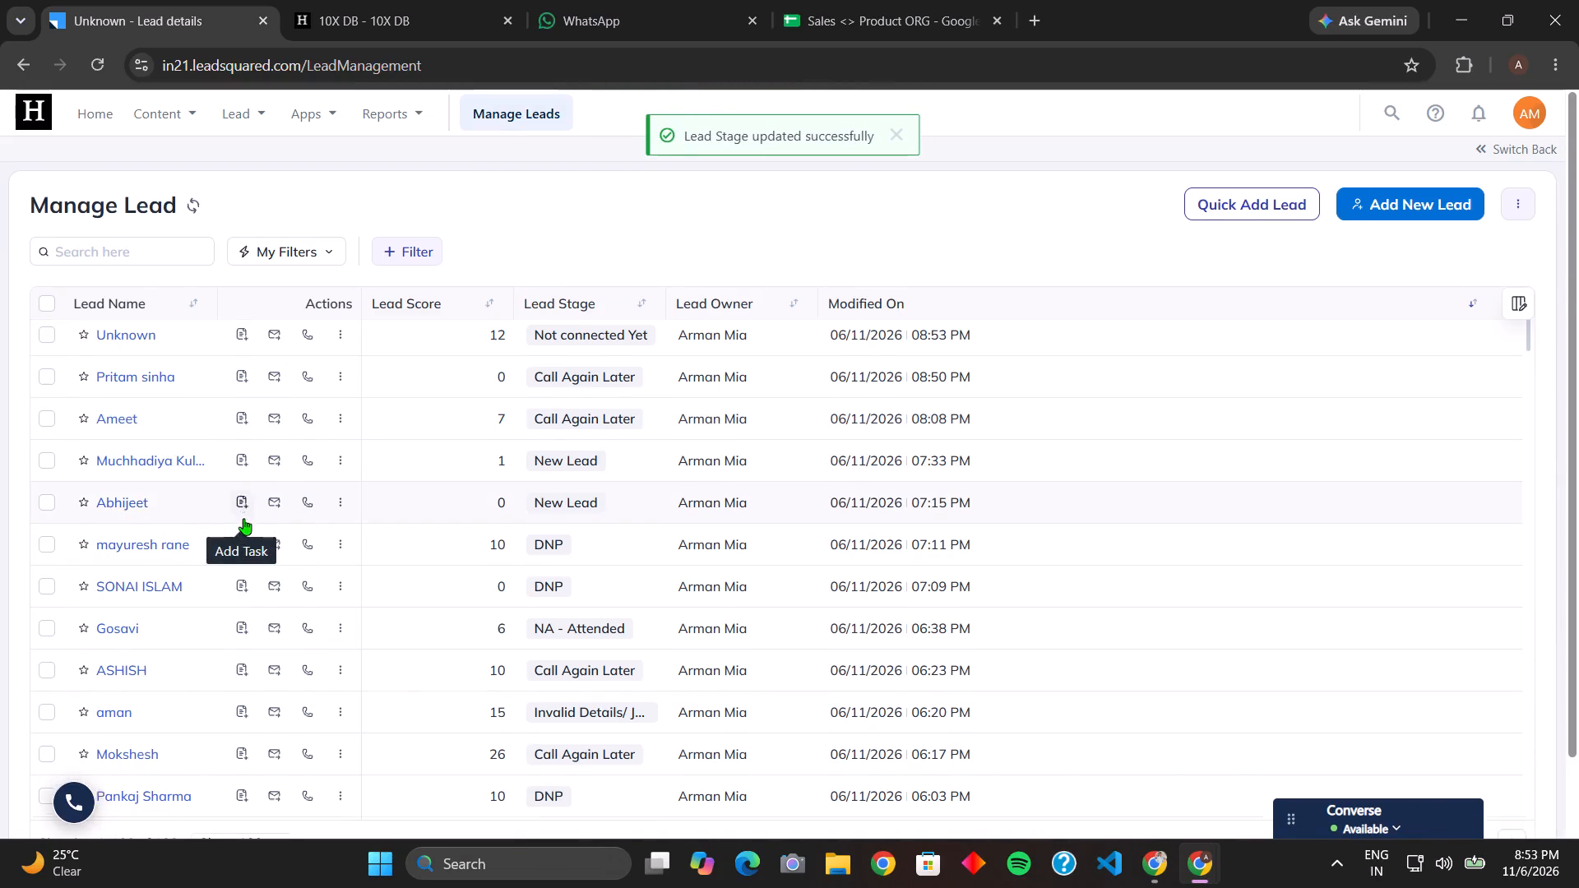
scroll(243, 518, "down", 11)
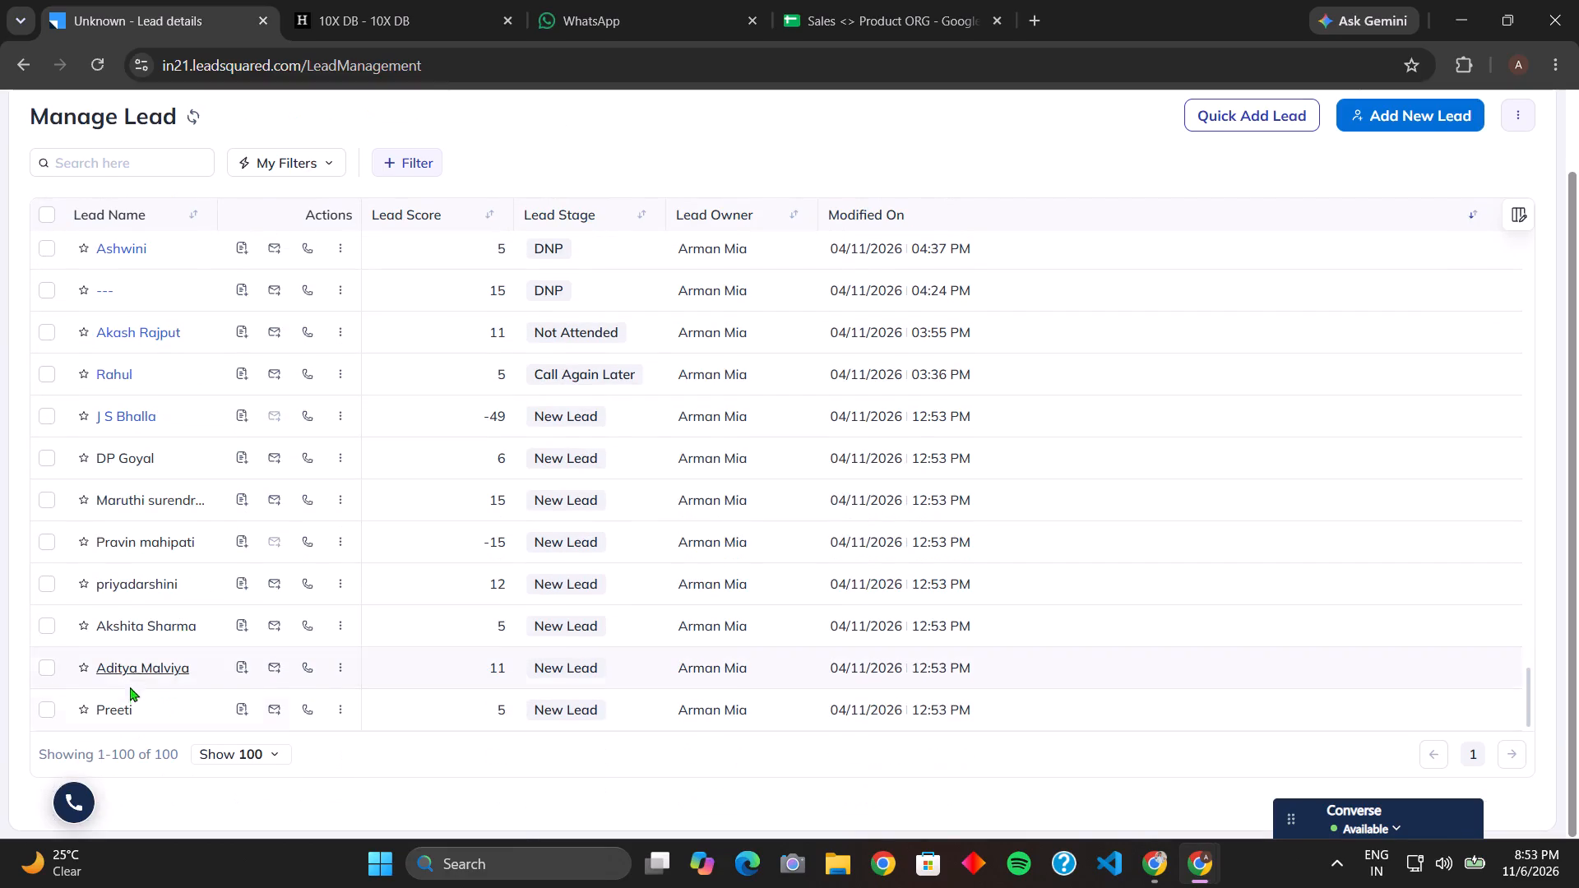
left_click(118, 703)
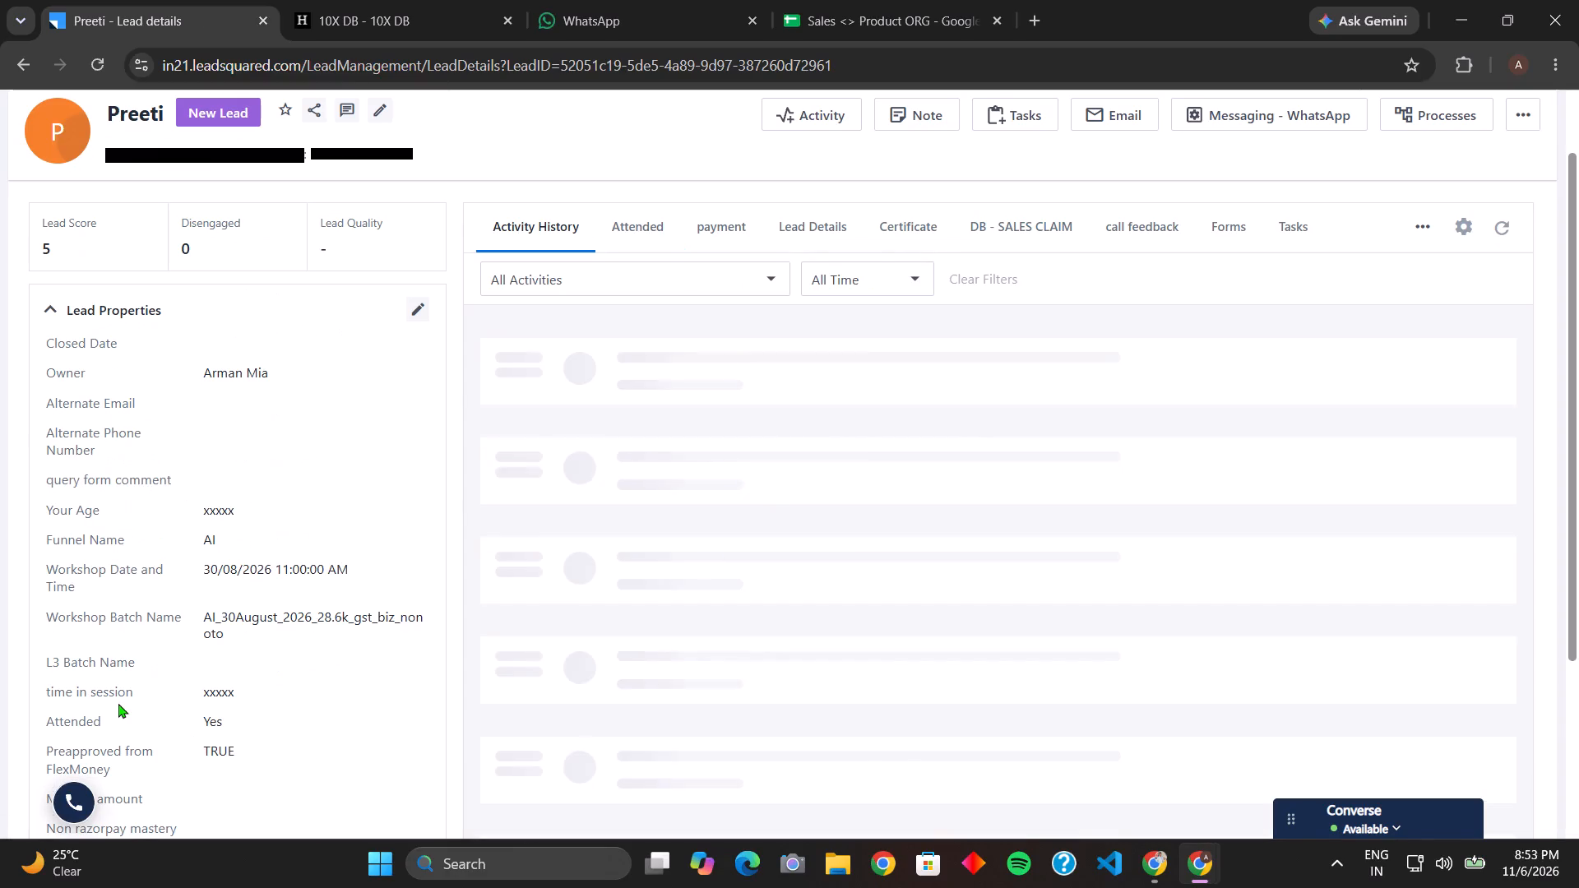
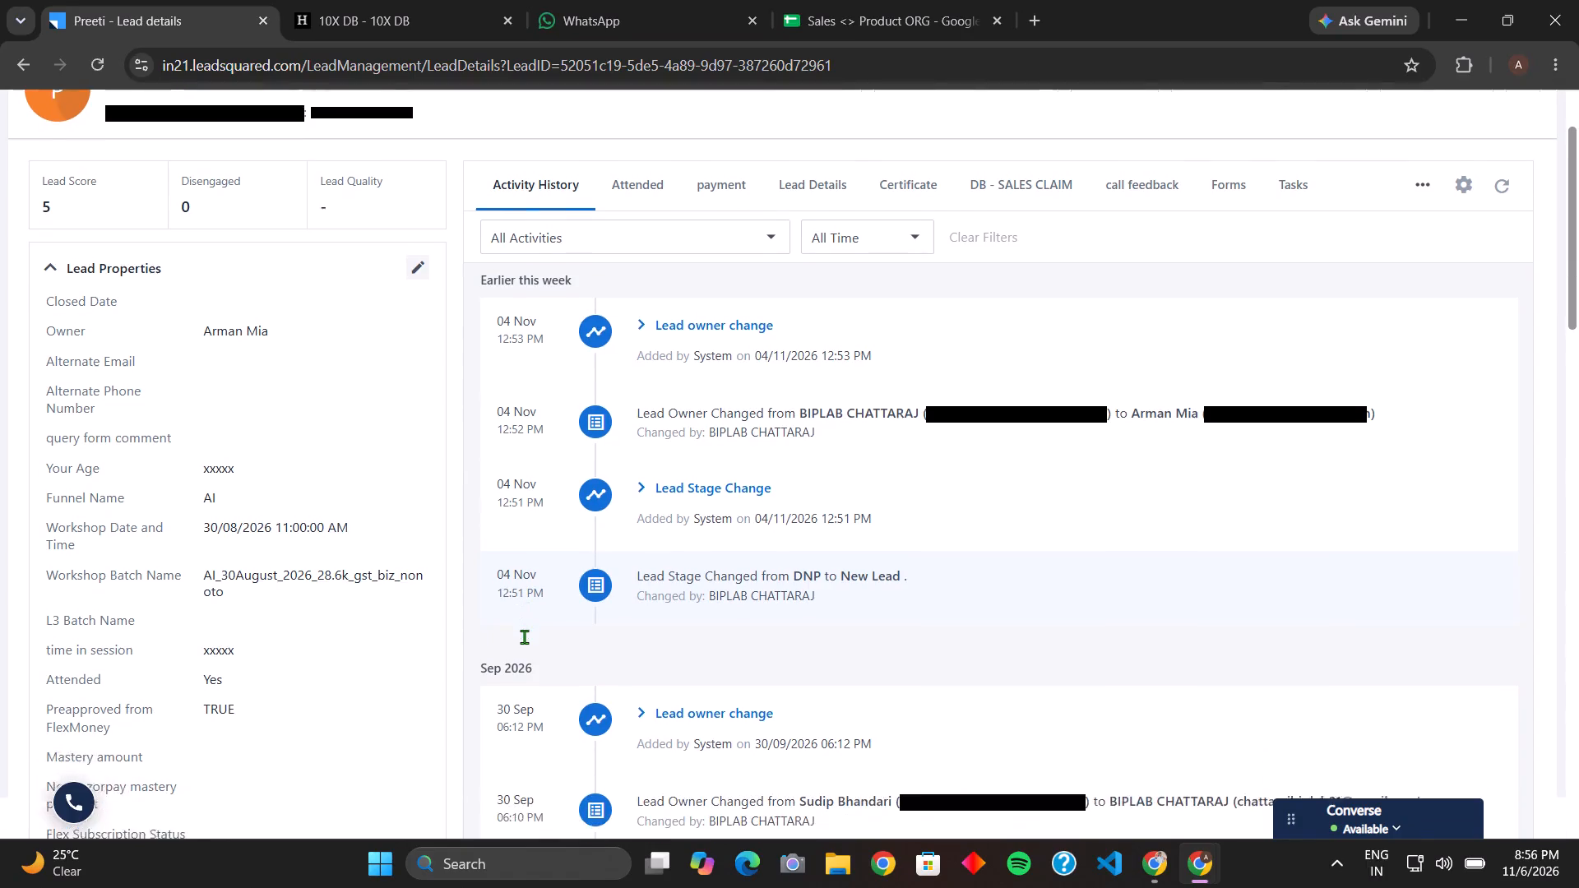
Review the open New Lead's properties and activity history, including earlier calls, WhatsApp messages and stage changes.
scroll(524, 636, "up", 1)
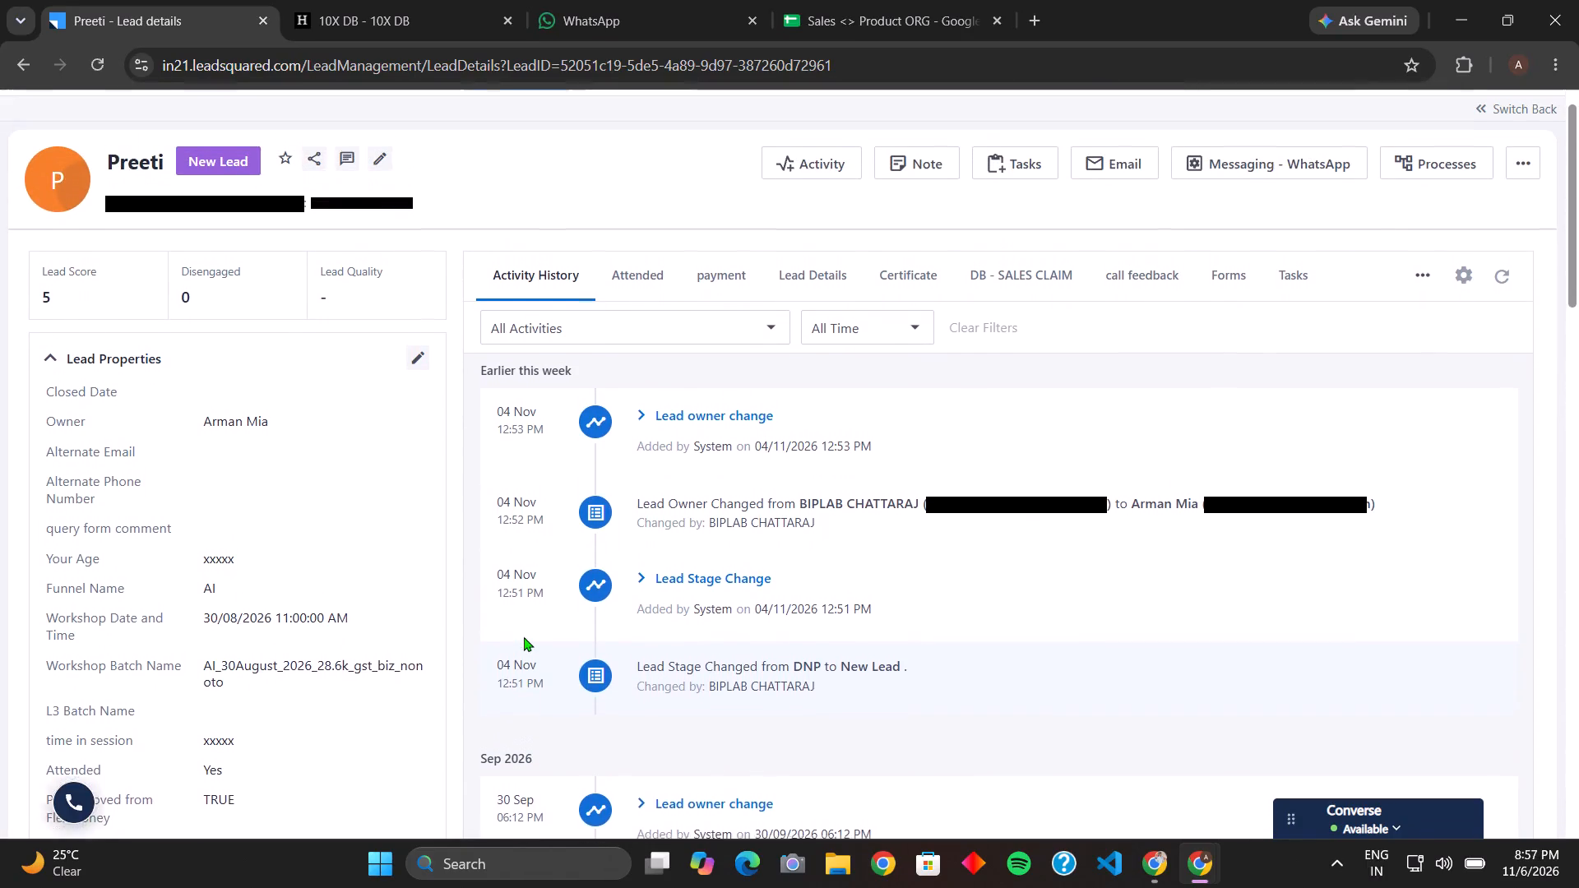
scroll(524, 636, "up", 1)
scroll(293, 559, "up", 2)
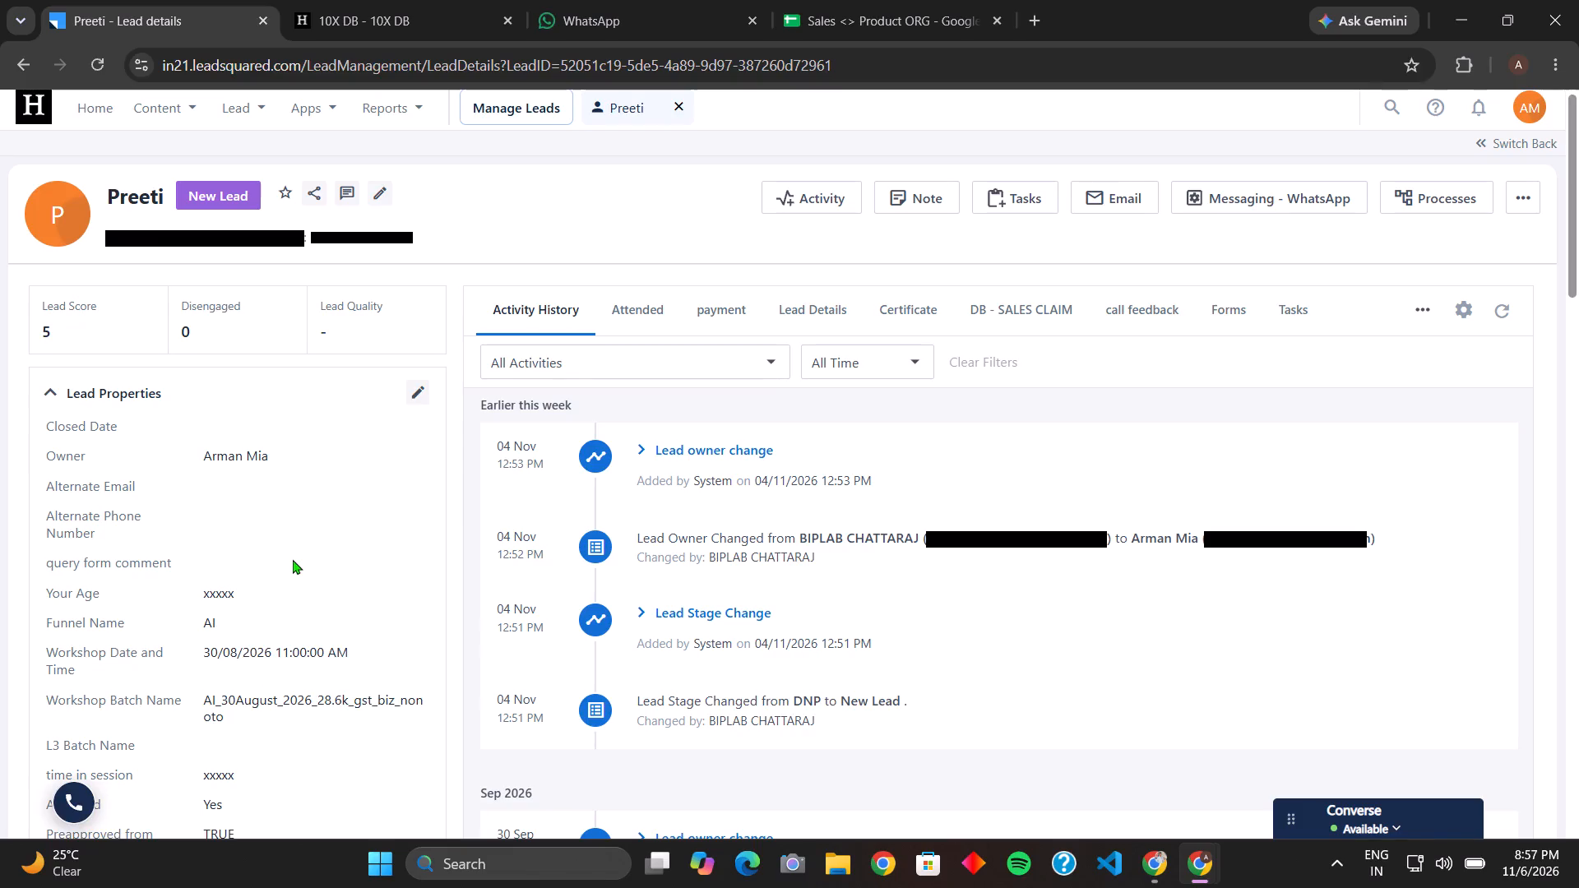
scroll(293, 559, "down", 2)
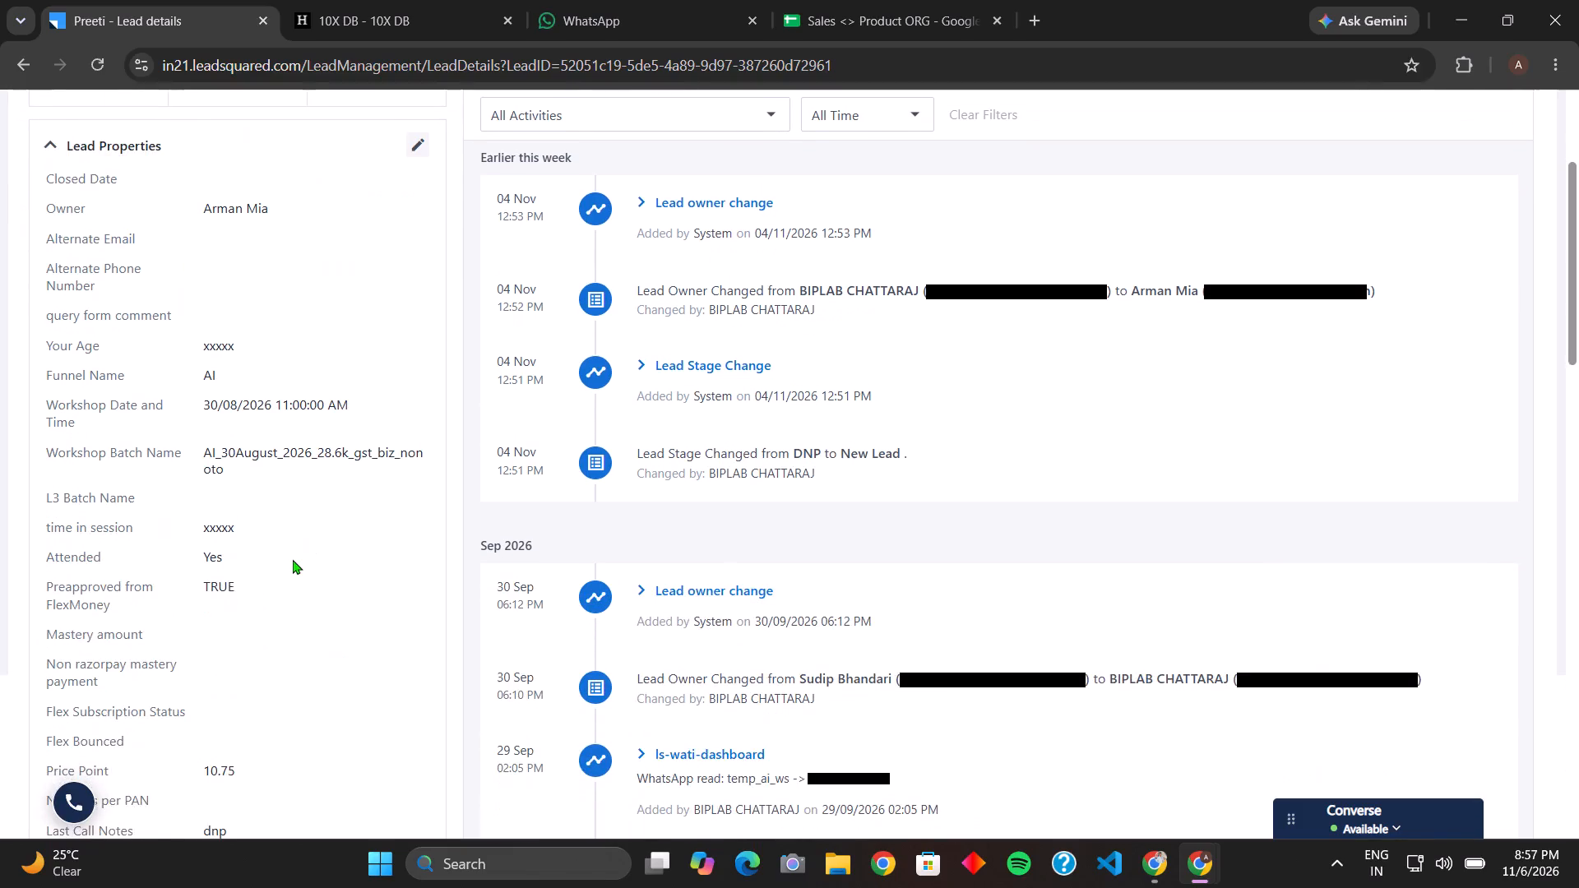
scroll(293, 559, "down", 2)
scroll(293, 559, "up", 8)
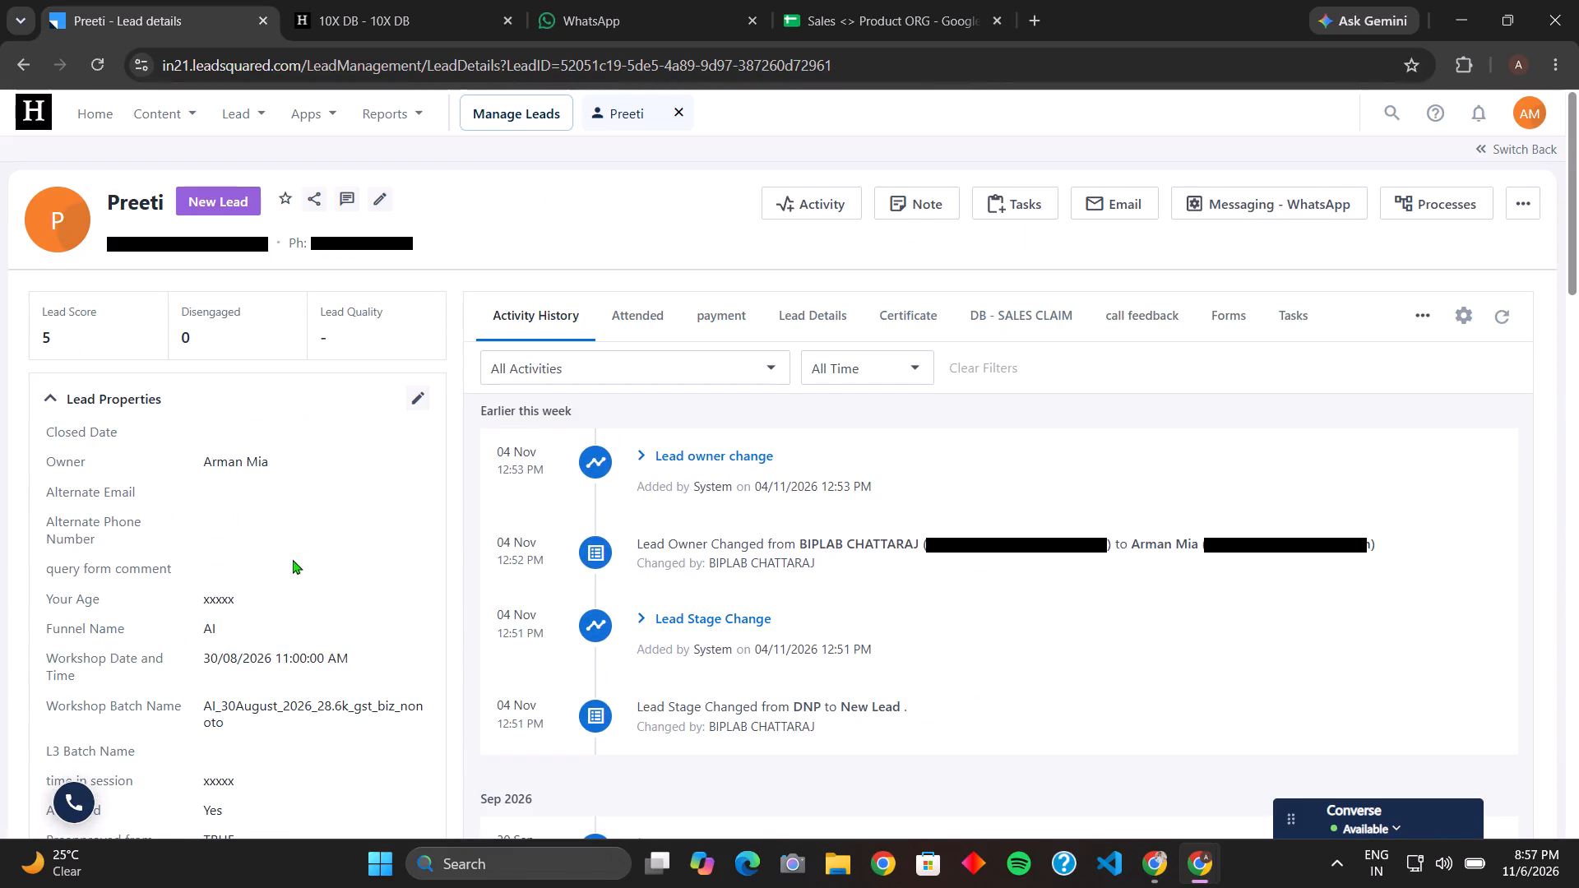
scroll(293, 559, "down", 1)
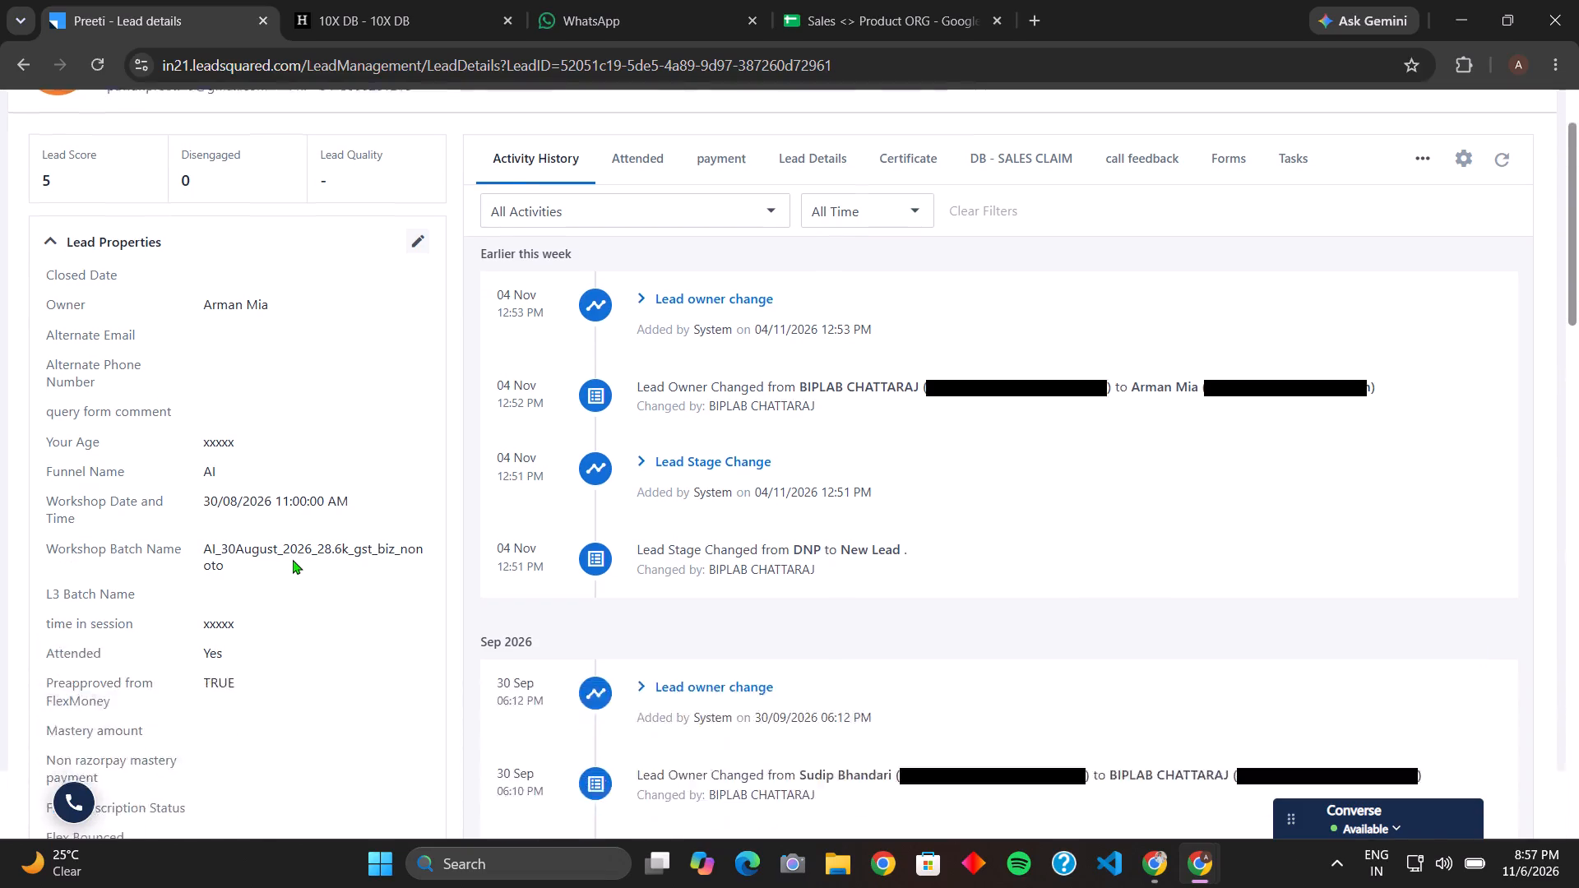
scroll(293, 559, "down", 2)
scroll(293, 559, "up", 7)
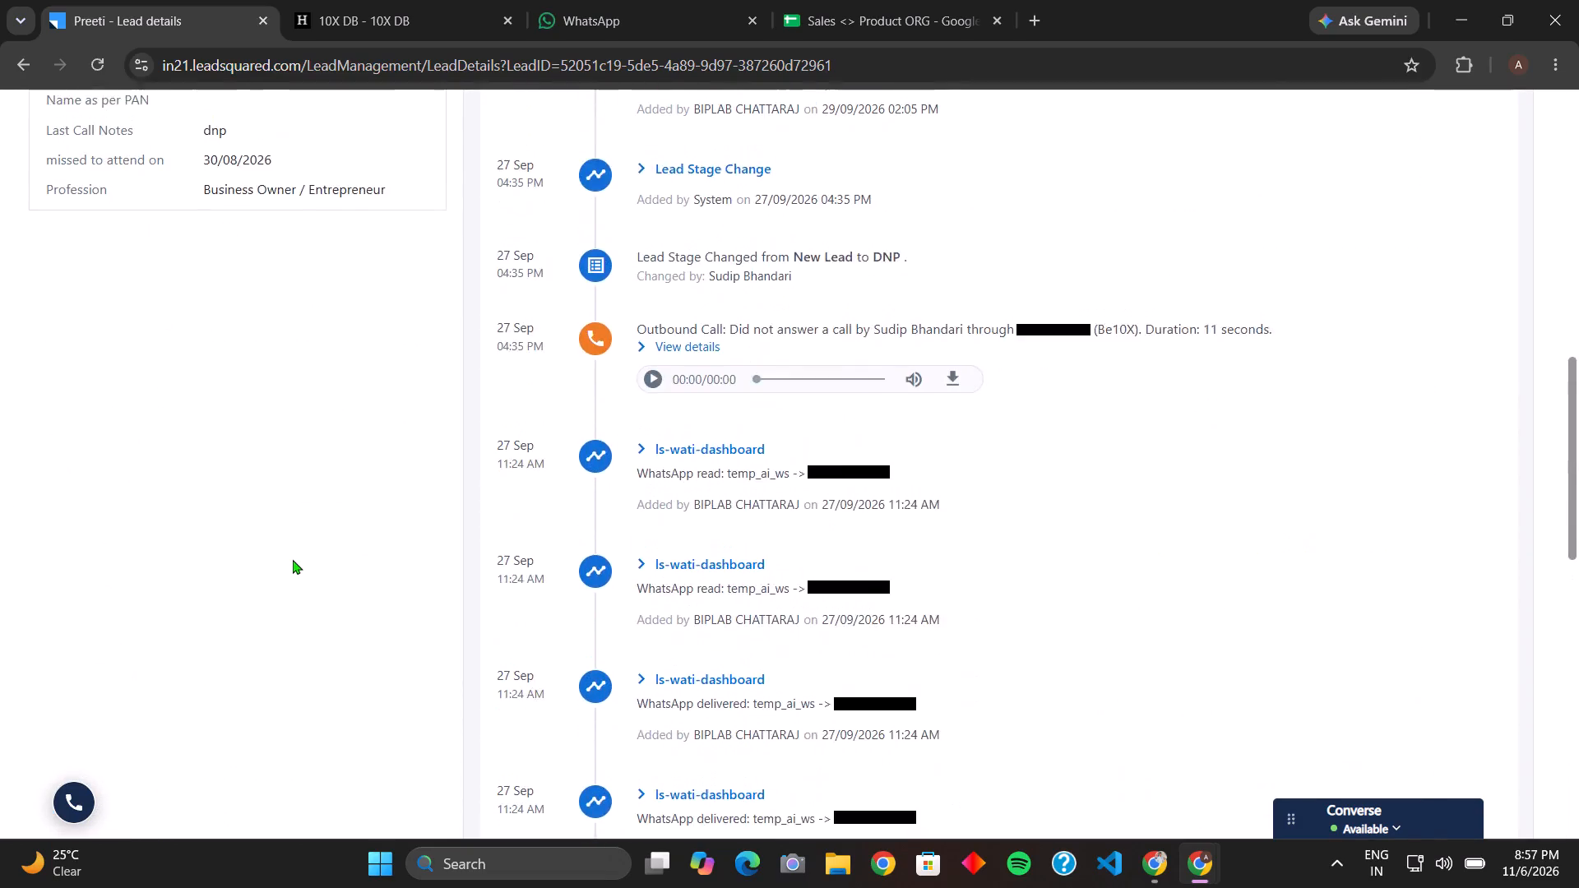
scroll(293, 559, "up", 8)
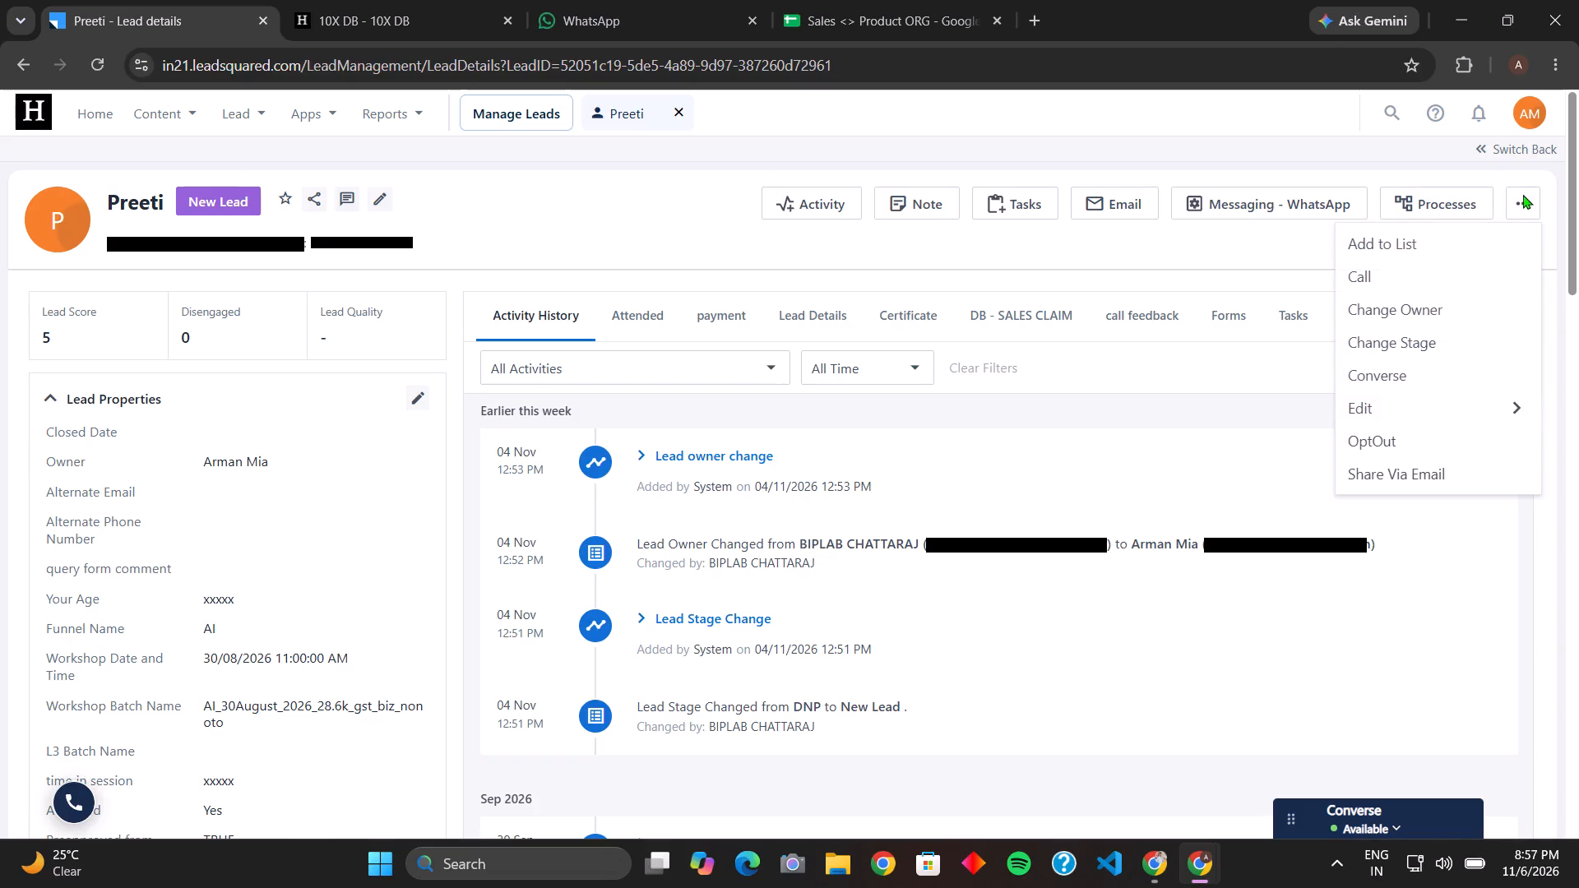
Change the open lead's stage to Call Again Later and save it.
left_click(1436, 313)
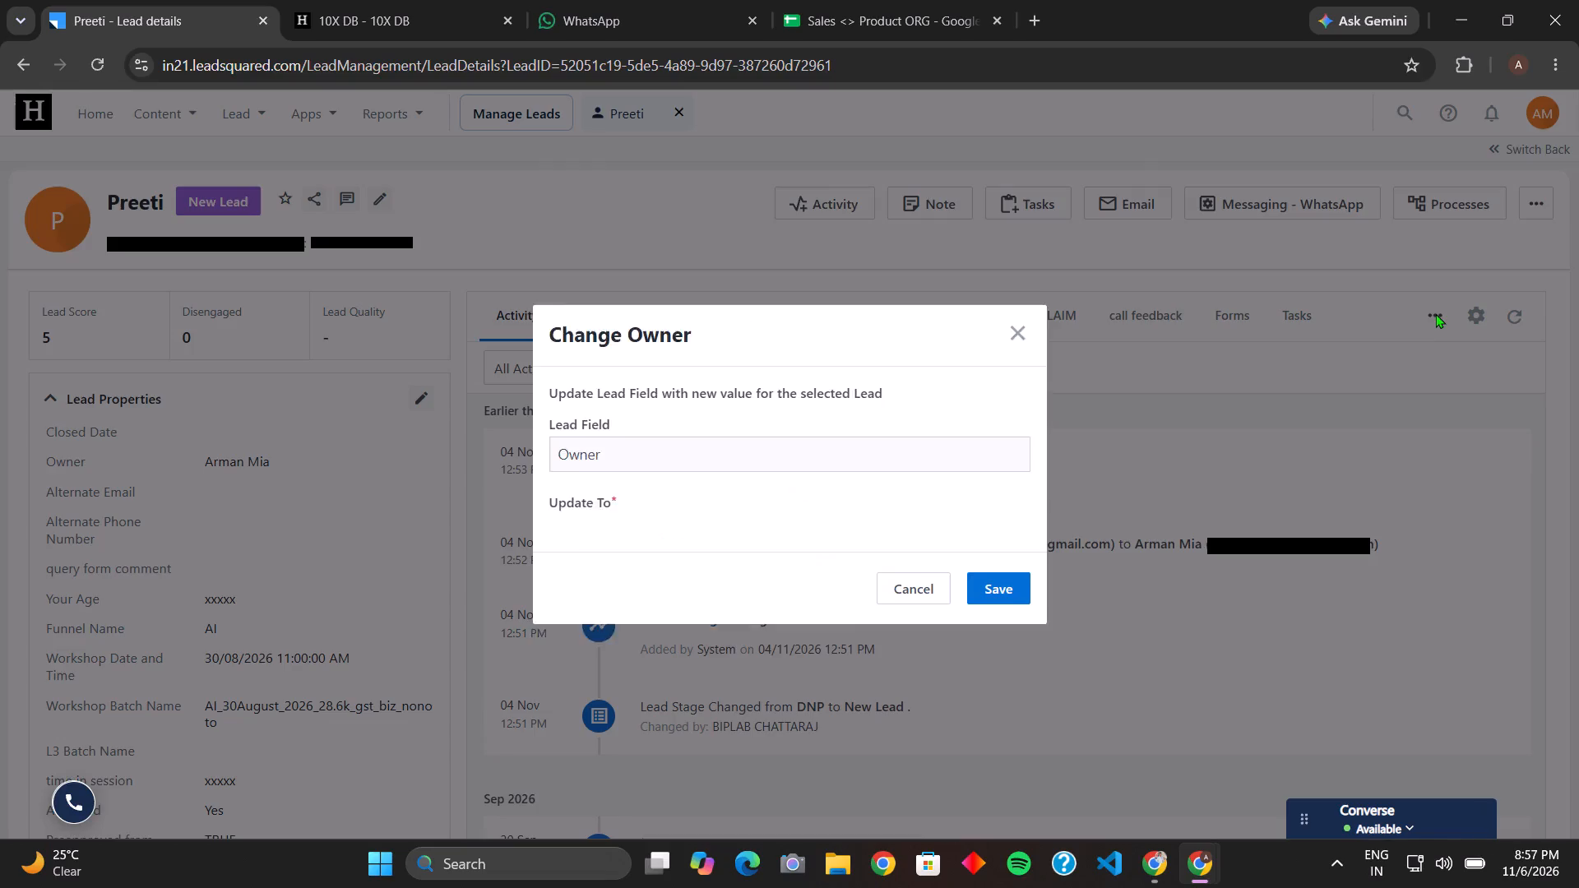
left_click(1010, 317)
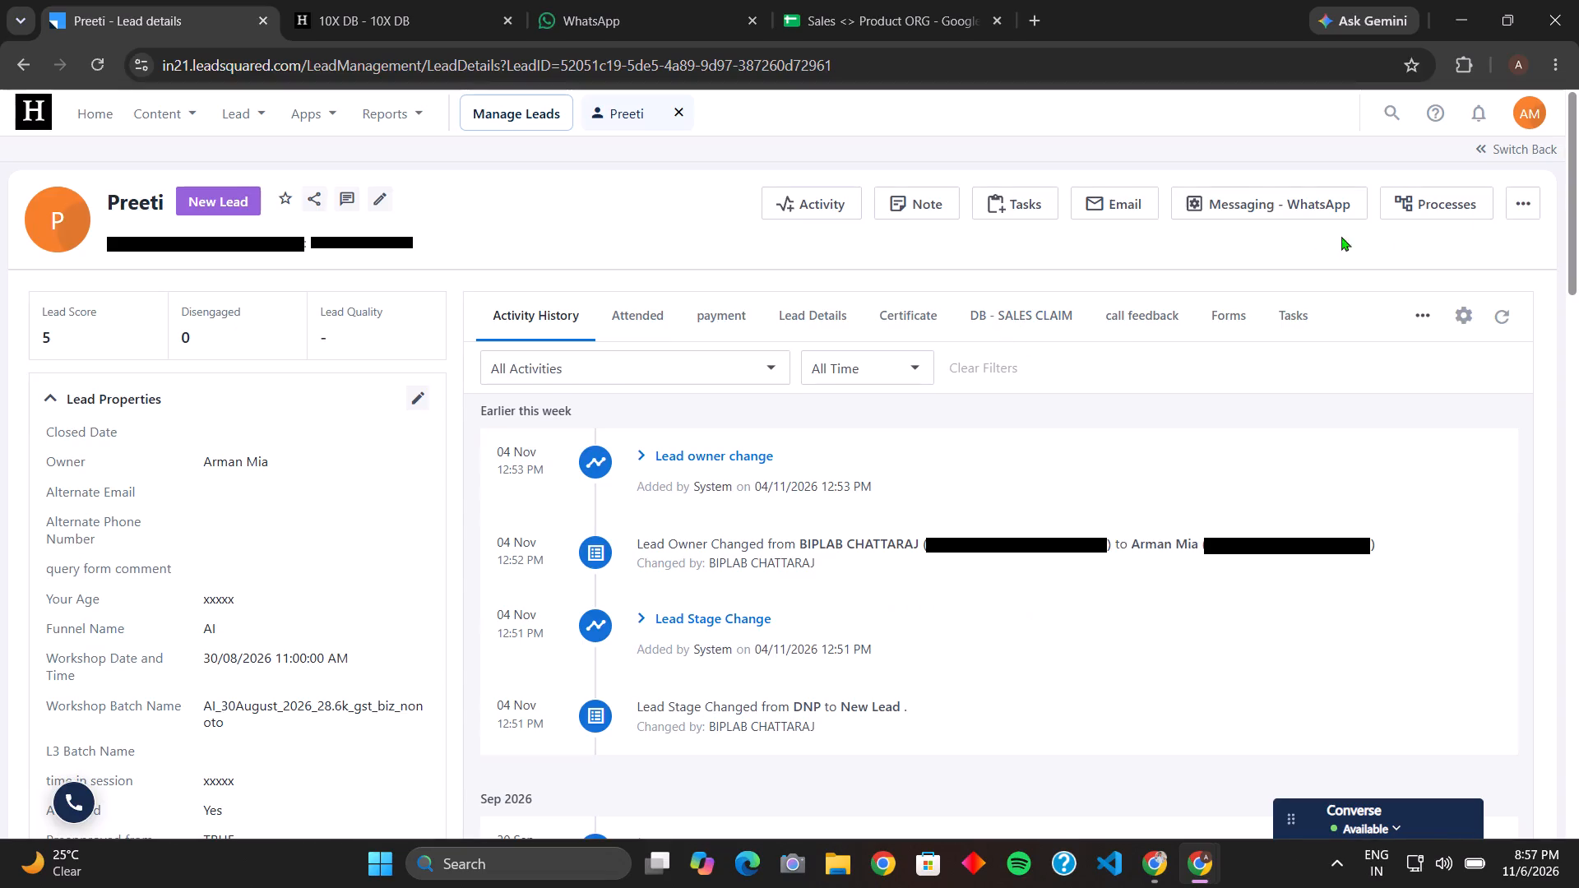
left_click(1410, 349)
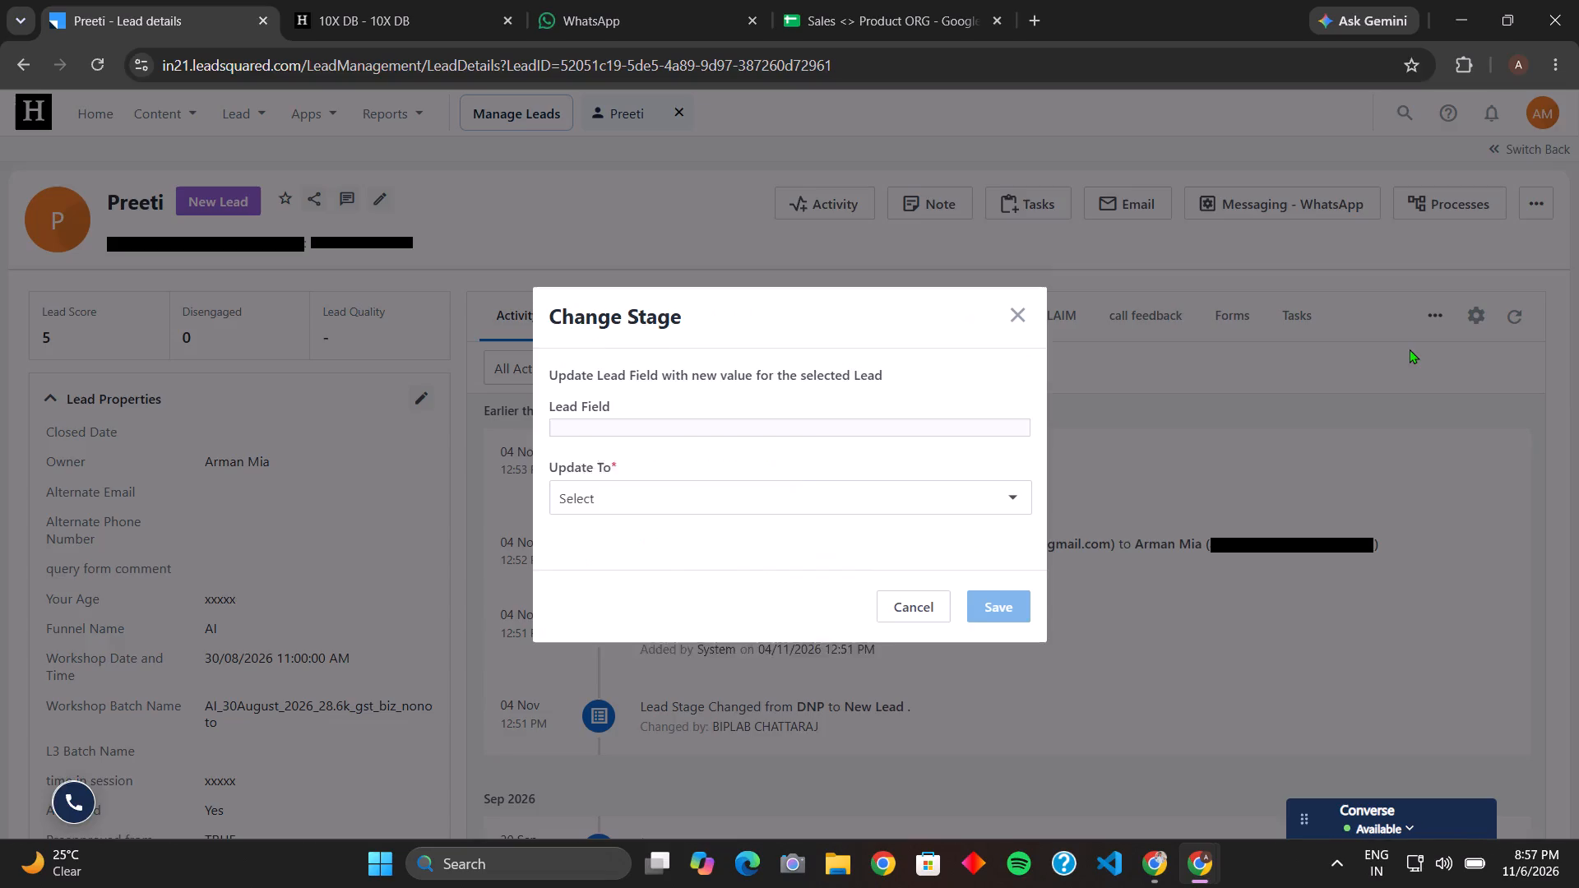
left_click(813, 506)
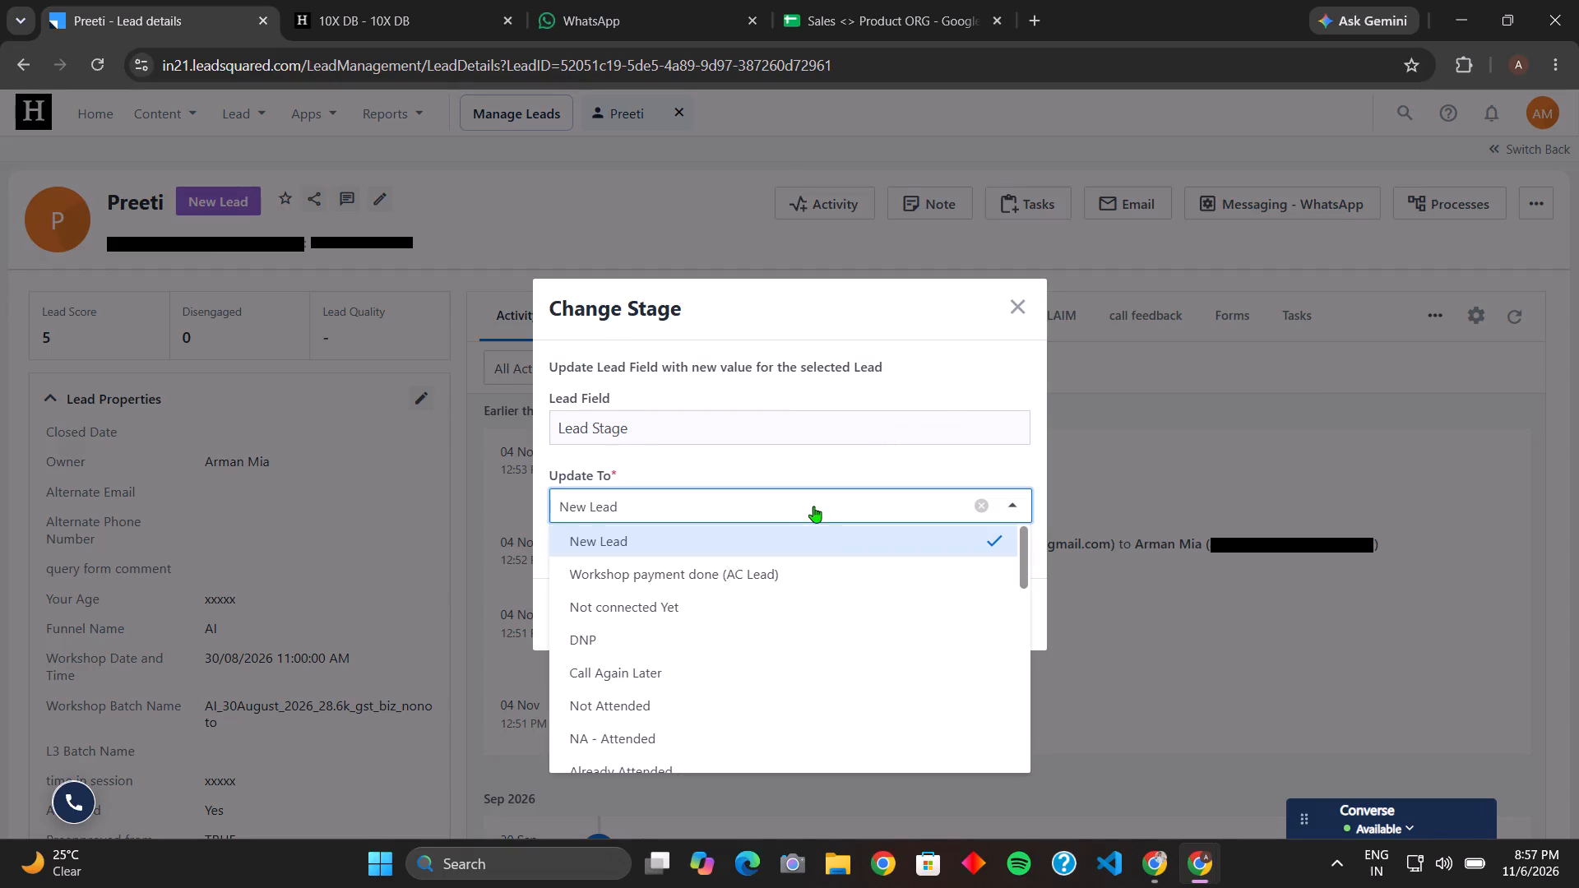
left_click(631, 667)
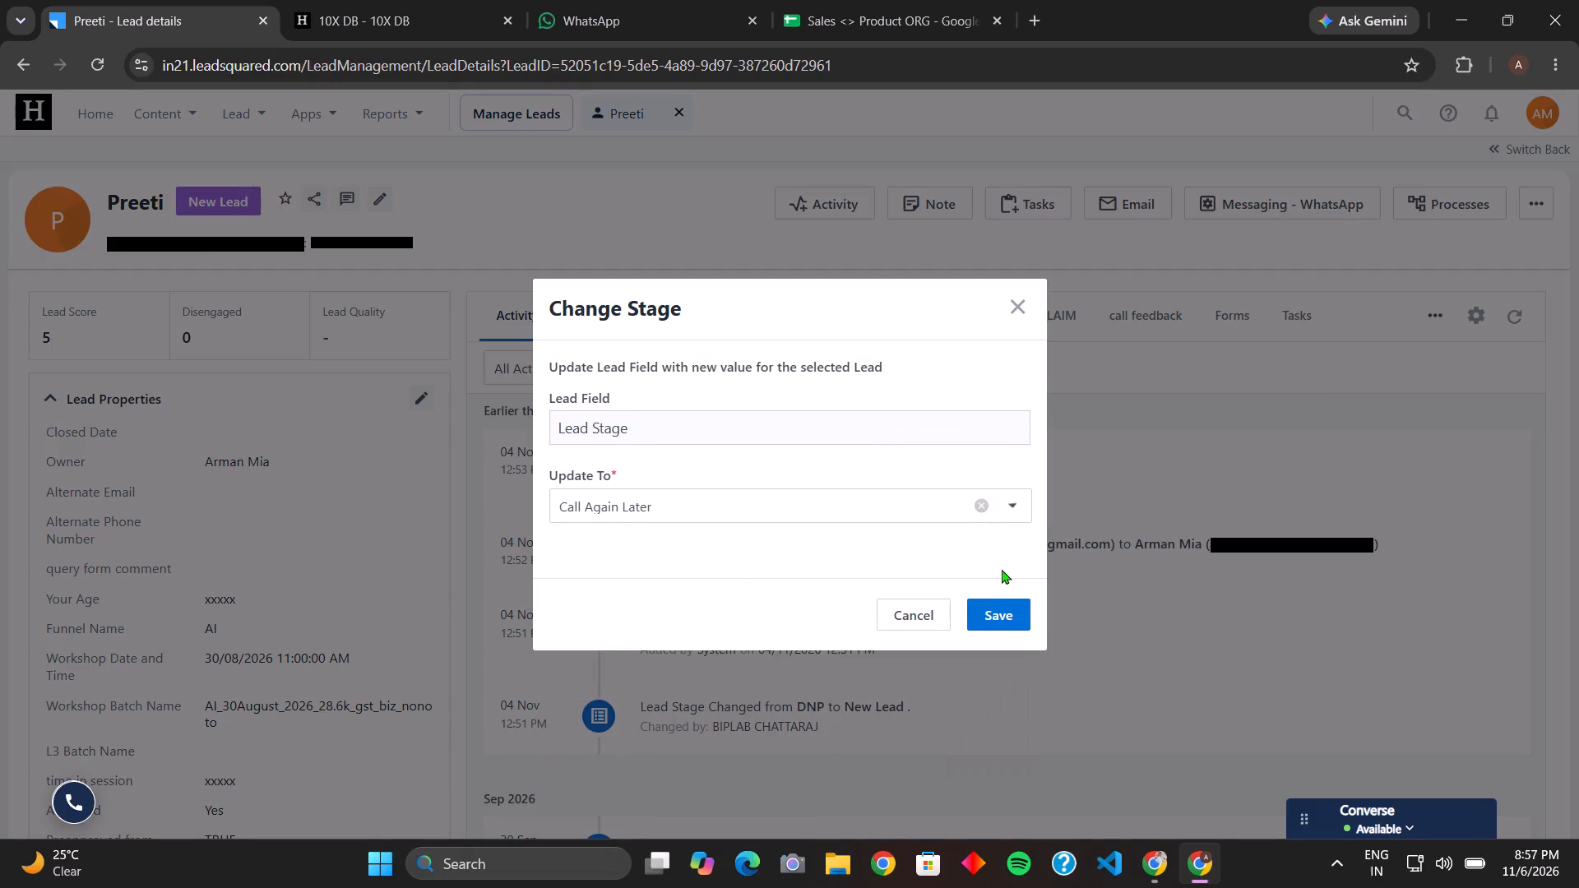
left_click(990, 612)
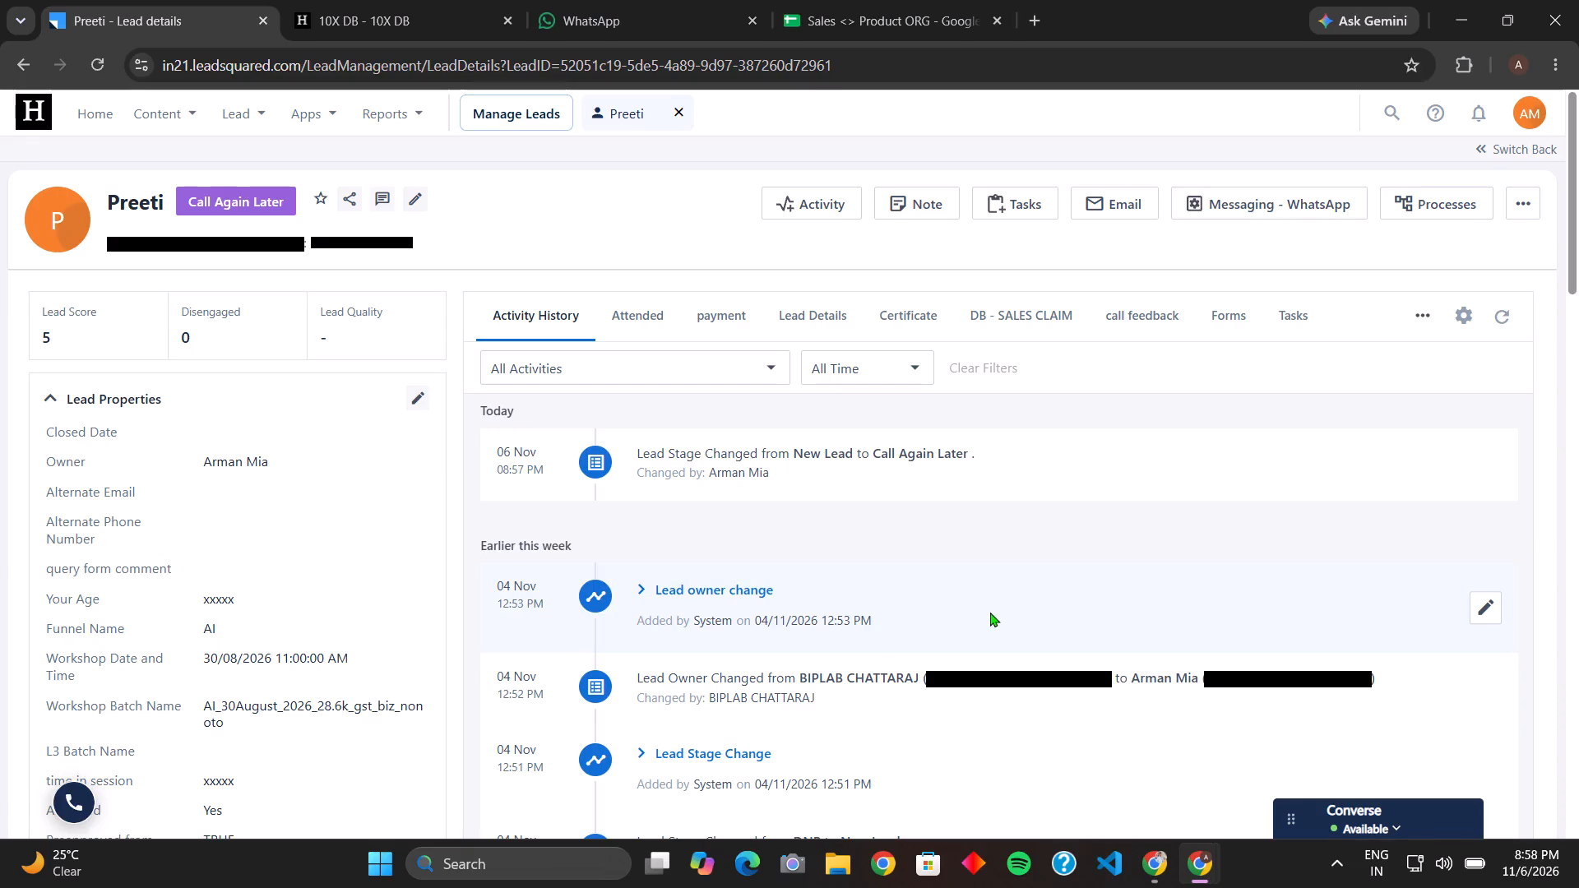
Close the current lead's record and open the last New Lead entry at the end of the Manage Lead list.
left_click(678, 105)
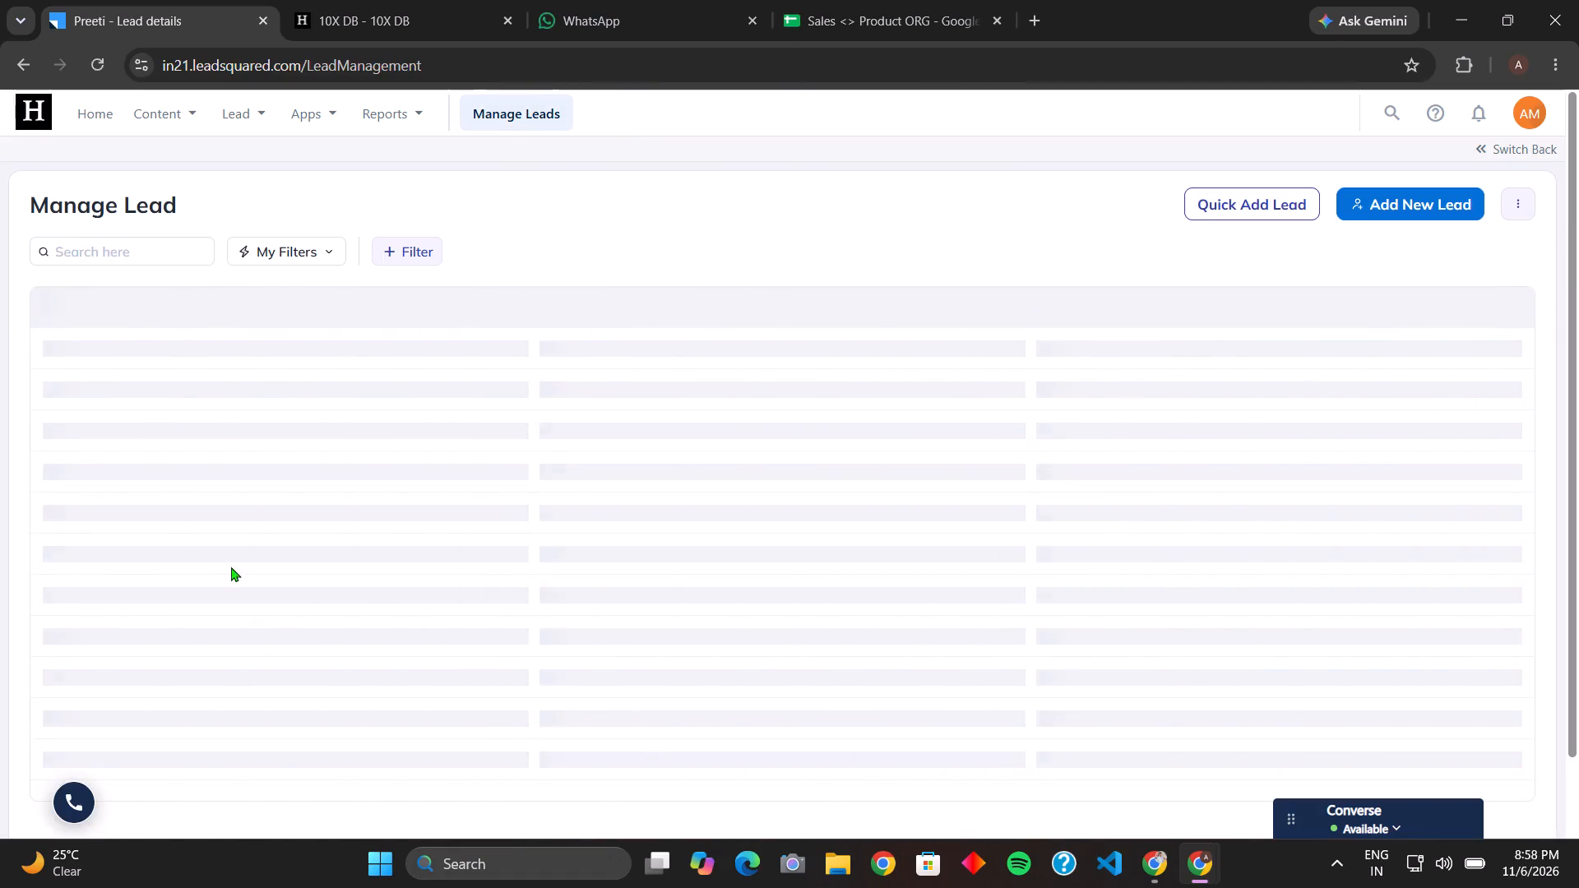
scroll(221, 641, "down", 8)
scroll(221, 641, "down", 20)
scroll(221, 641, "down", 3)
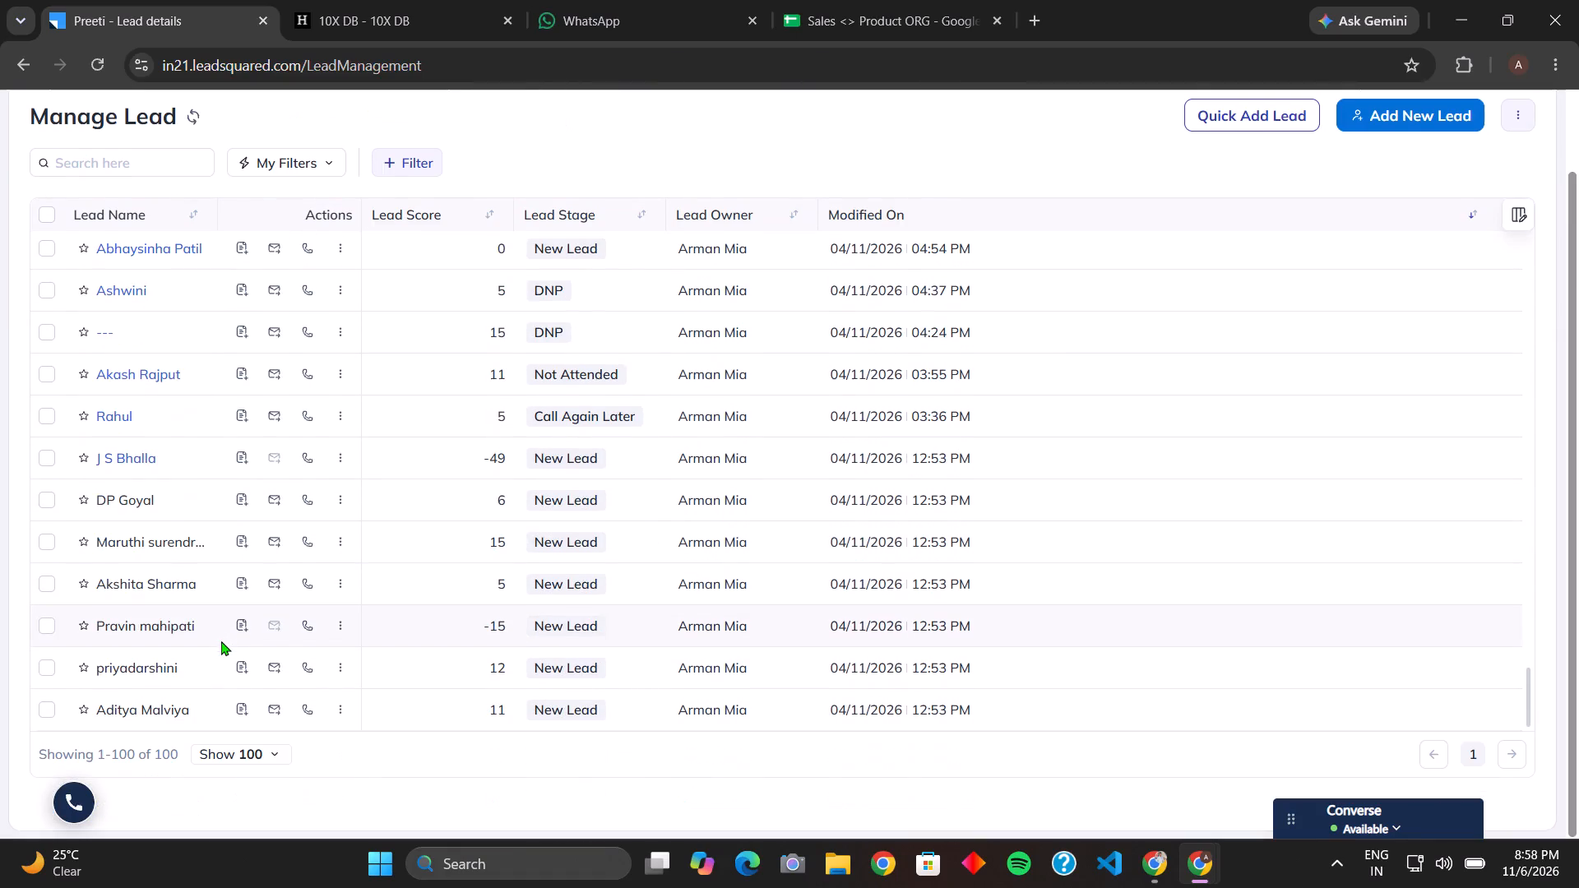
left_click(151, 708)
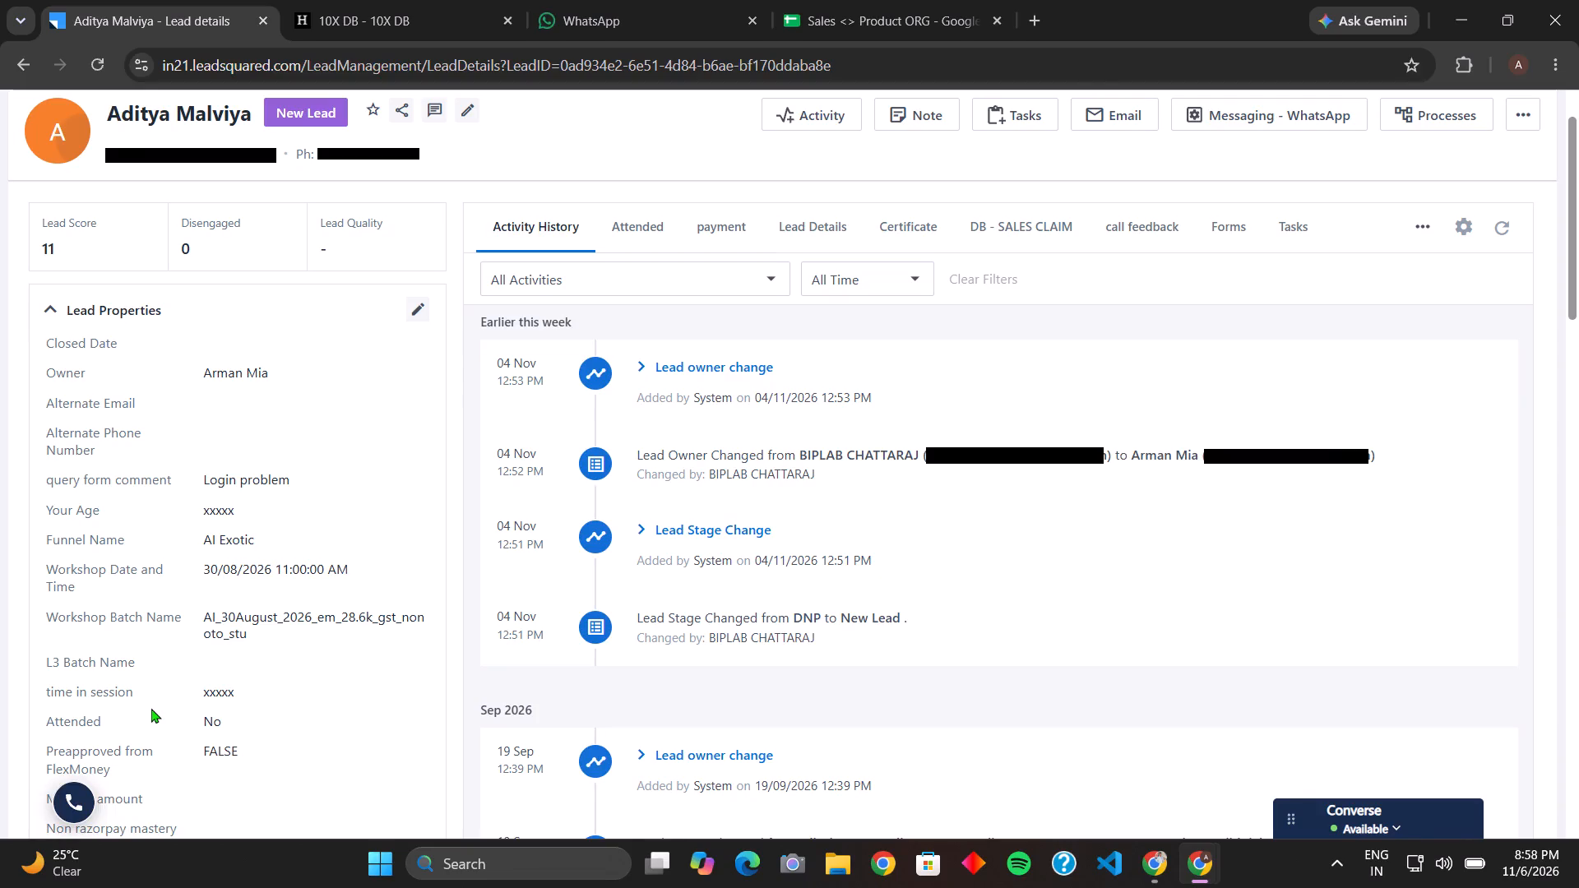
Review the opened lead's properties and past call activity, and reload the record.
scroll(151, 708, "down", 6)
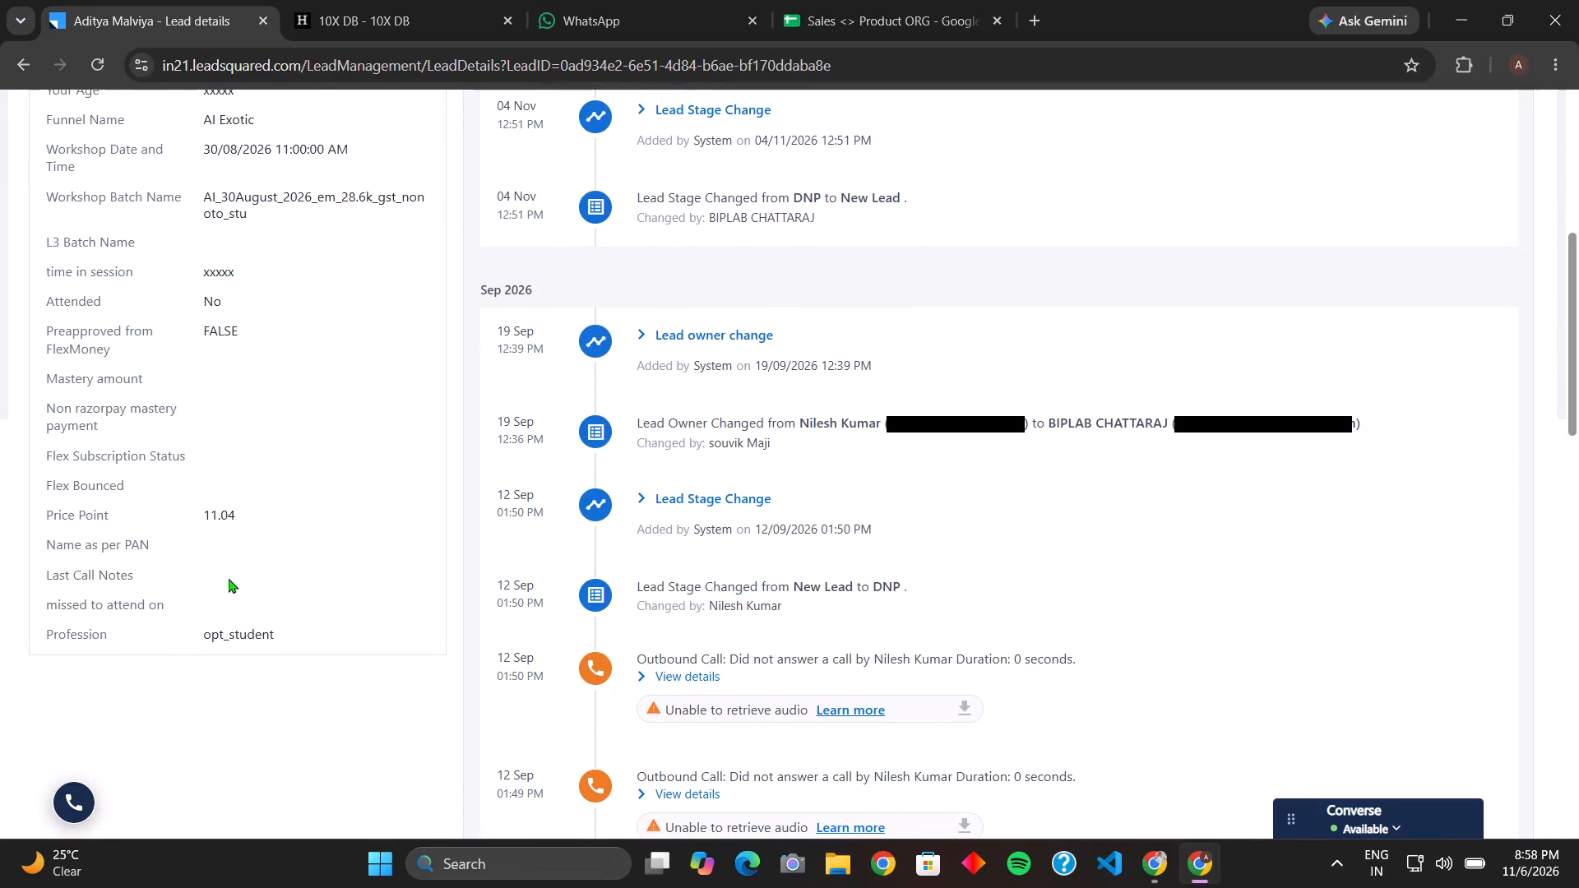
scroll(229, 578, "right", 1)
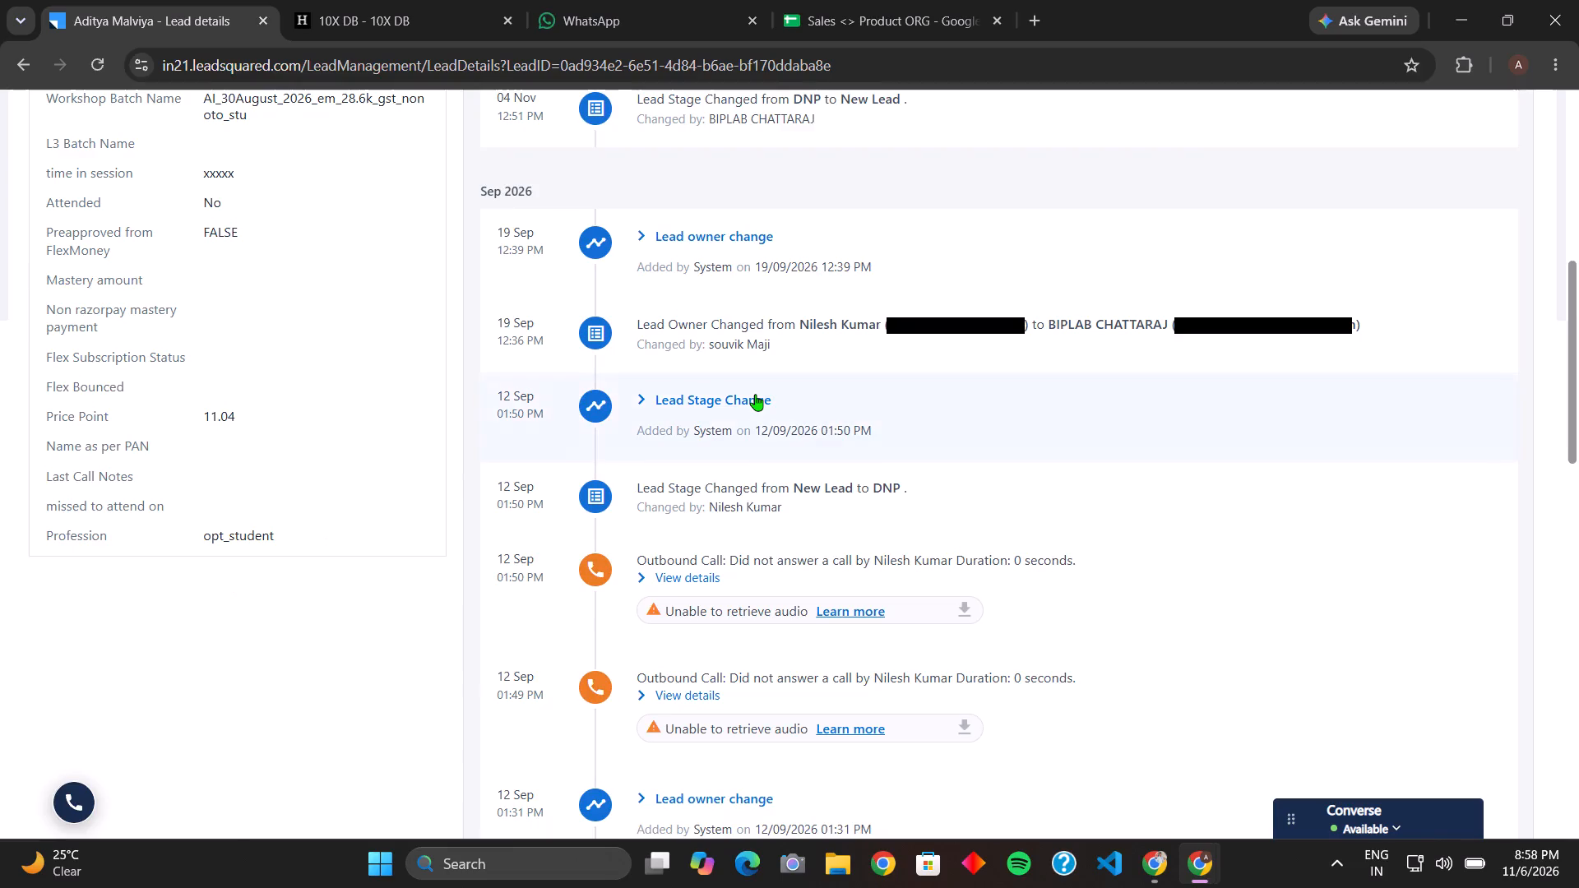
scroll(755, 394, "up", 7)
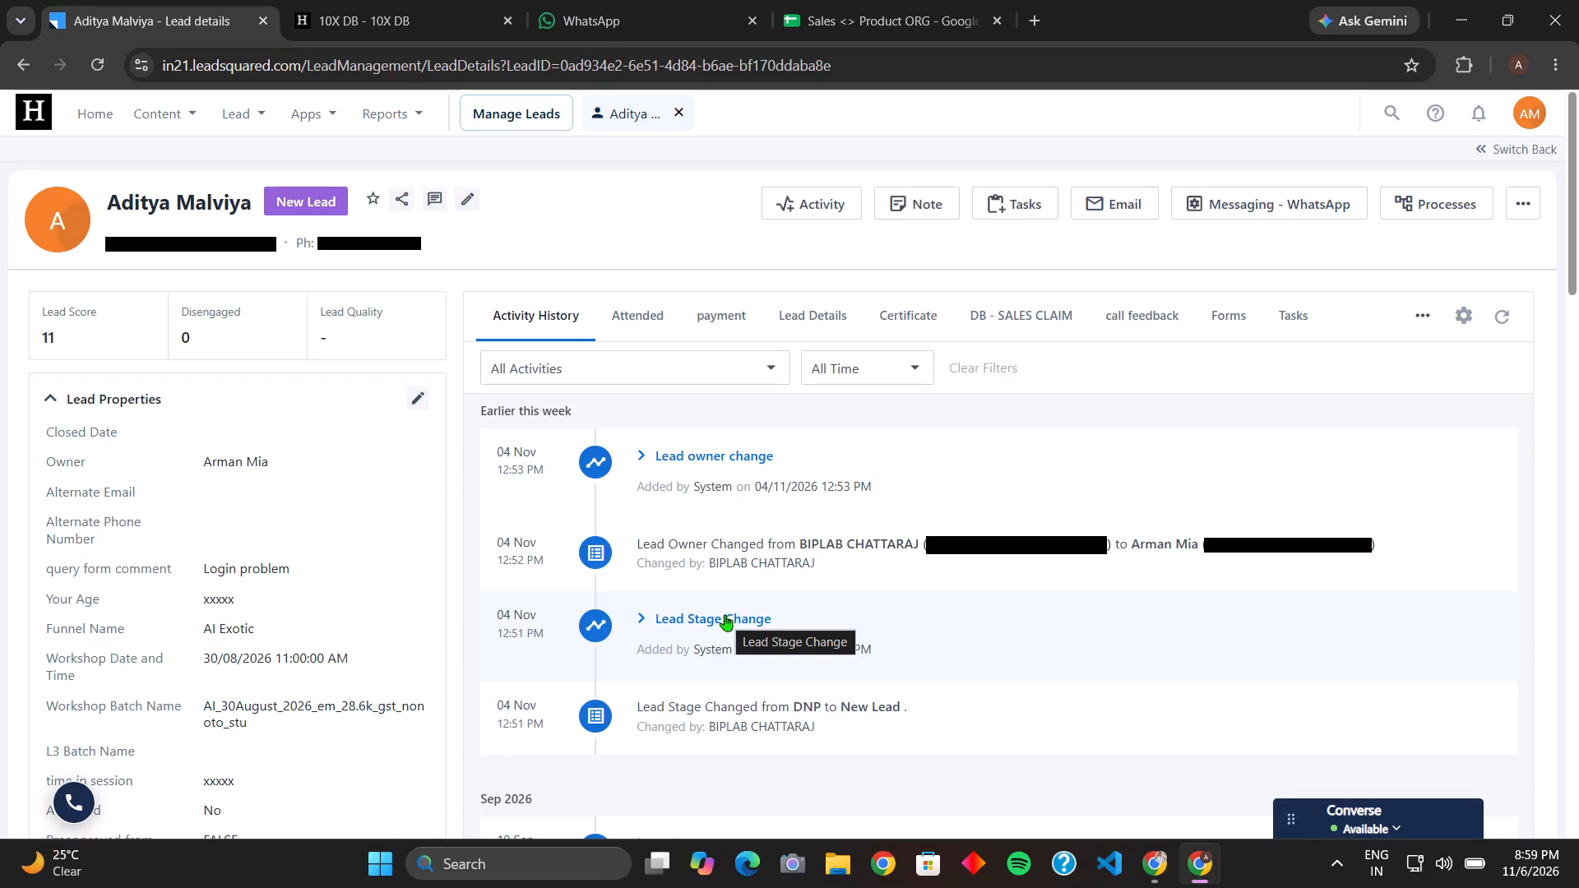
left_click(104, 75)
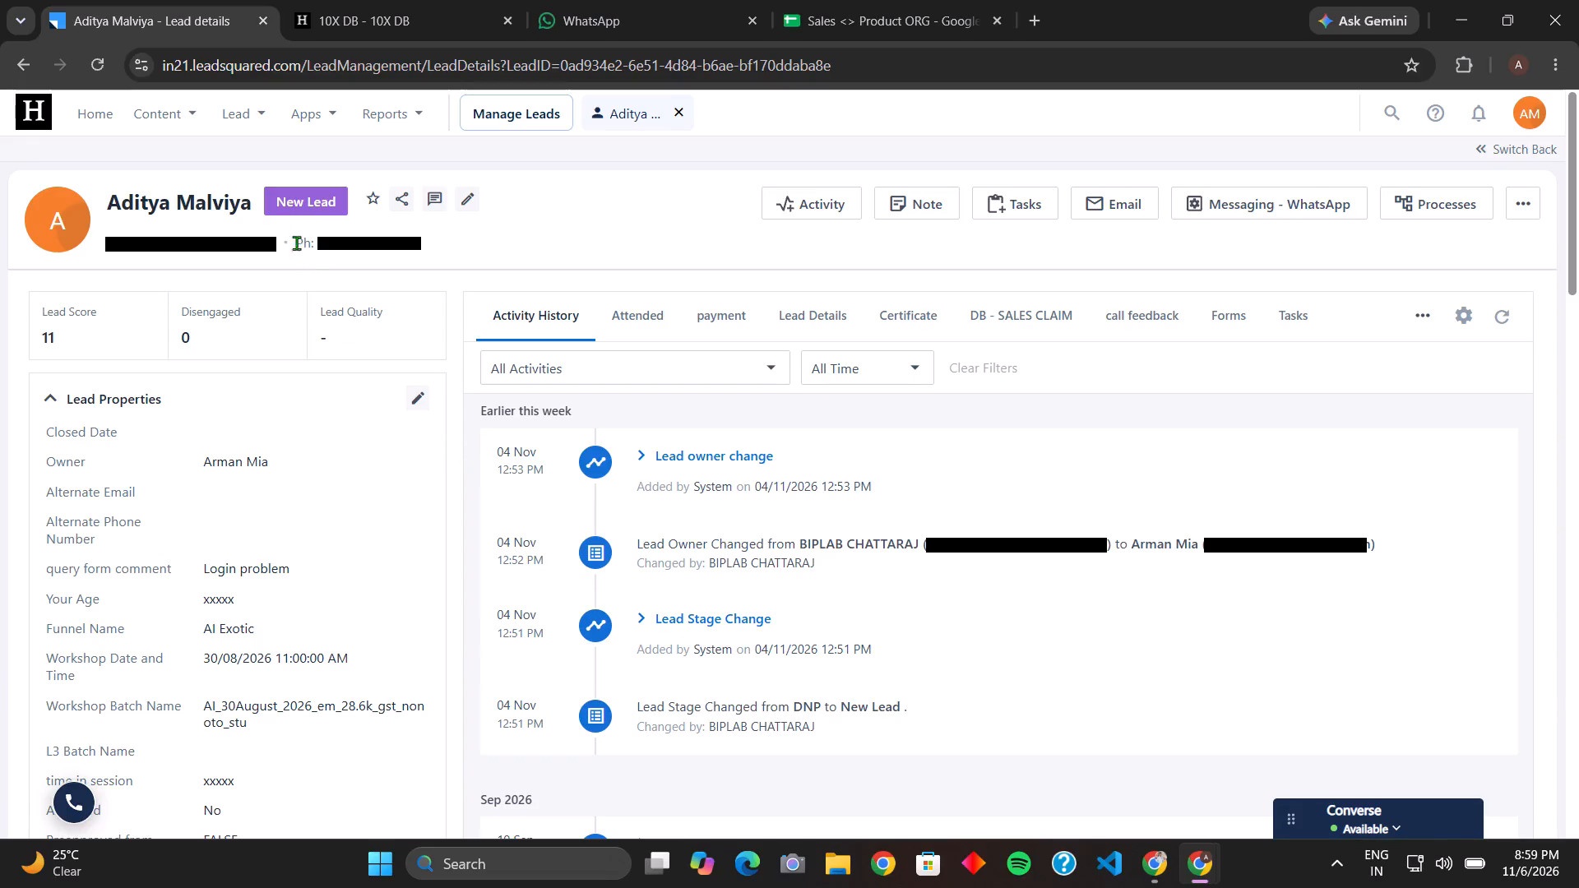
scroll(273, 215, "up", 4)
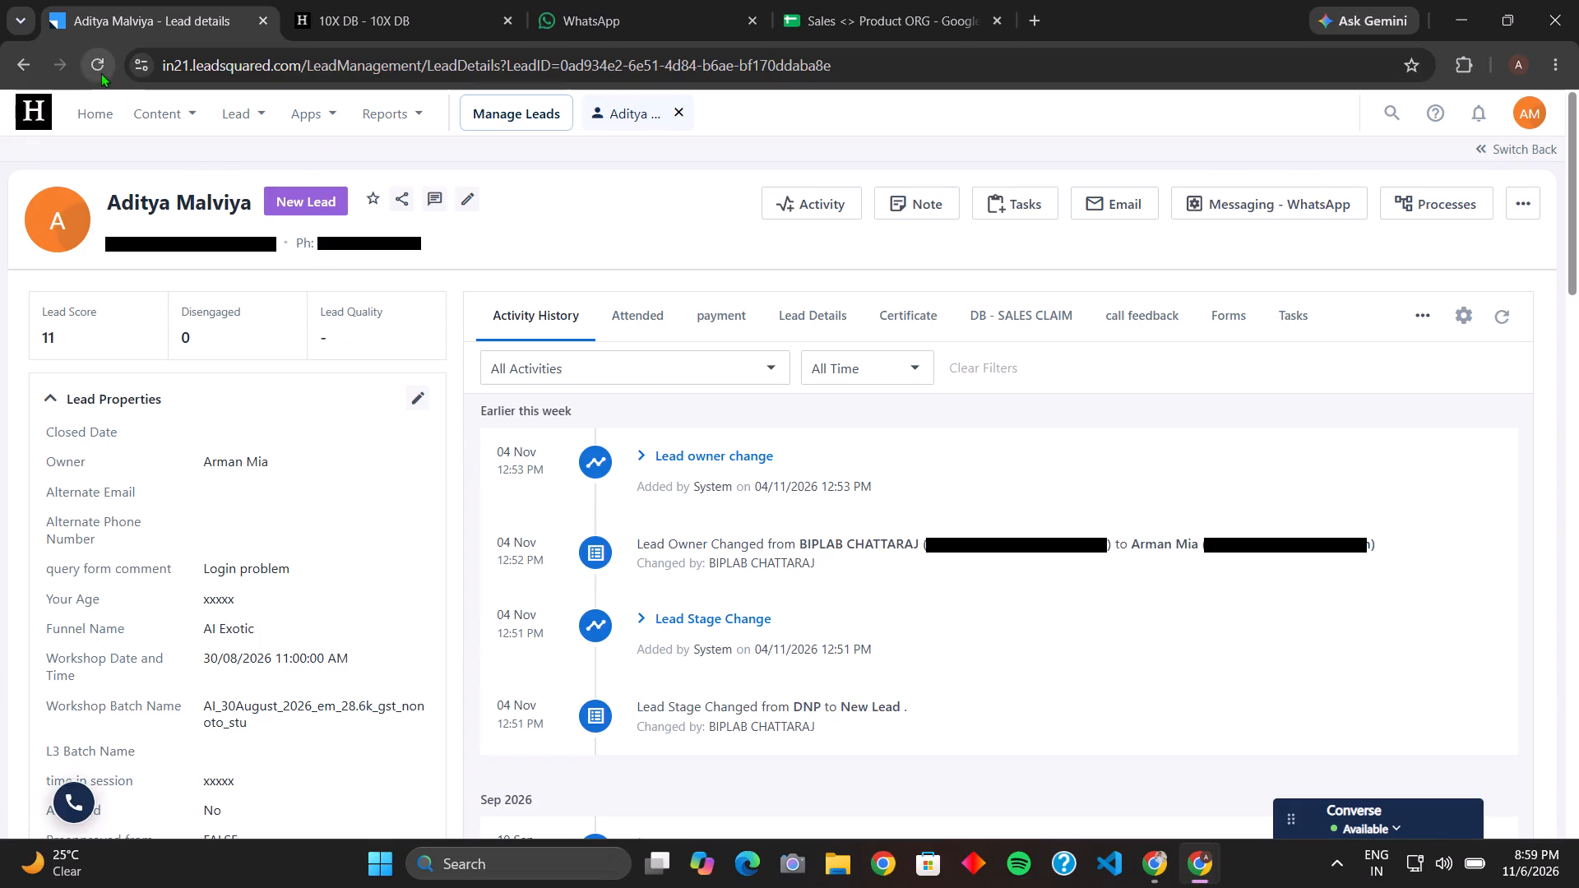
left_click(101, 72)
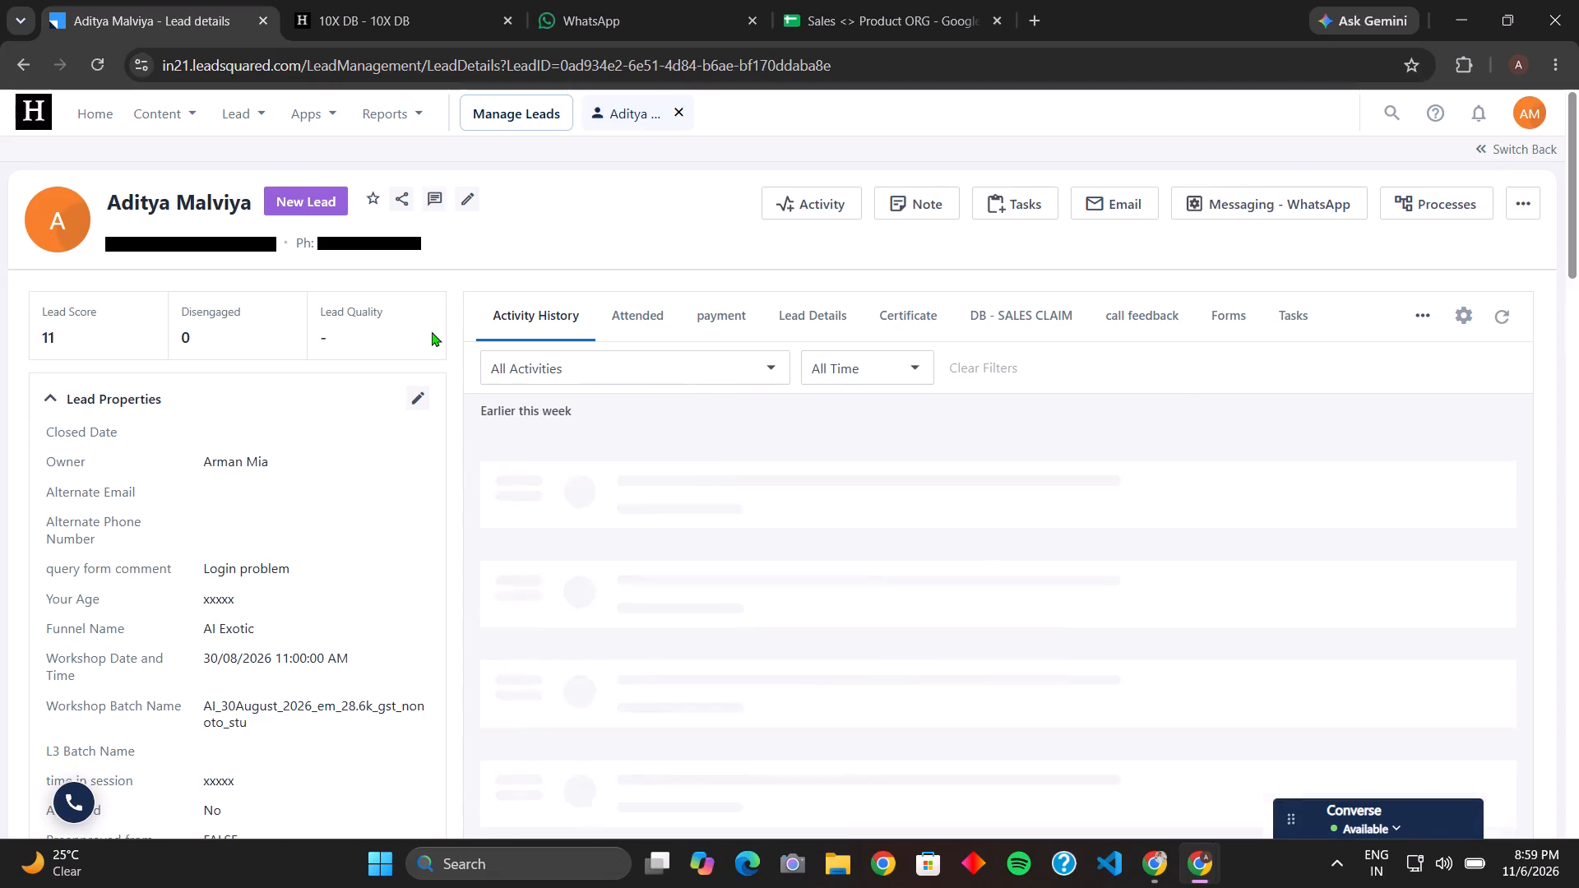
Change the opened lead's stage to DNP and save it.
scroll(975, 538, "up", 3)
scroll(975, 538, "right", 1)
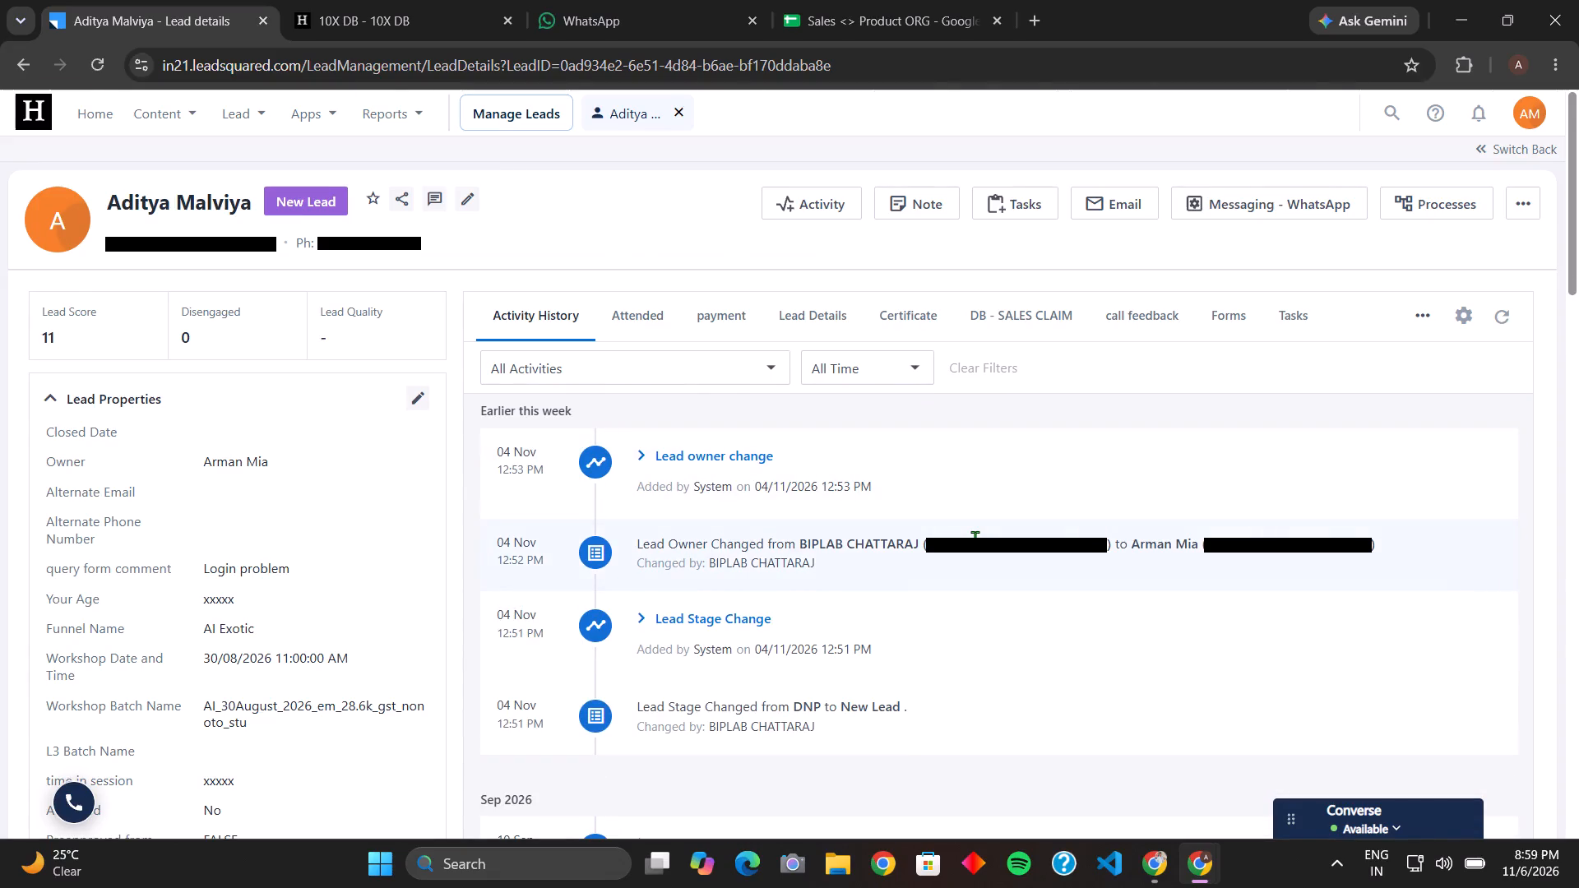
scroll(975, 538, "right", 1)
left_click(1522, 209)
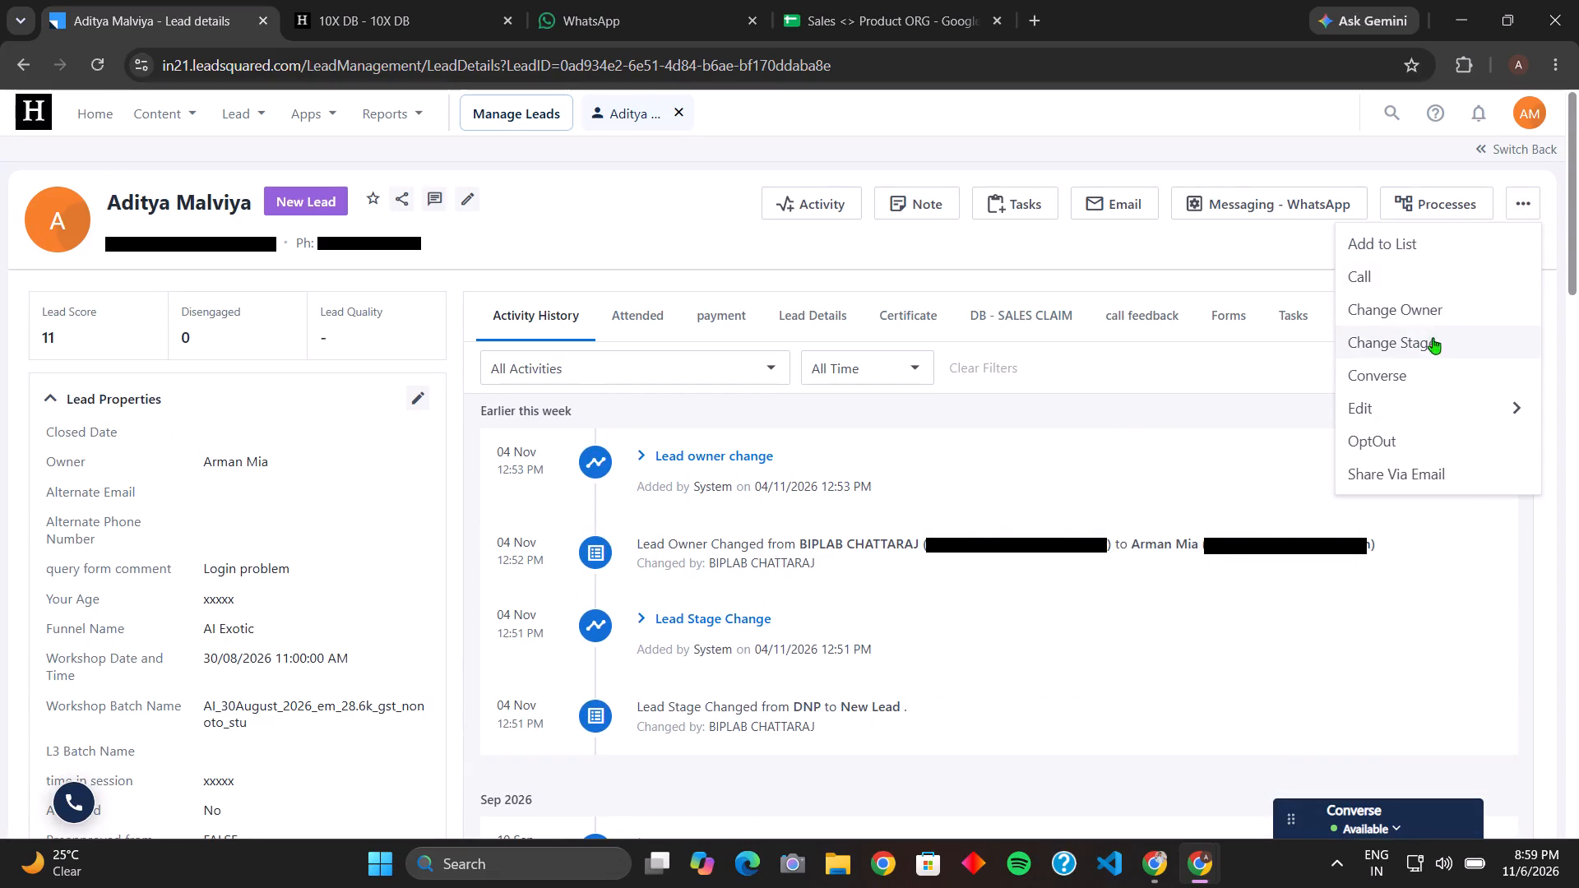
left_click(1411, 335)
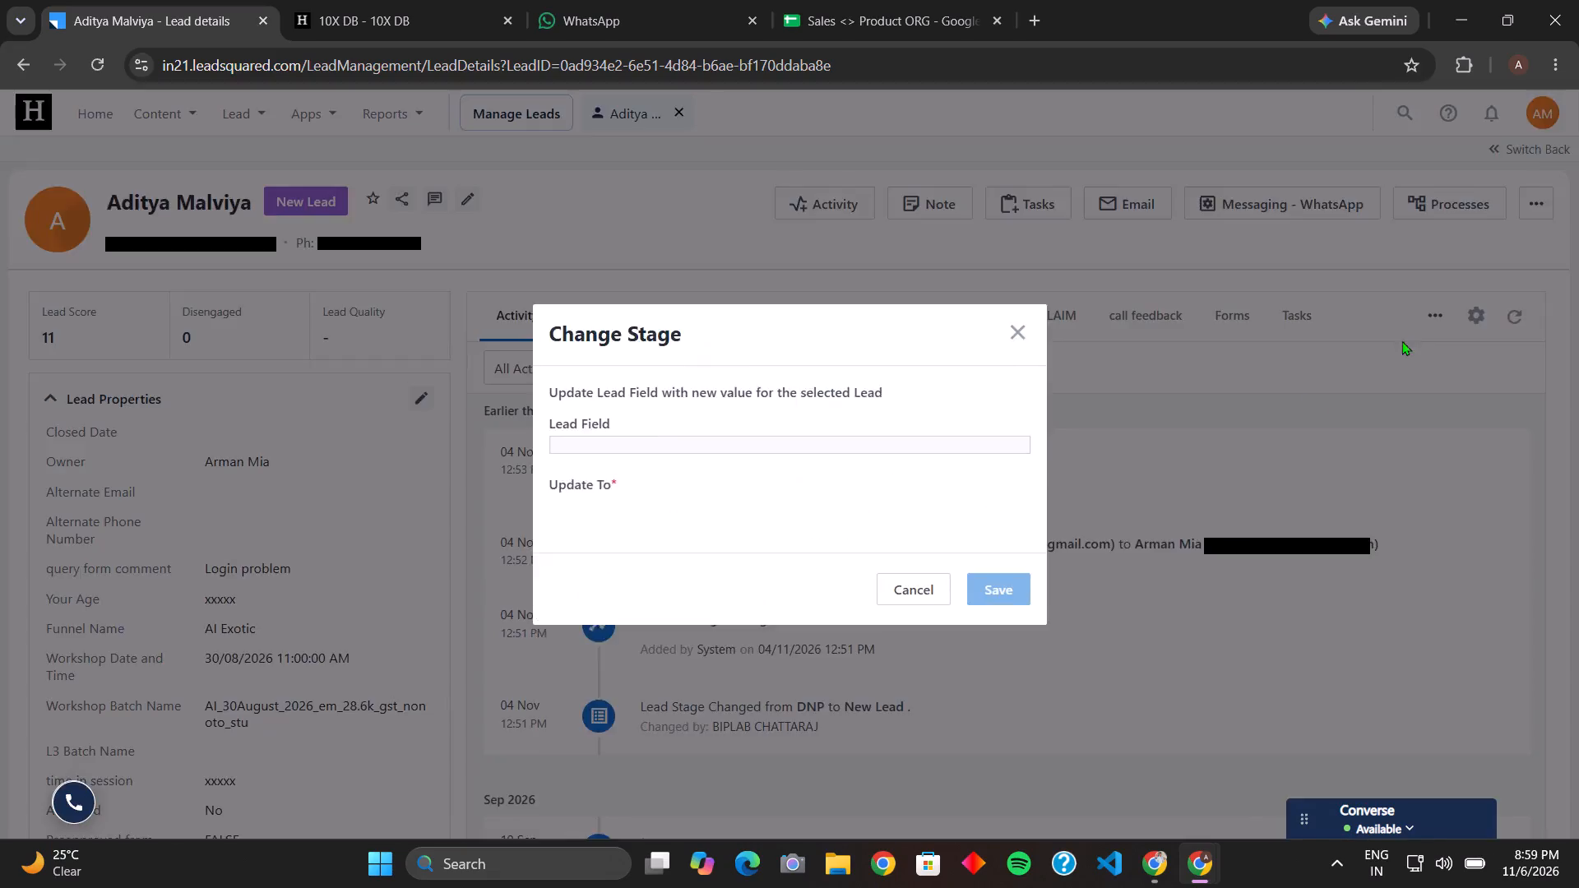
left_click(776, 512)
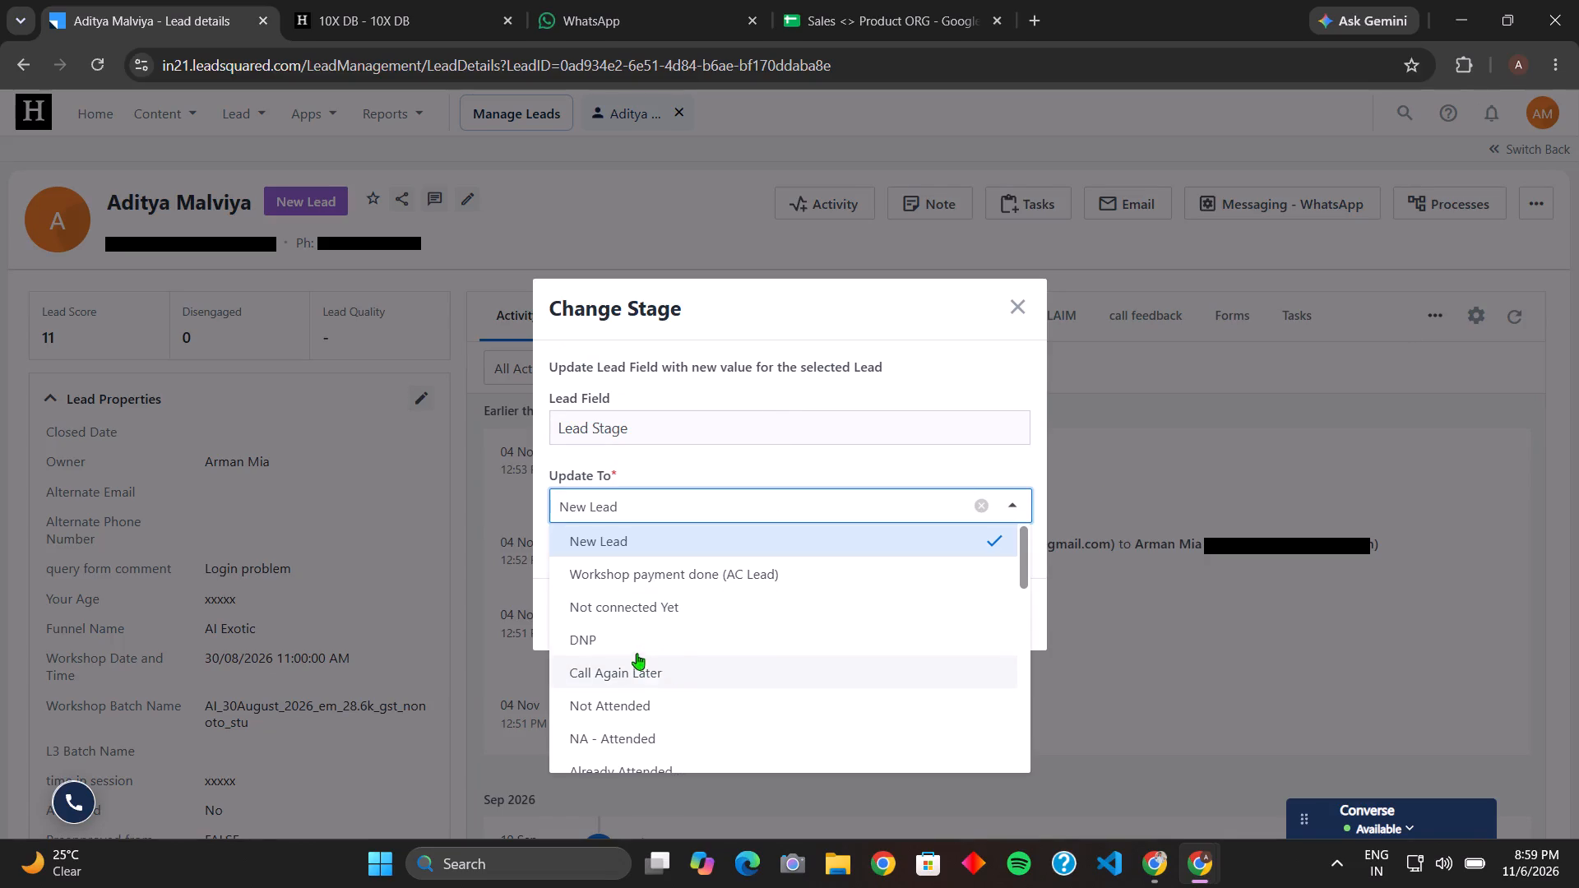
left_click(637, 645)
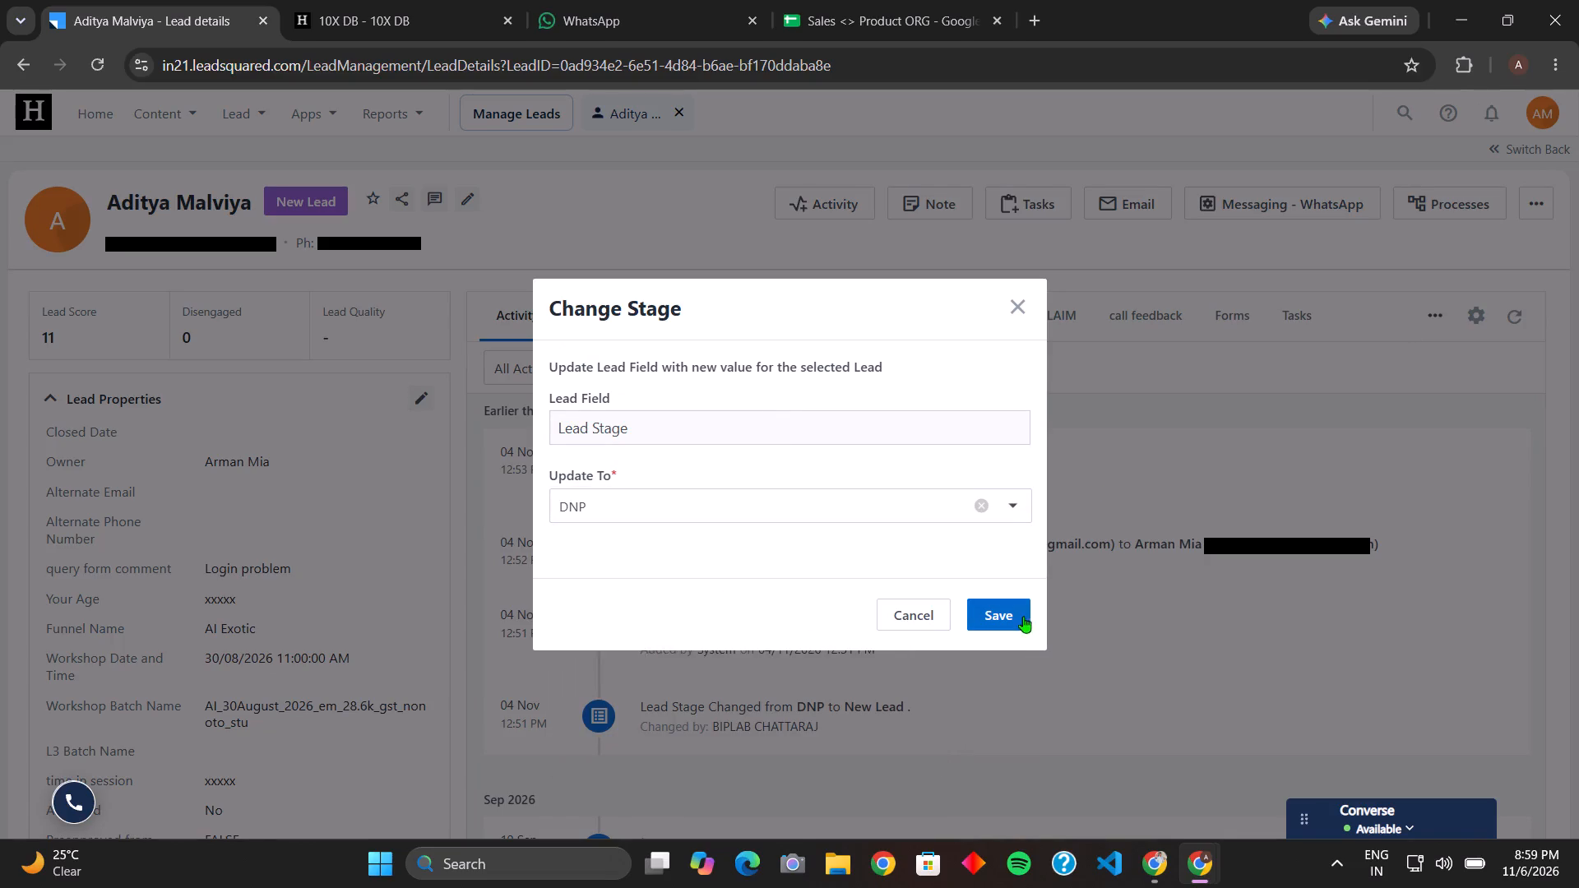
left_click(1021, 615)
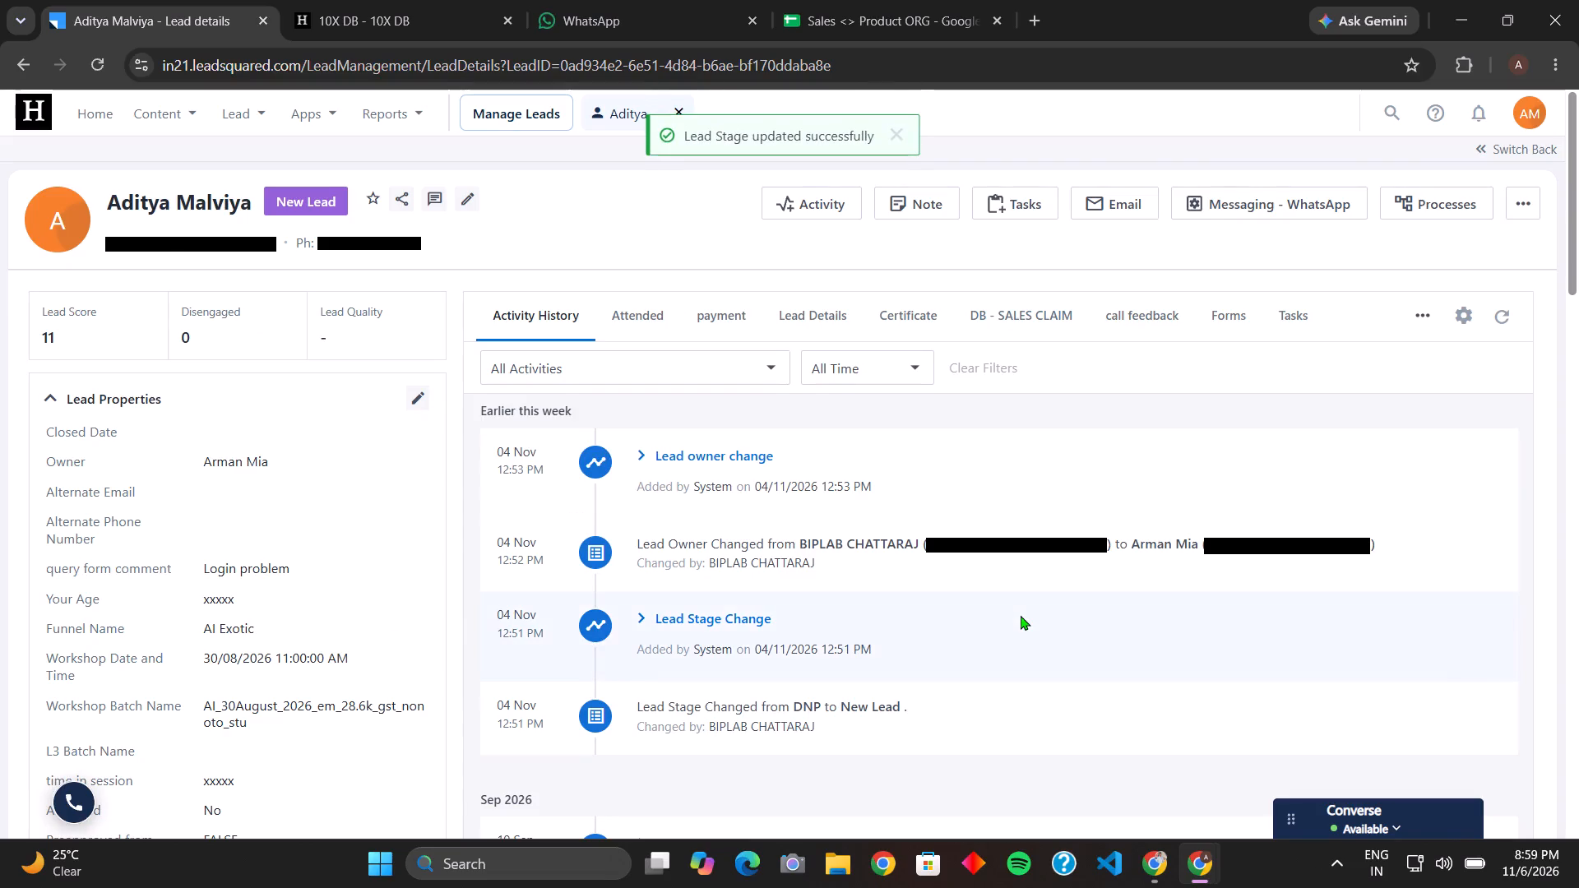
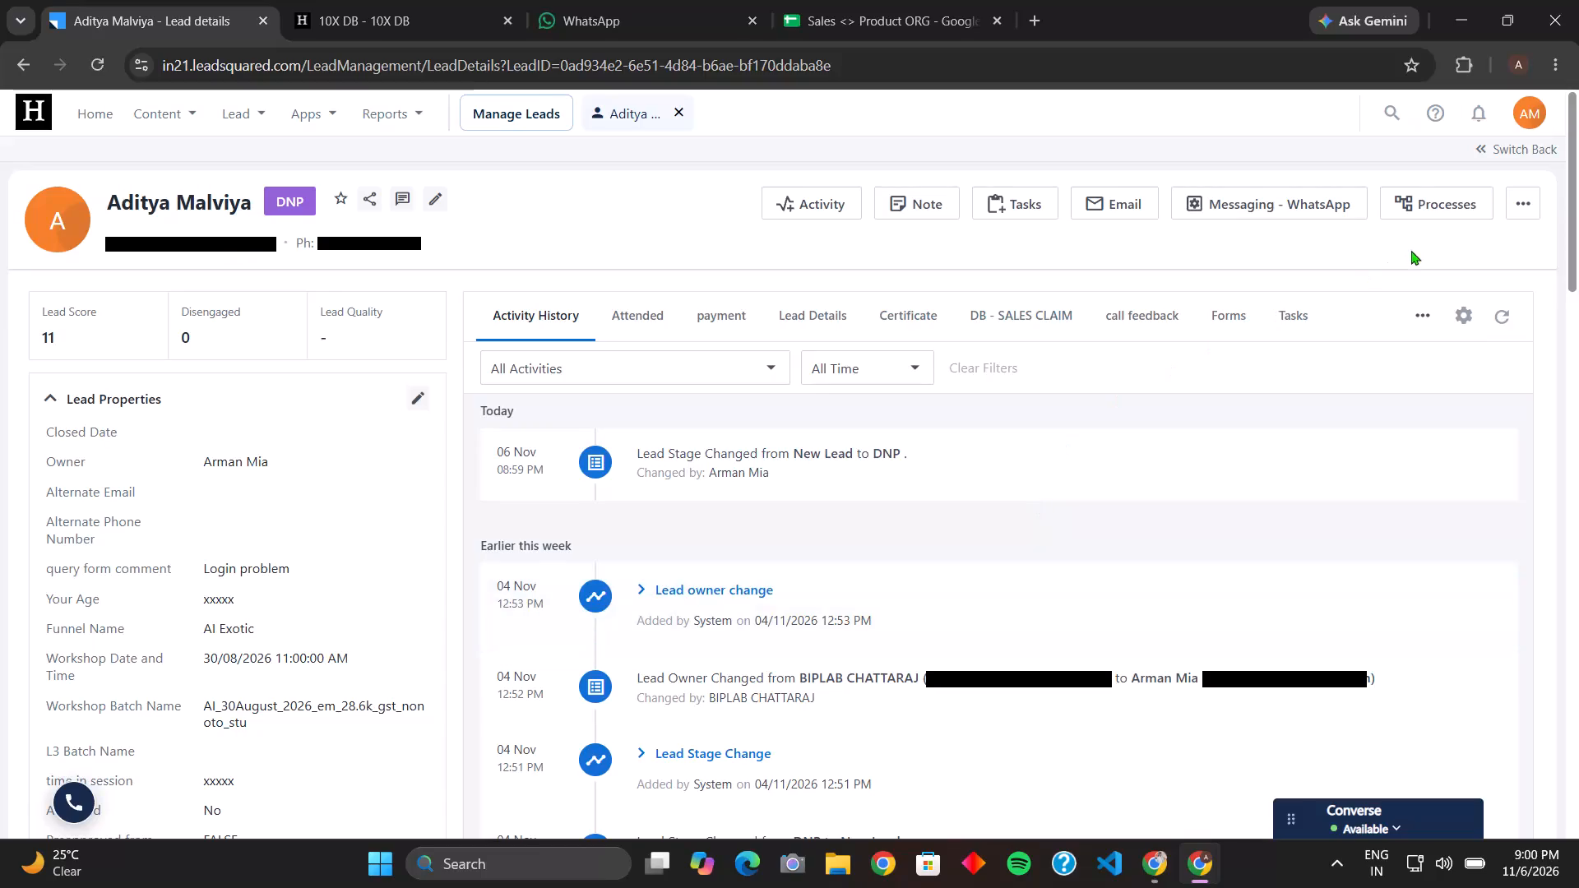
Close the current lead's record and find the remaining New Lead entries near the end of the Manage Lead list.
left_click(678, 109)
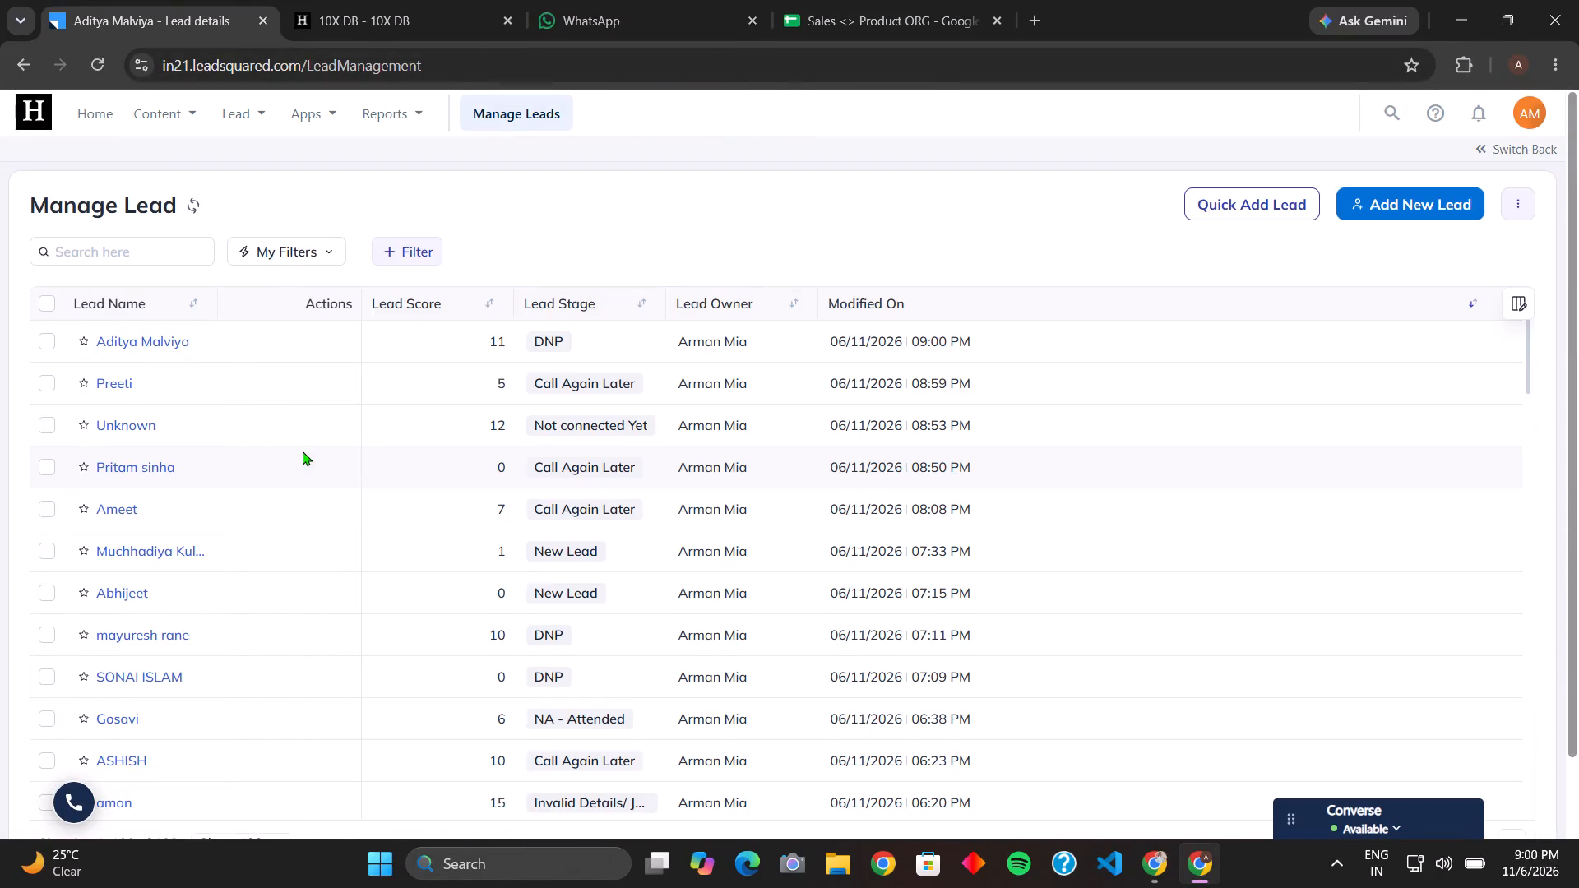
scroll(303, 451, "down", 13)
scroll(216, 583, "down", 6)
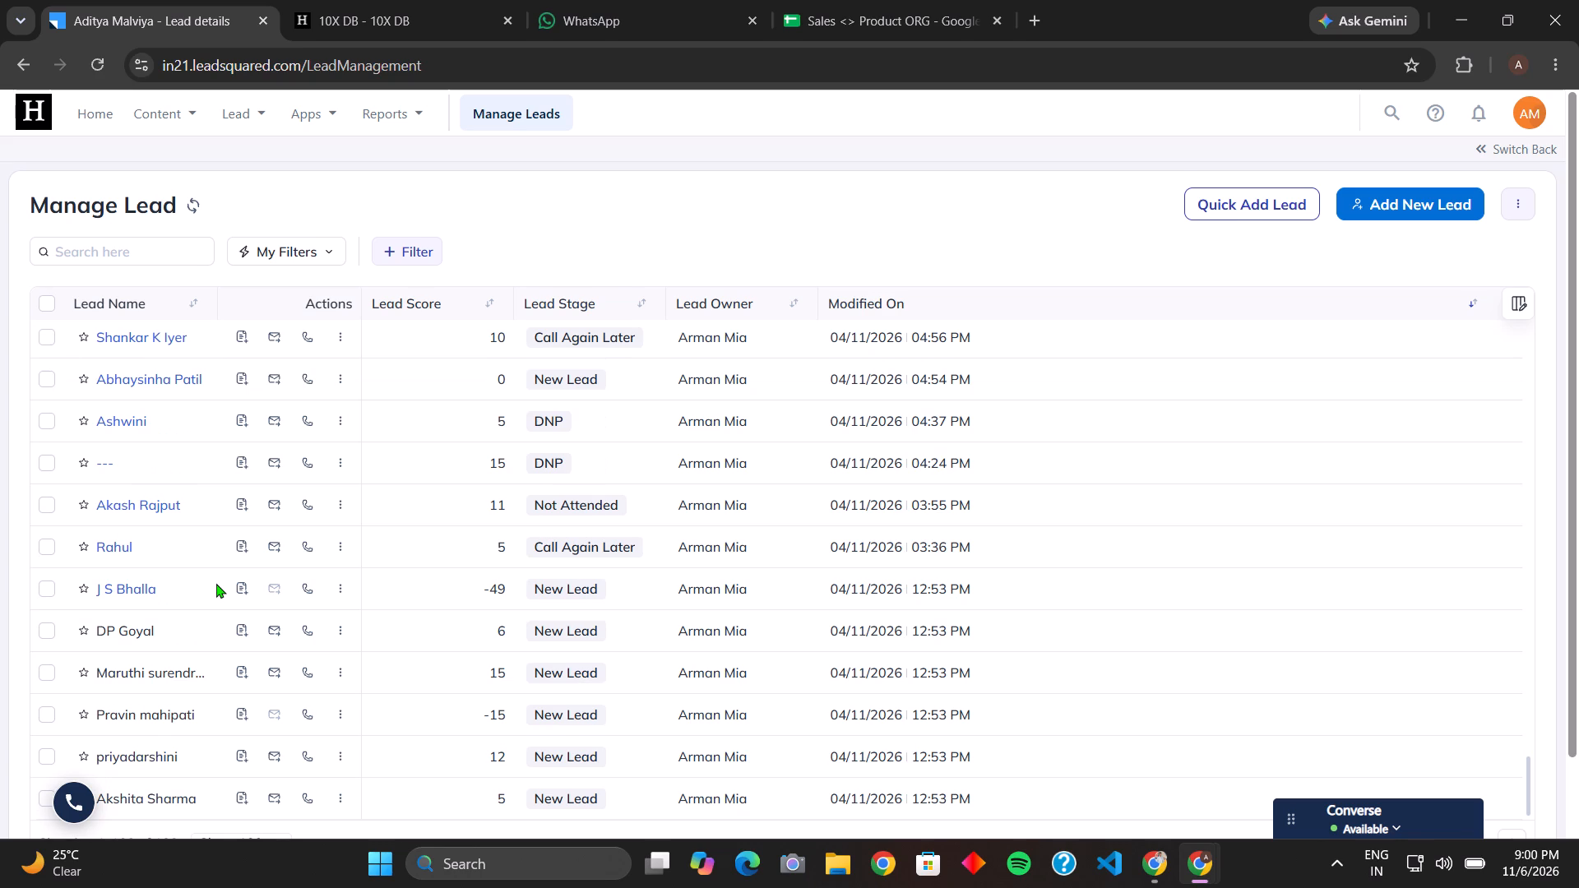
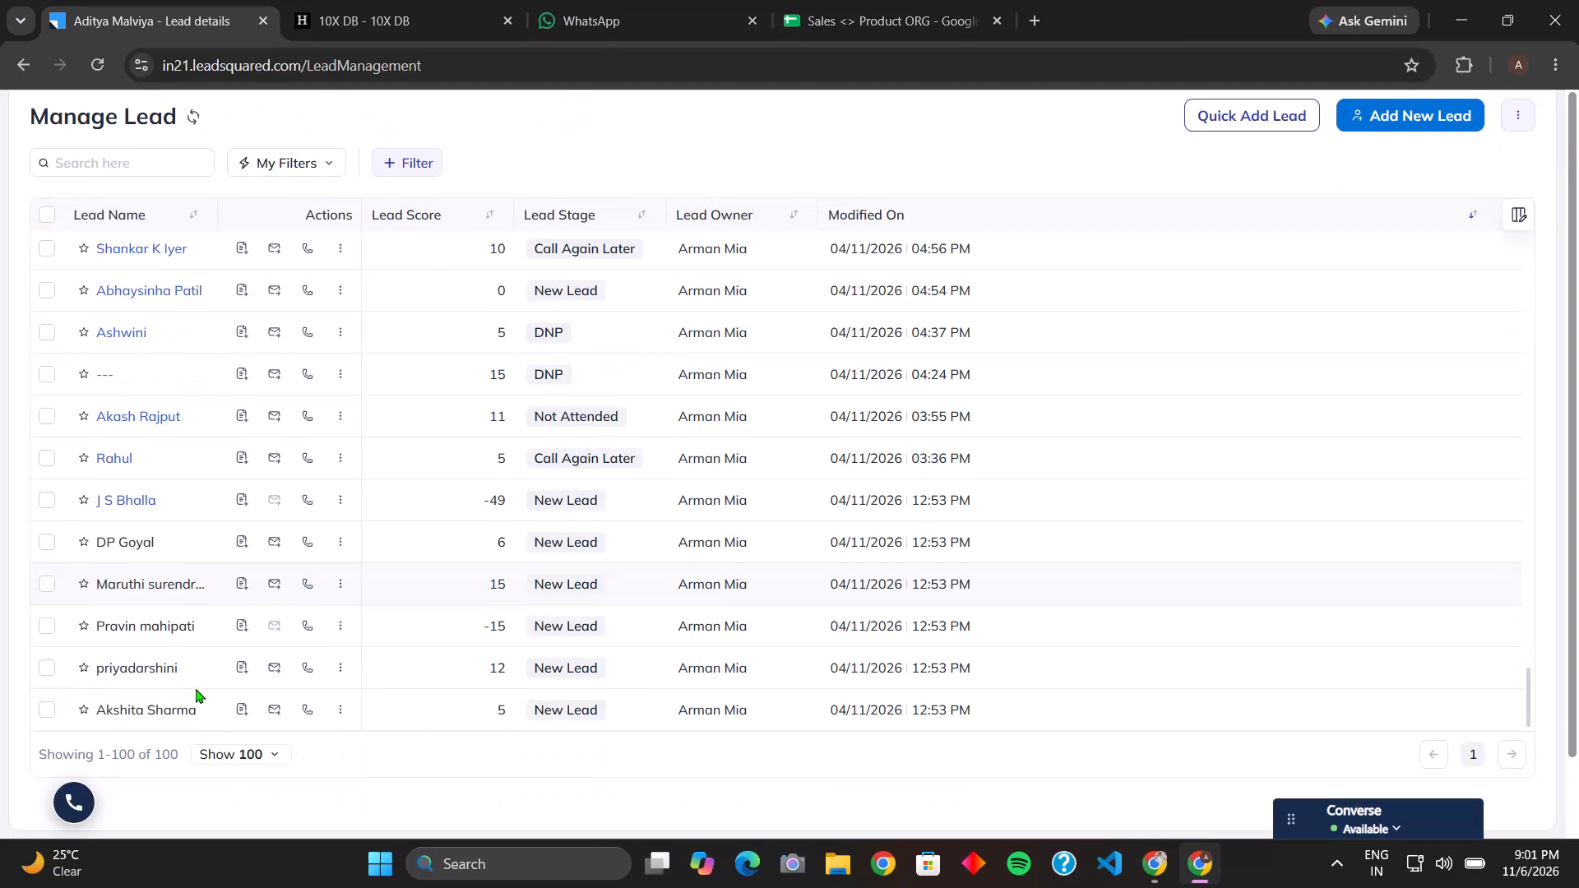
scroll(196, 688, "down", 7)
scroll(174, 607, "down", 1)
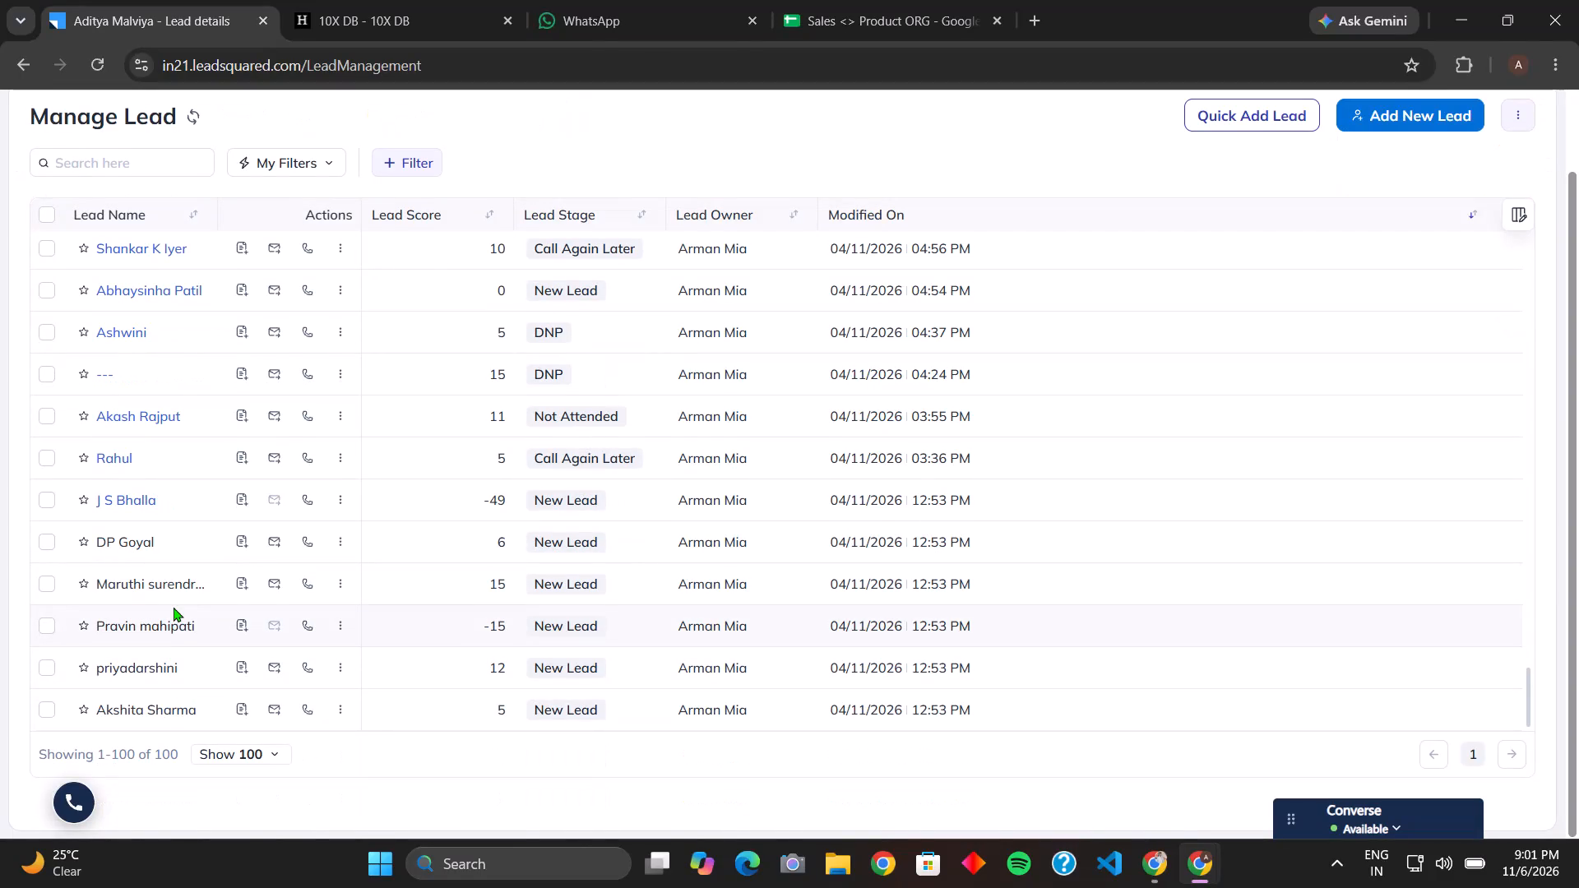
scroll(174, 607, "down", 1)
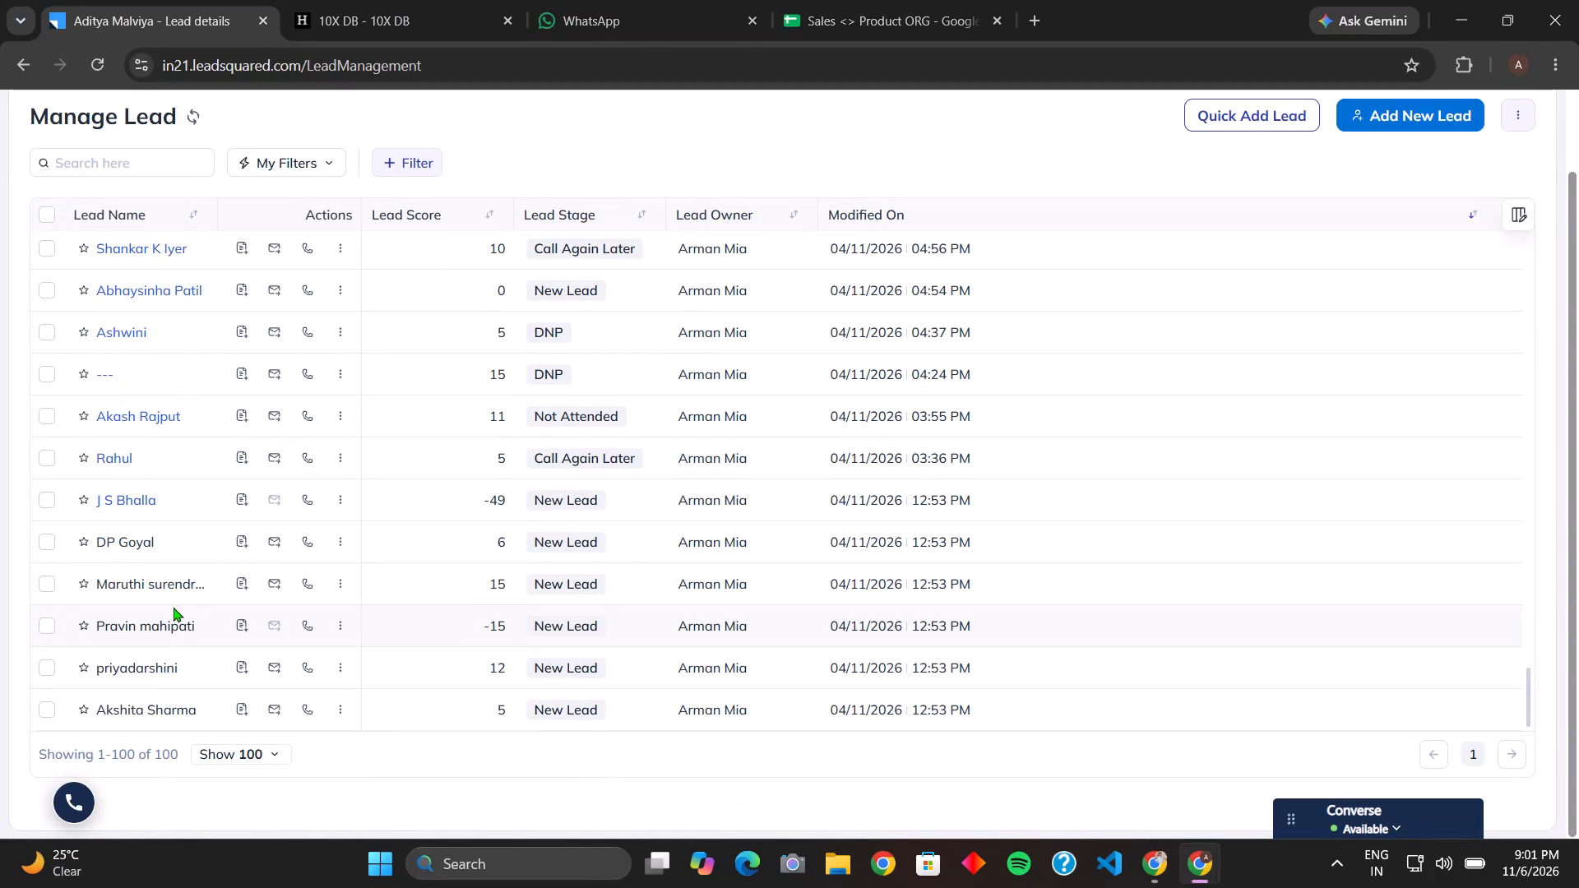
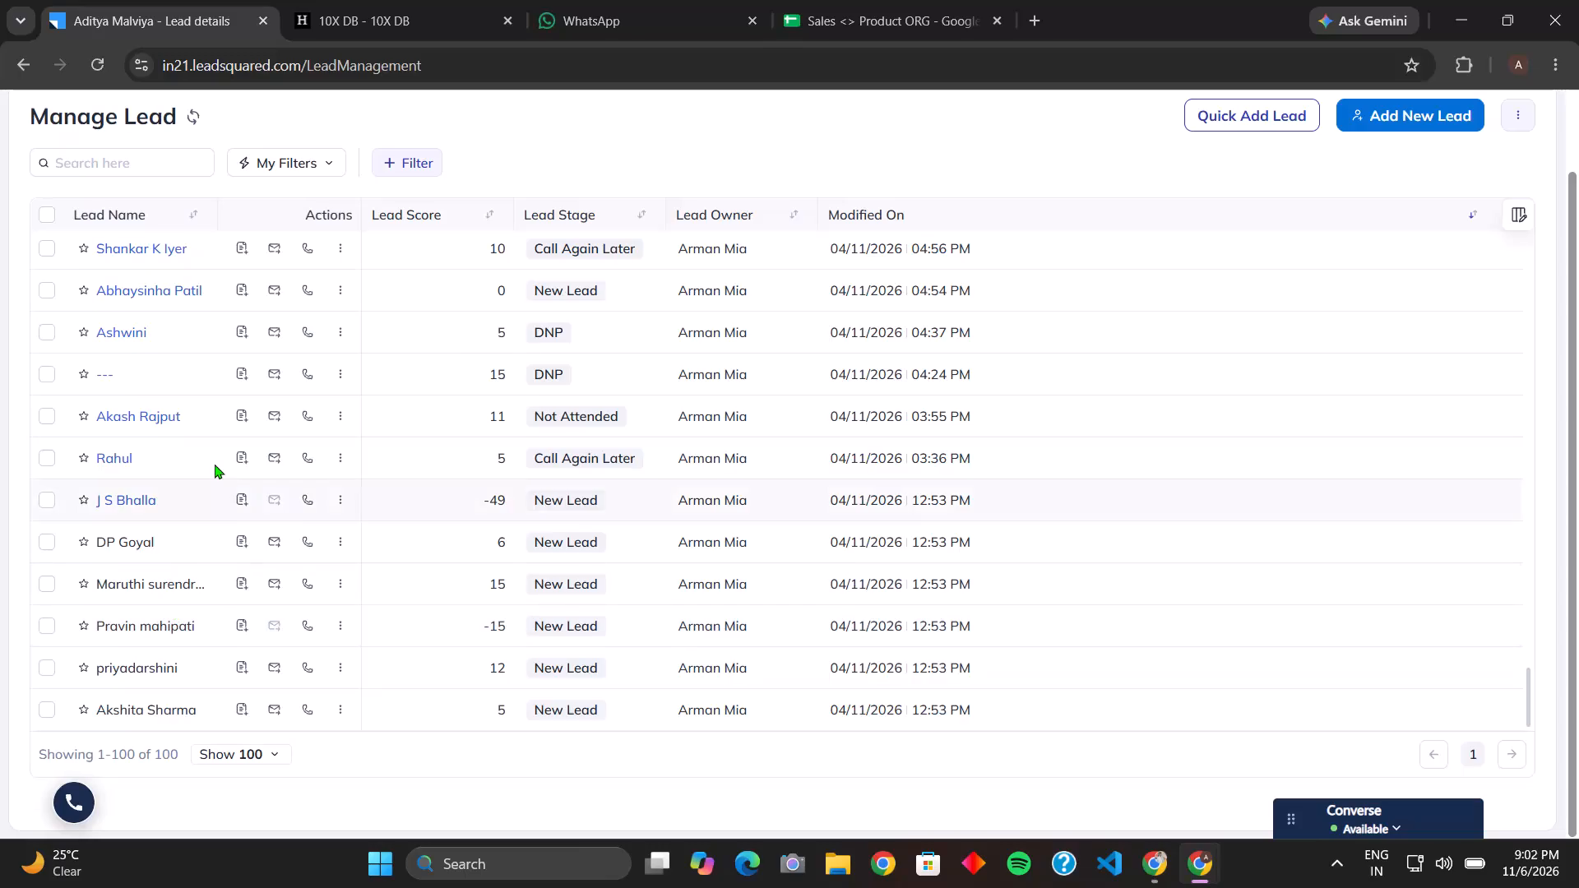
Open the details of the last New Lead entry at the end of the Manage Lead list.
scroll(215, 464, "up", 6)
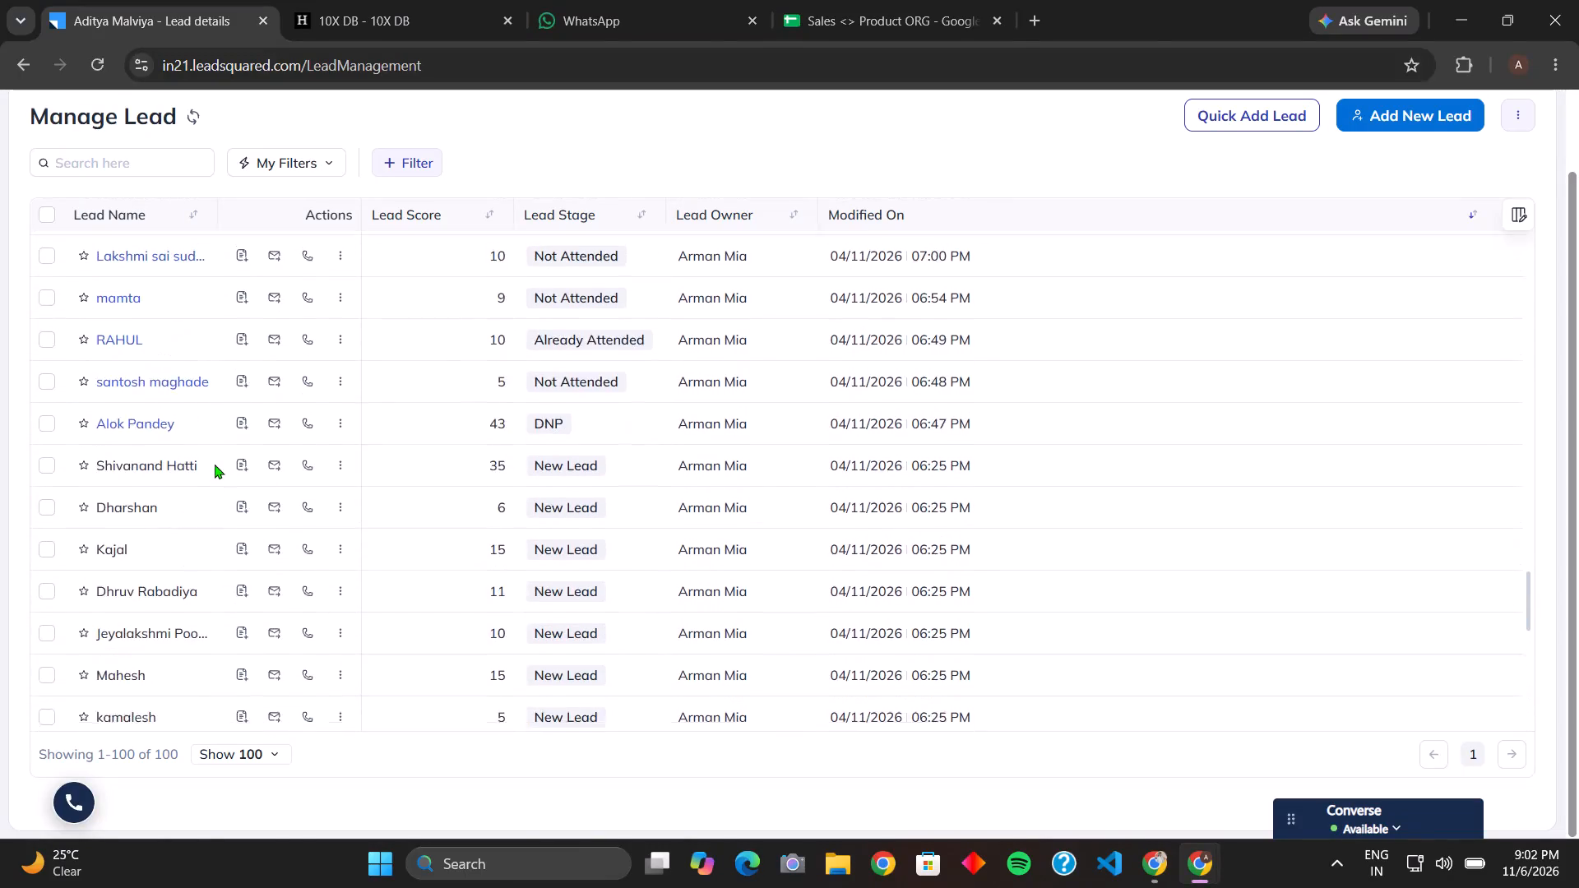
scroll(215, 464, "down", 7)
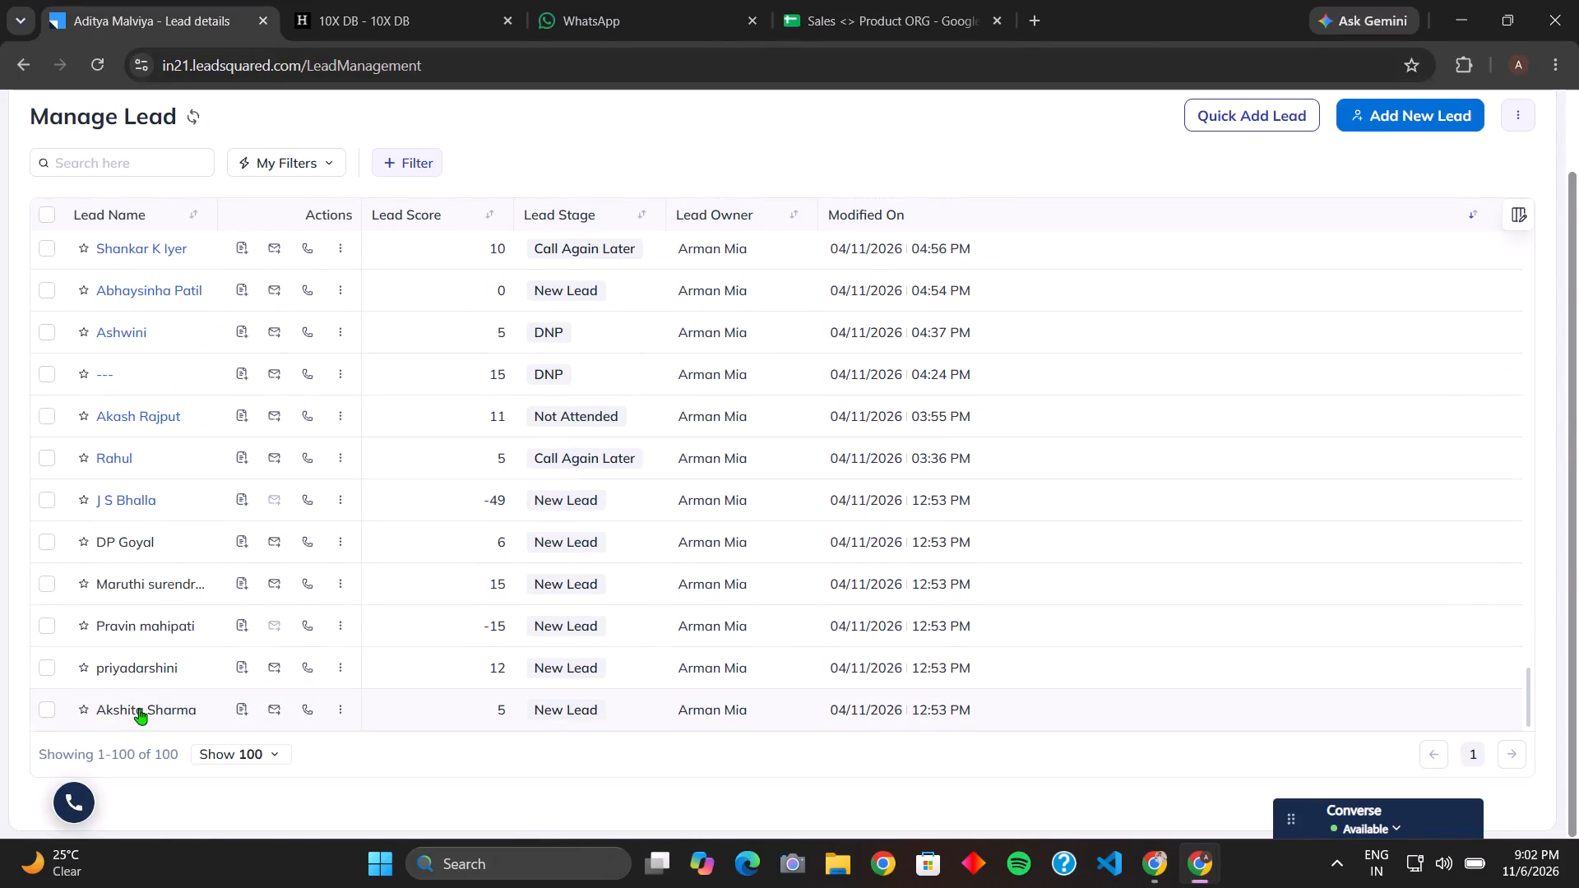
left_click(139, 708)
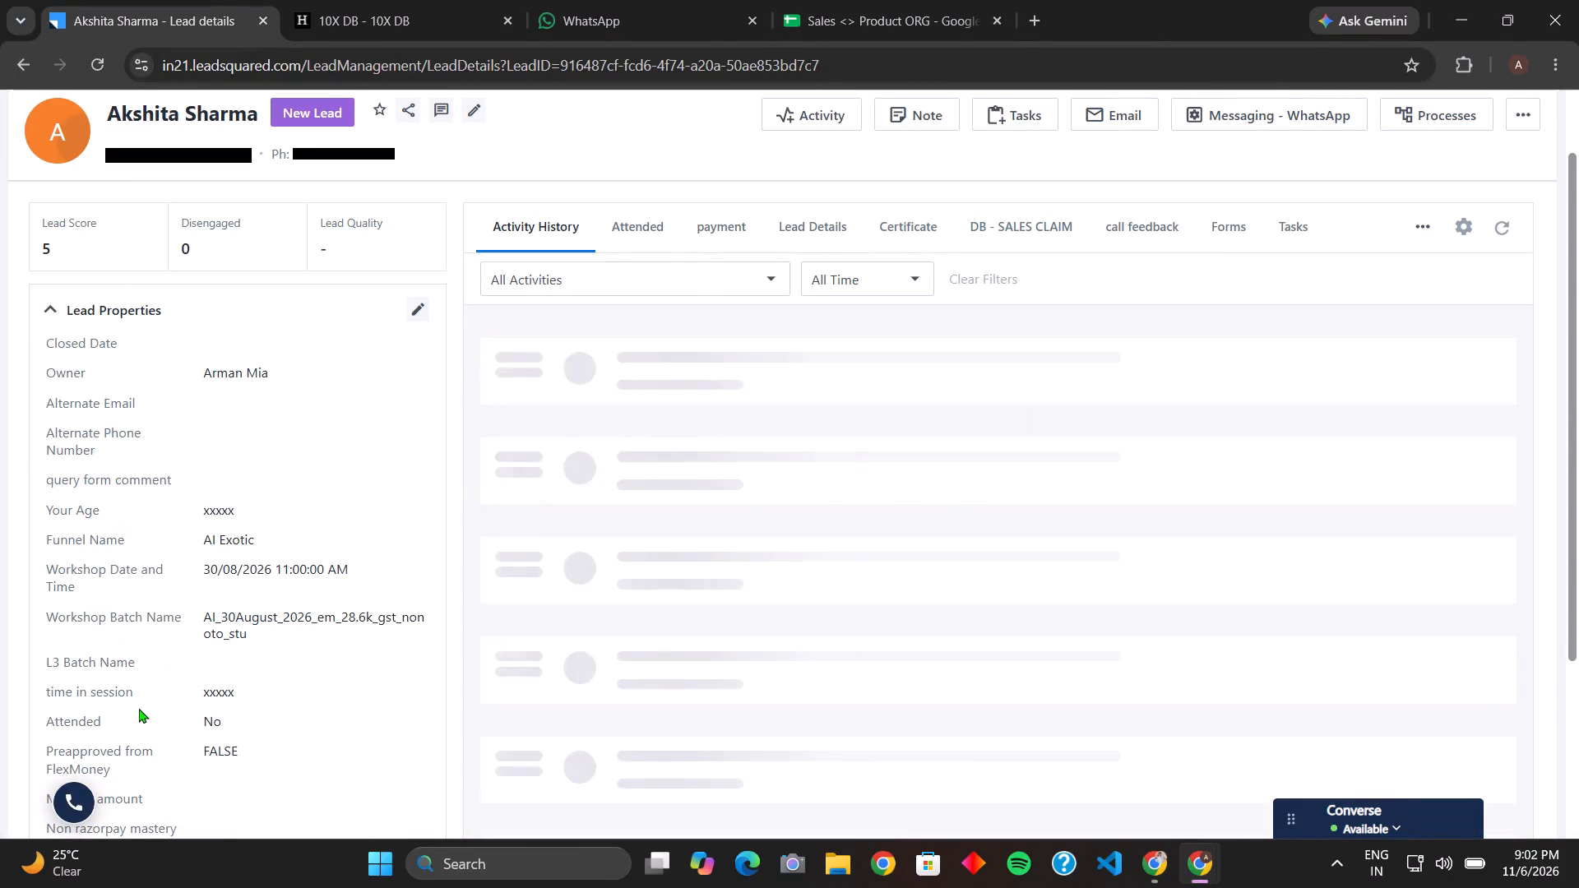
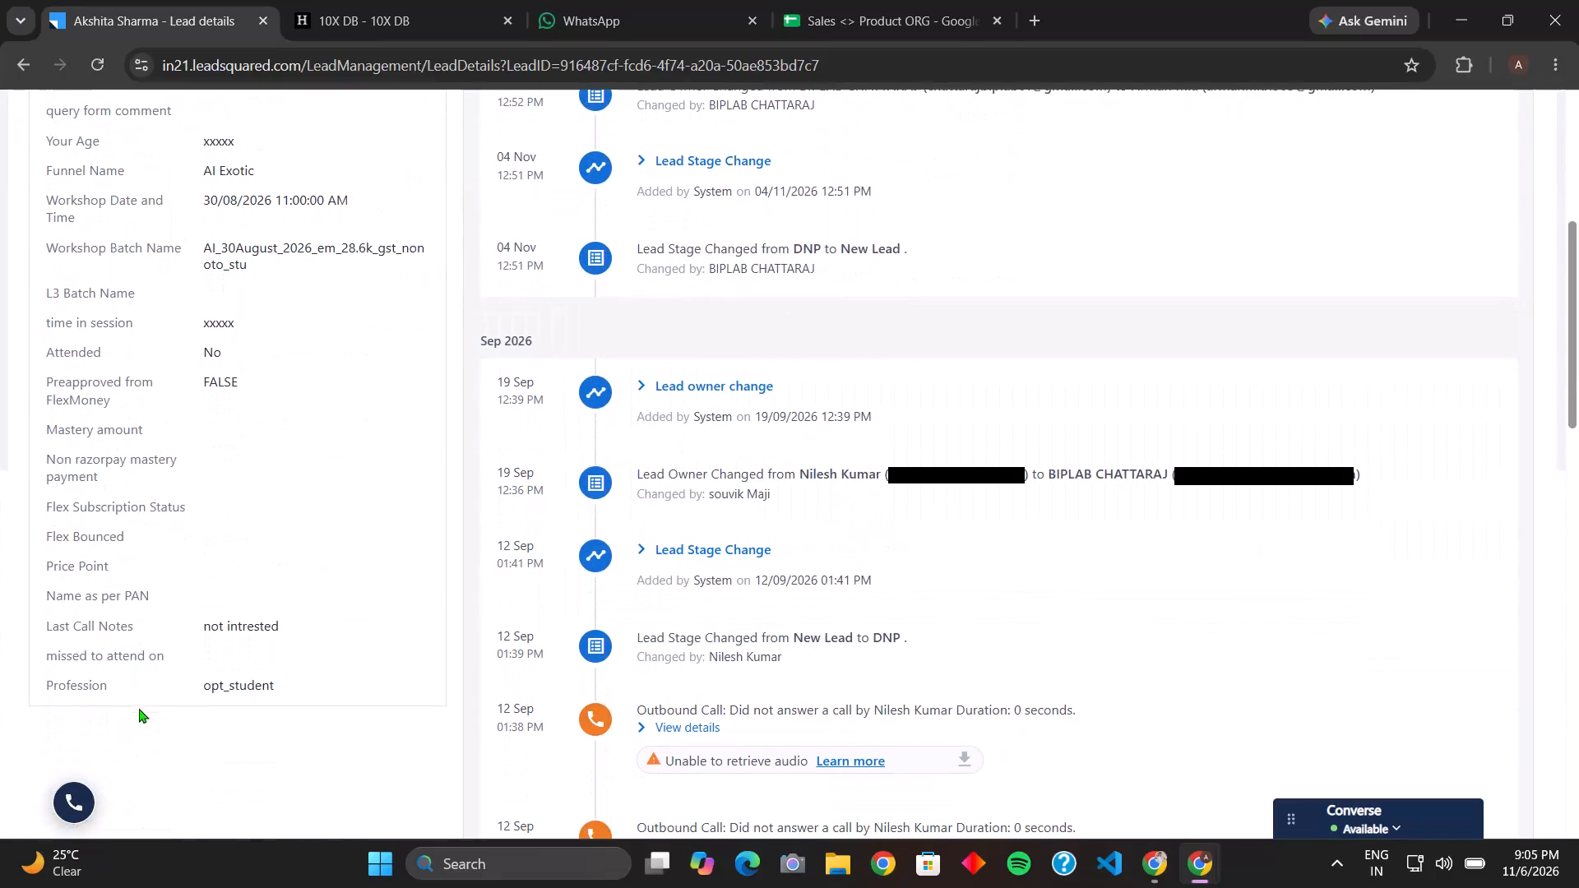
Review the open New Lead's properties and activity history, including workshop details, last call notes, profession and earlier outbound calls.
scroll(205, 656, "up", 5)
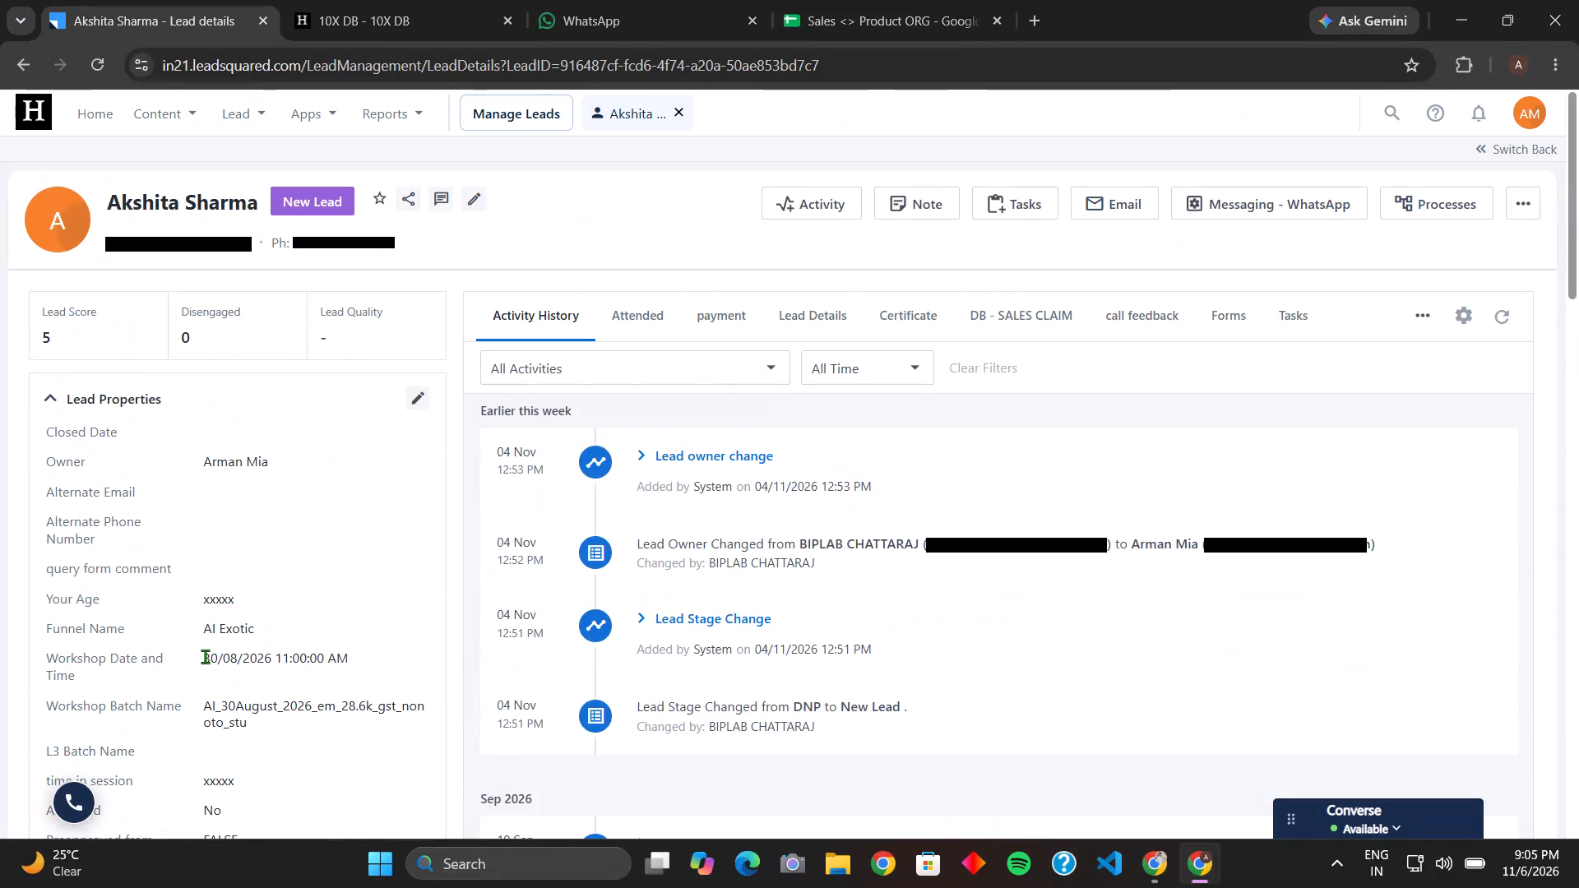
scroll(205, 656, "down", 3)
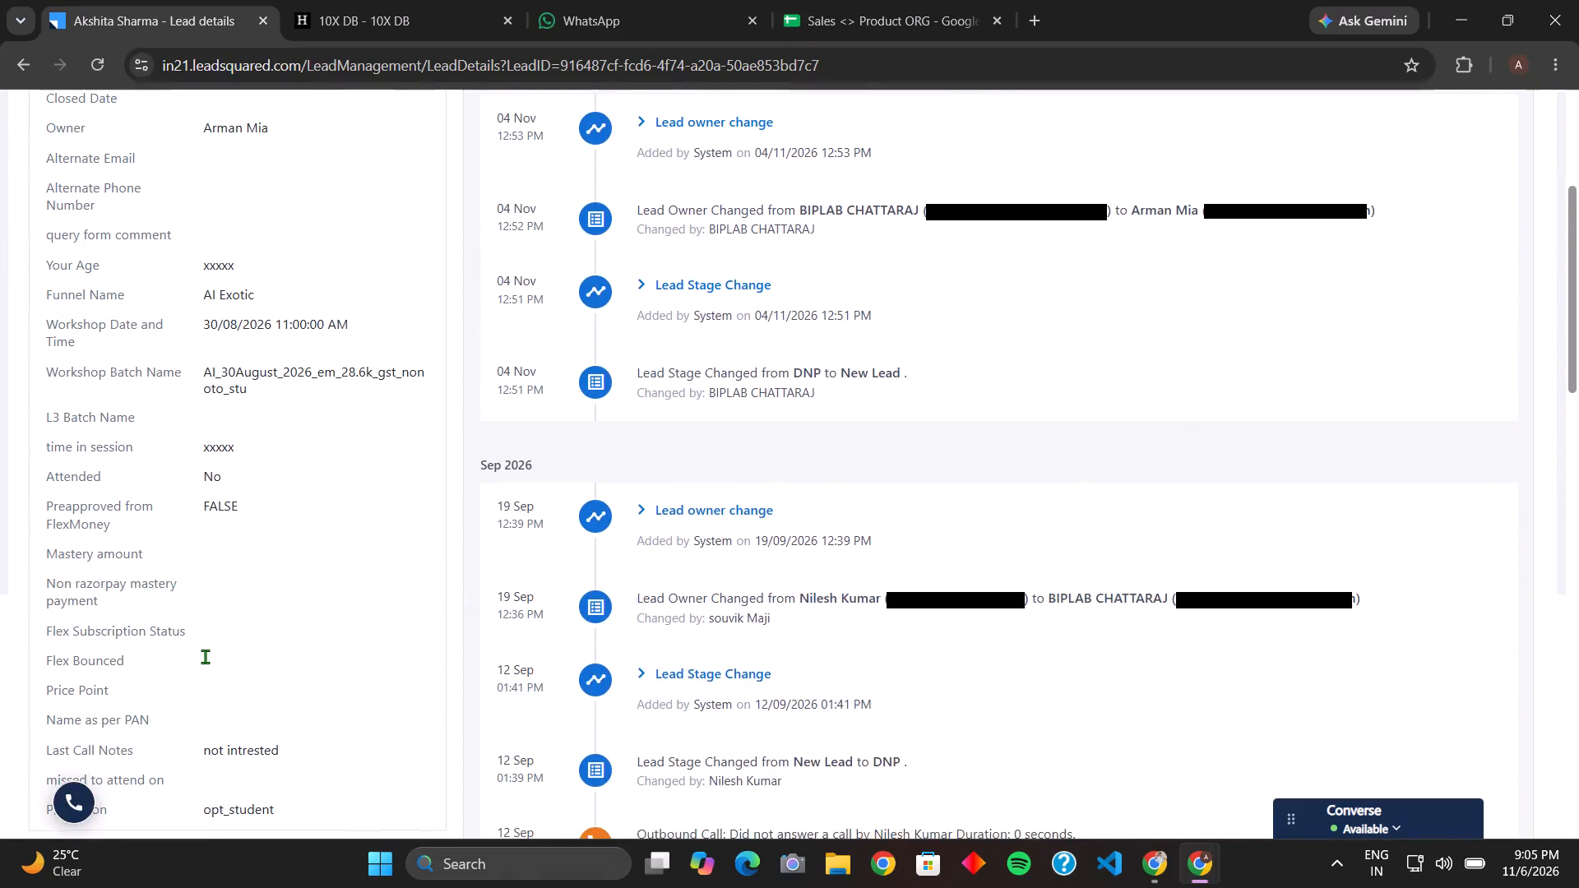
scroll(205, 656, "down", 3)
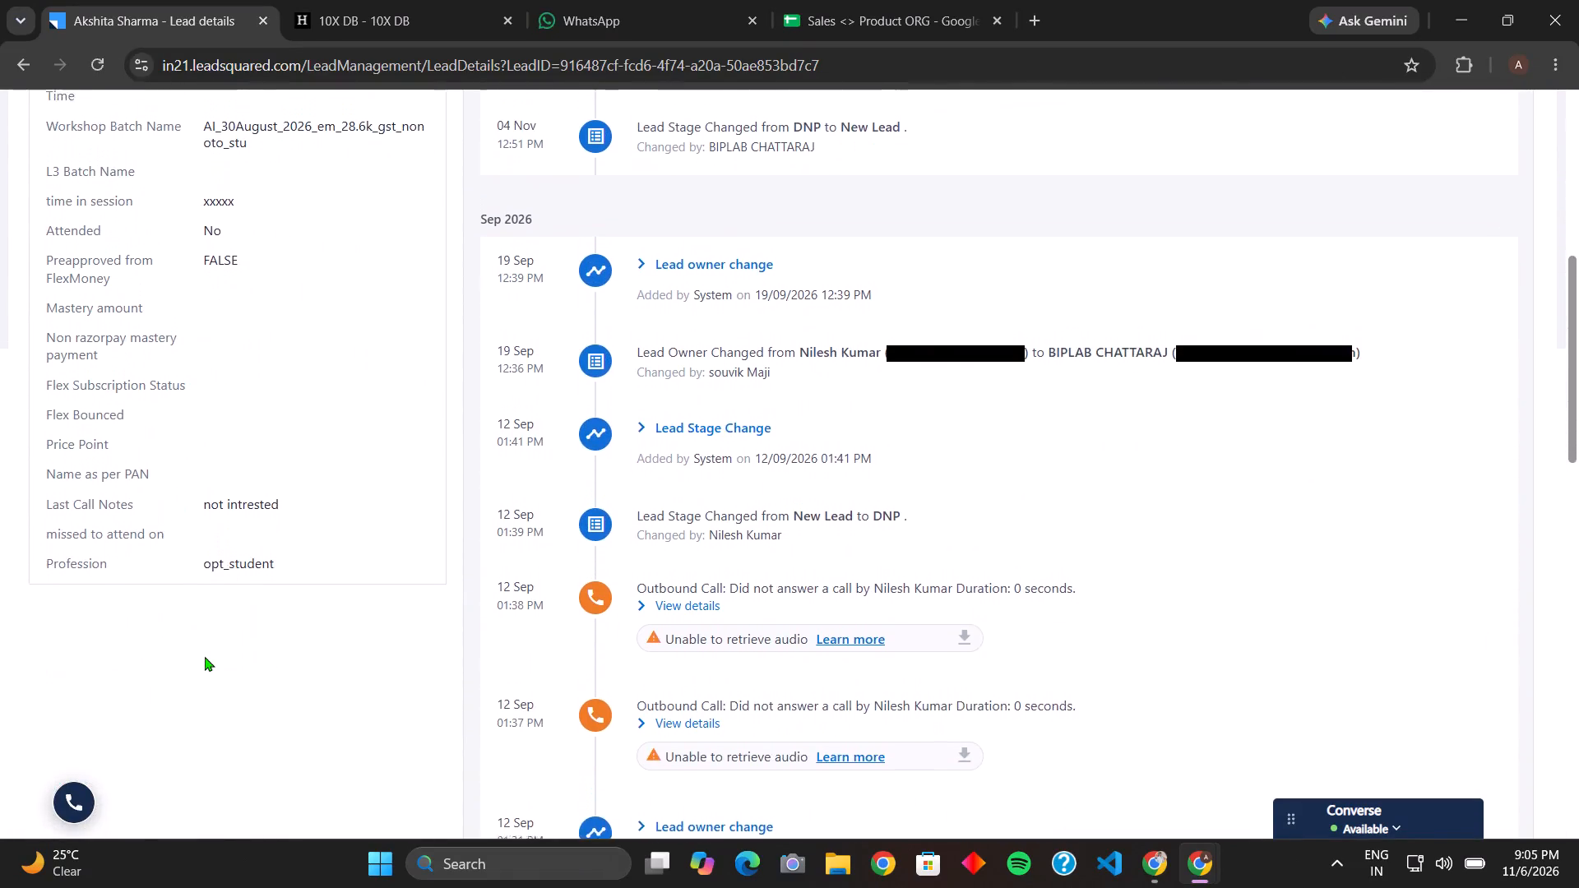
scroll(205, 656, "up", 5)
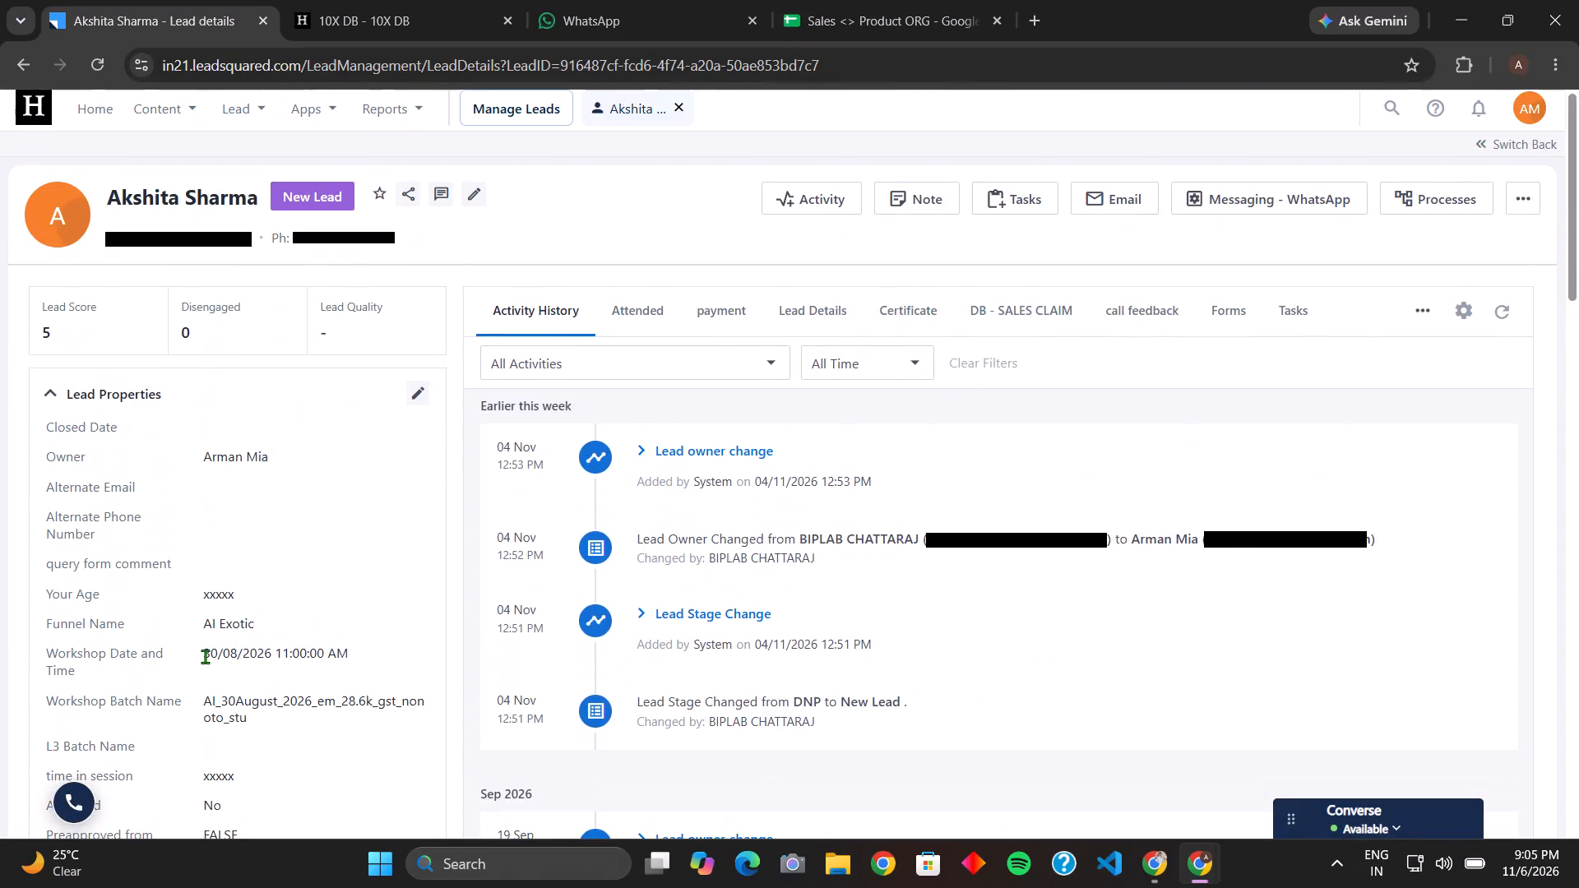
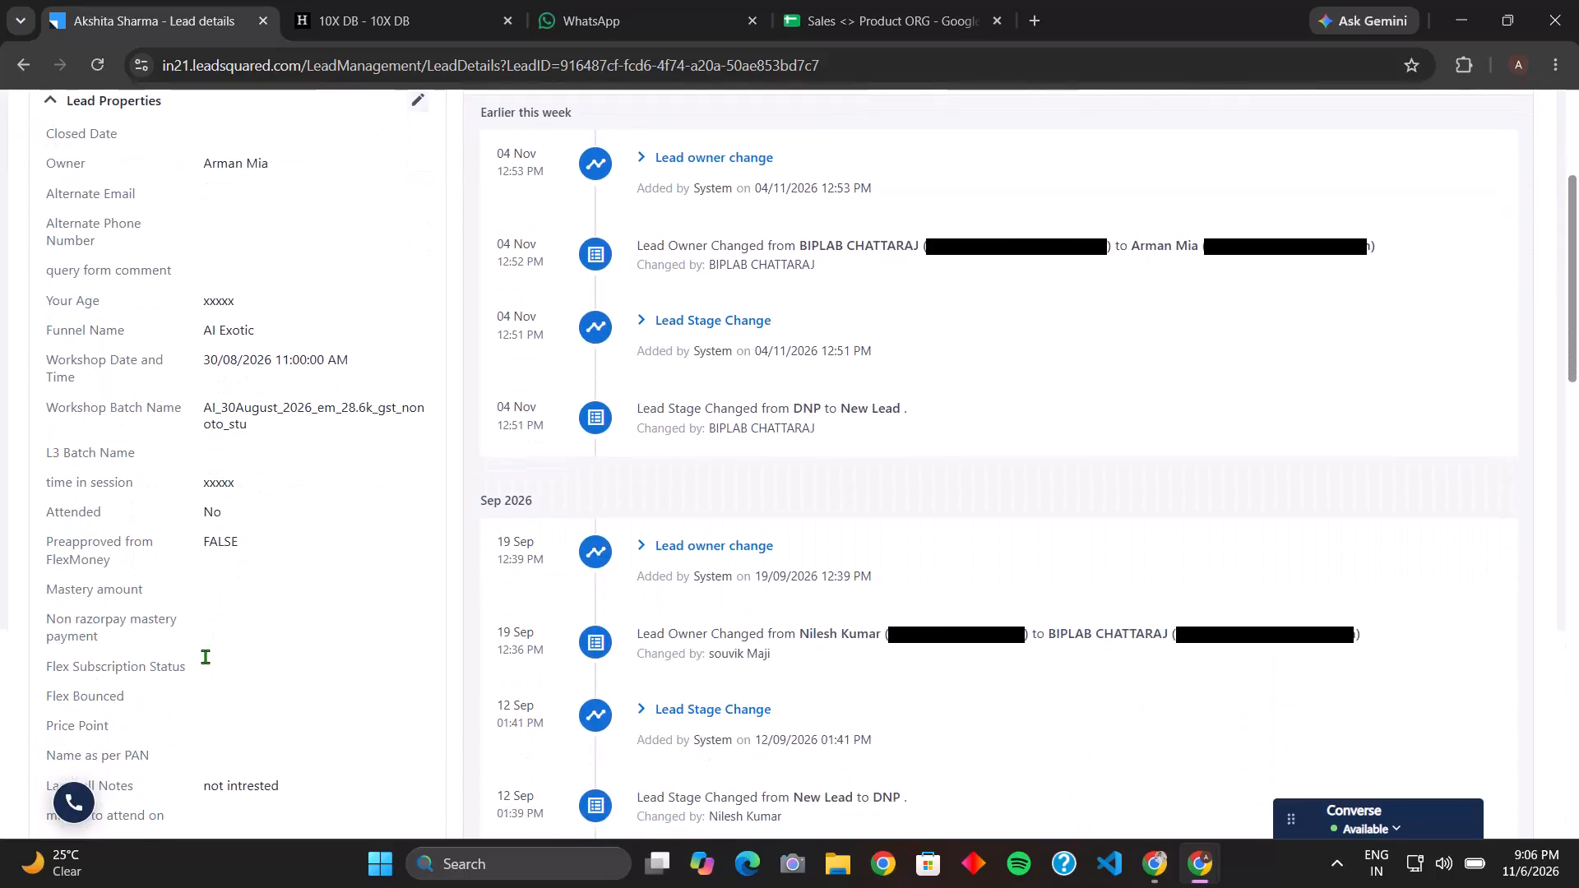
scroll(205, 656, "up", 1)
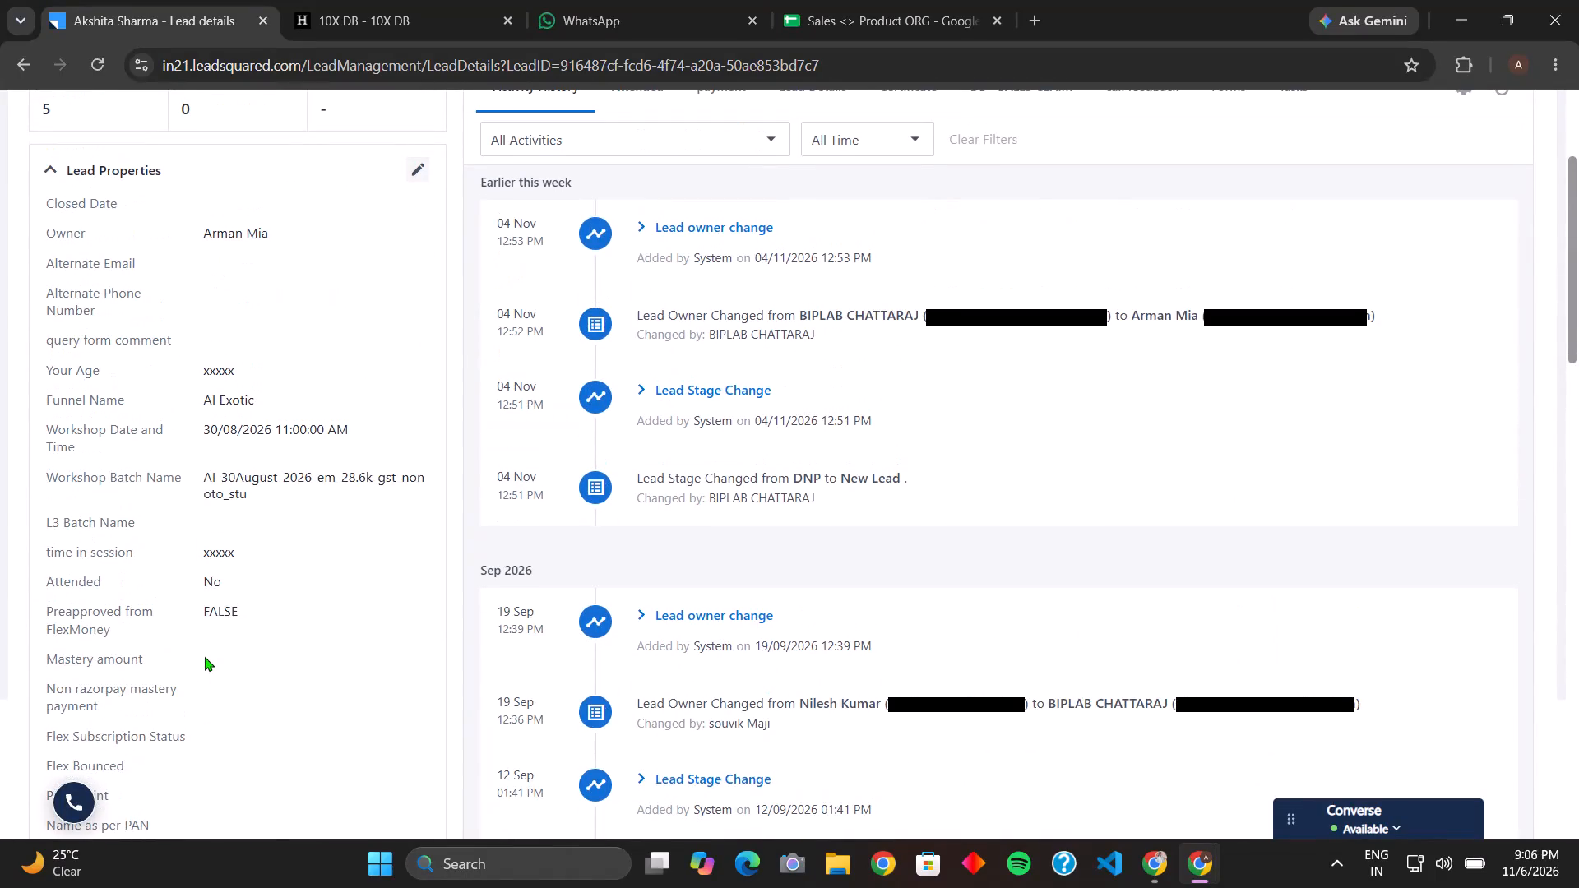
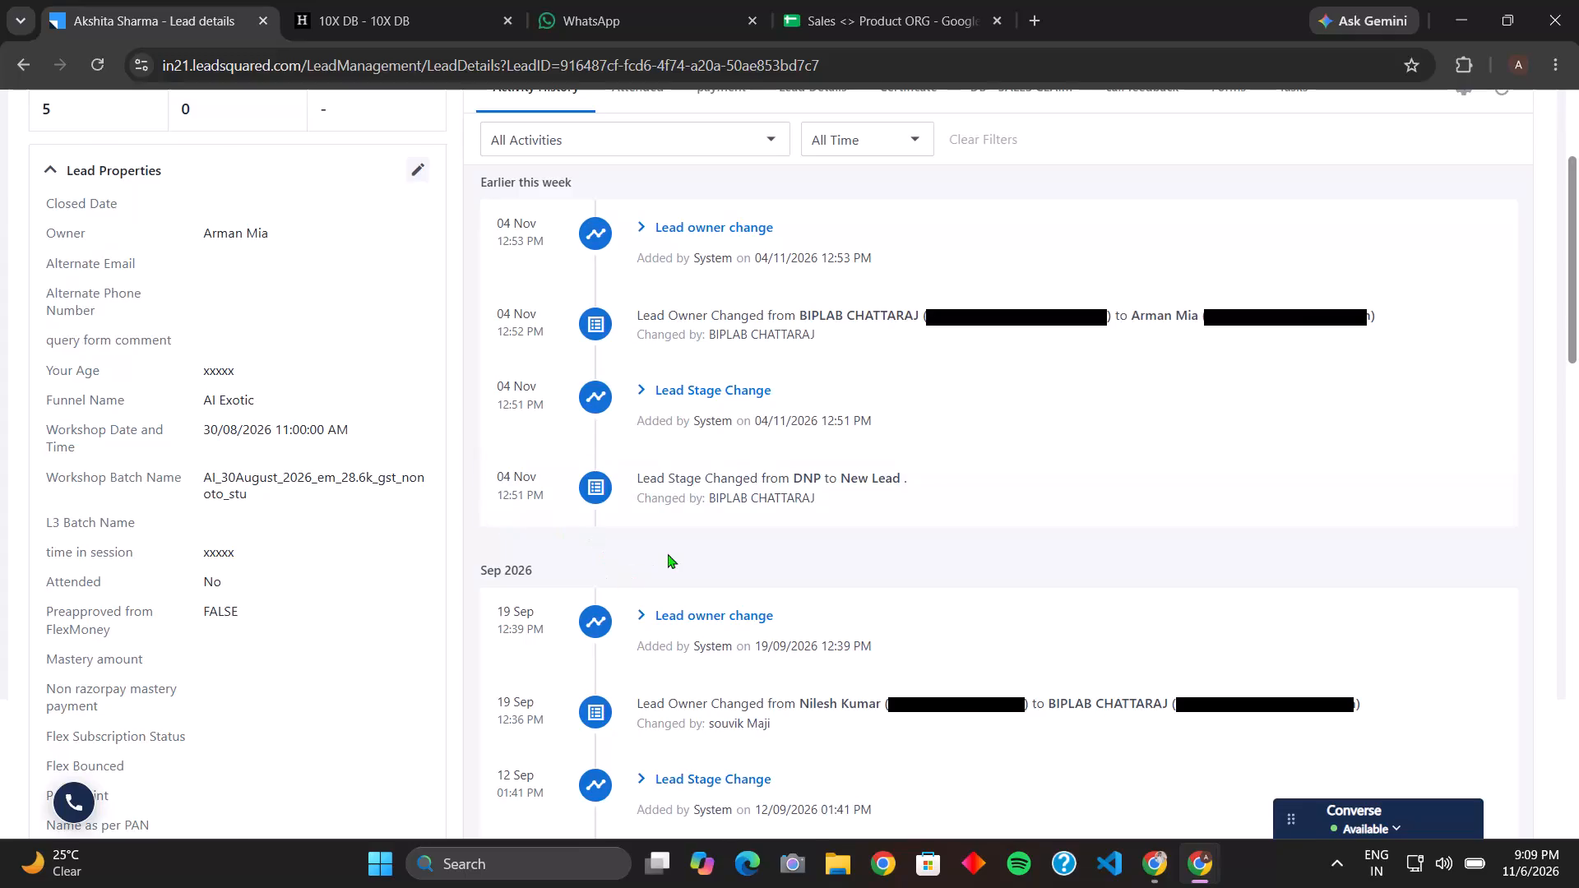
Change the open lead's stage to Call Again Later and save the update.
scroll(668, 553, "up", 7)
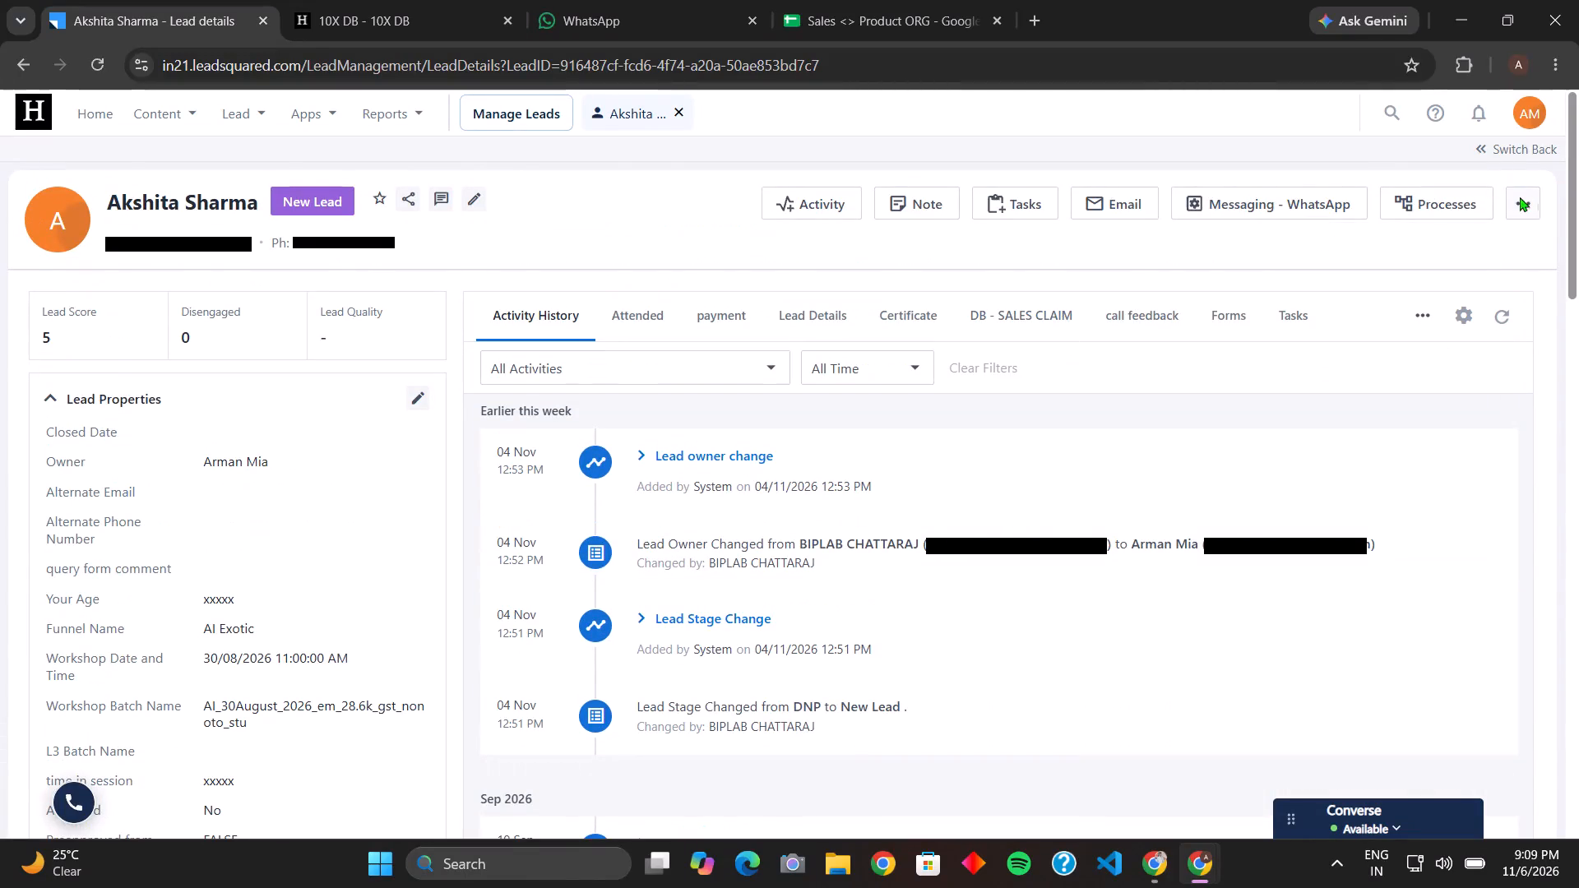
left_click(1425, 310)
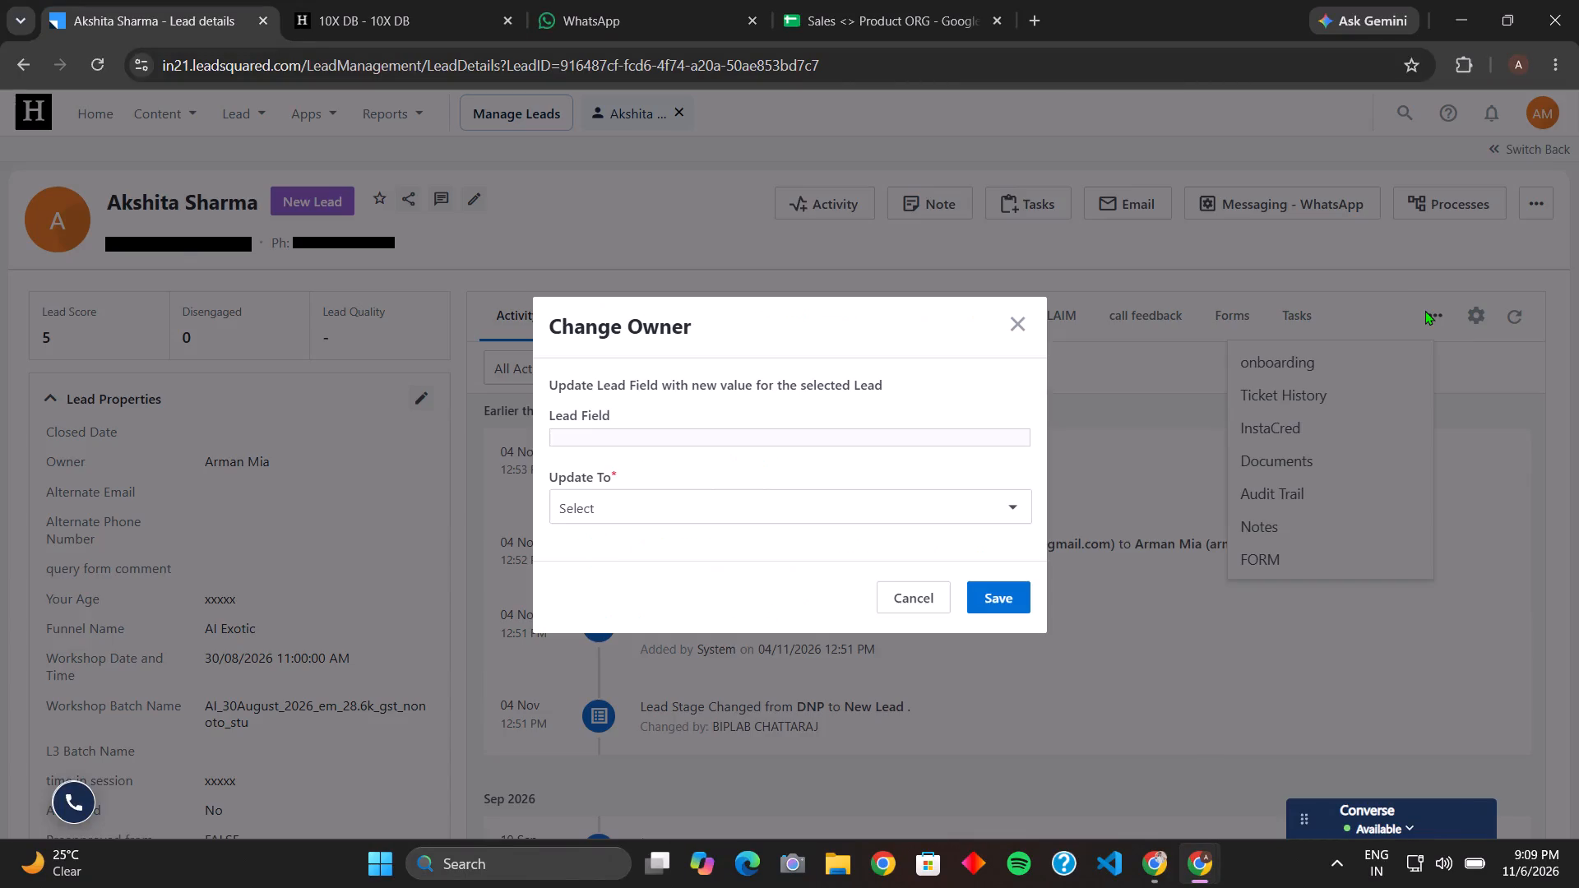
left_click(1022, 313)
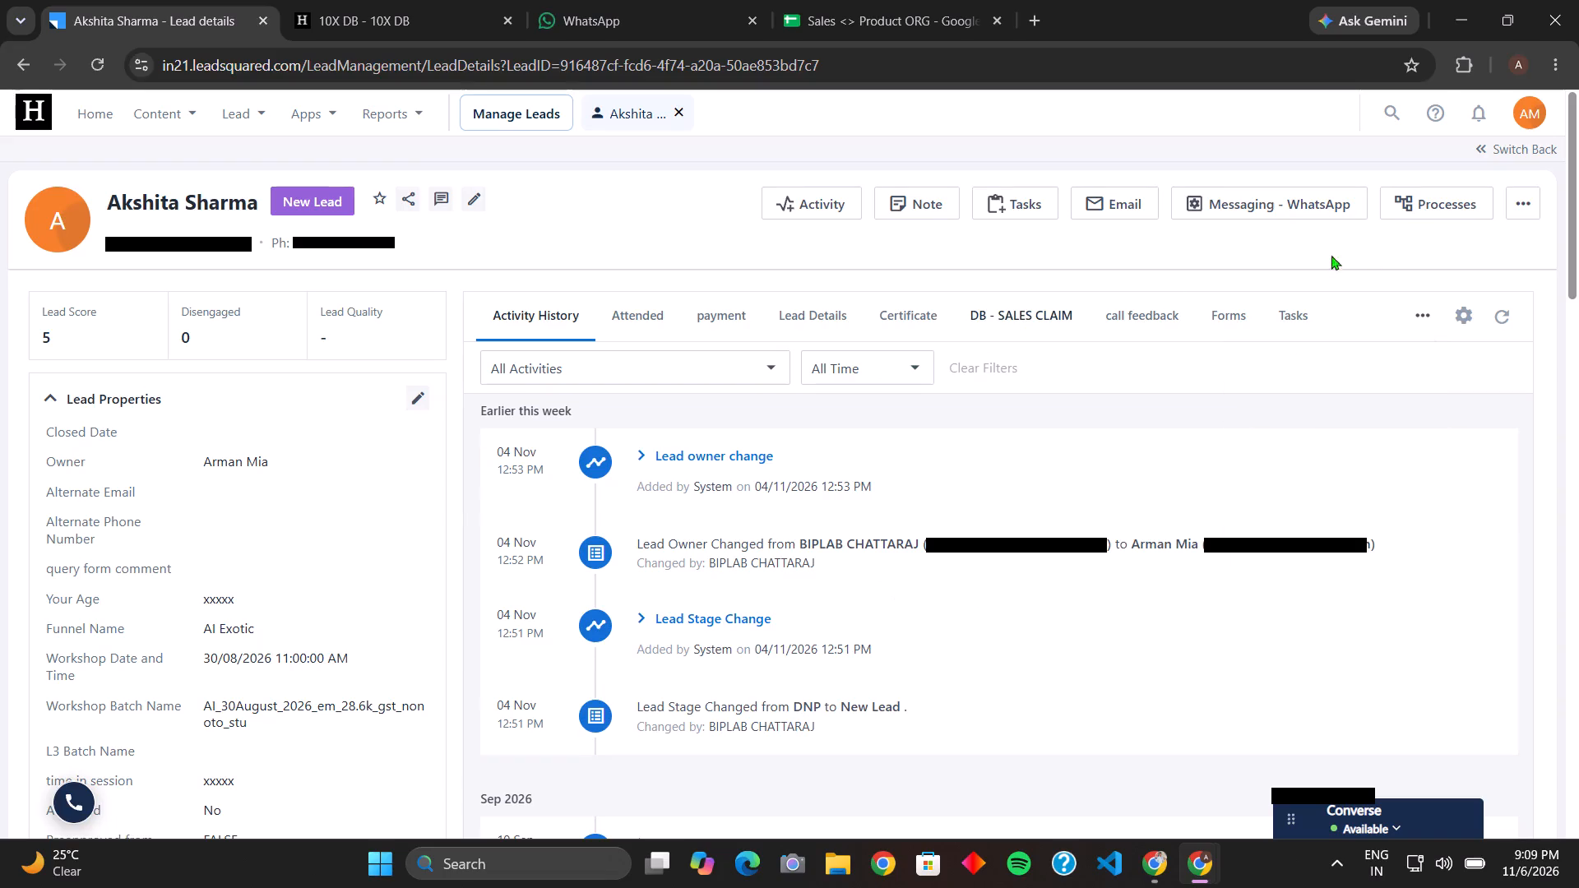
left_click(1524, 201)
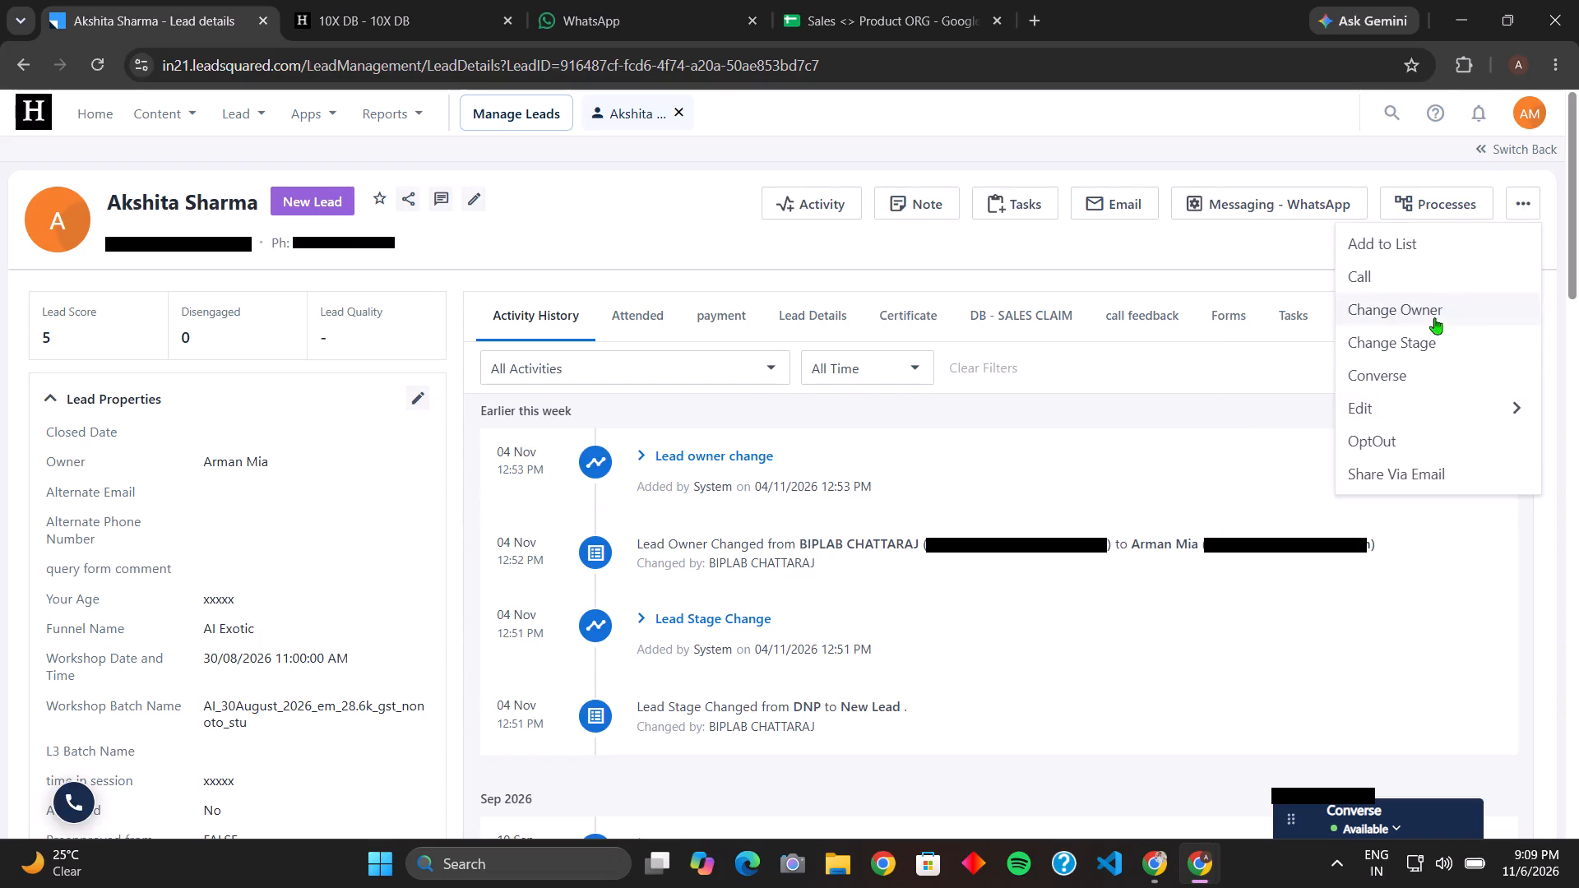
left_click(1424, 347)
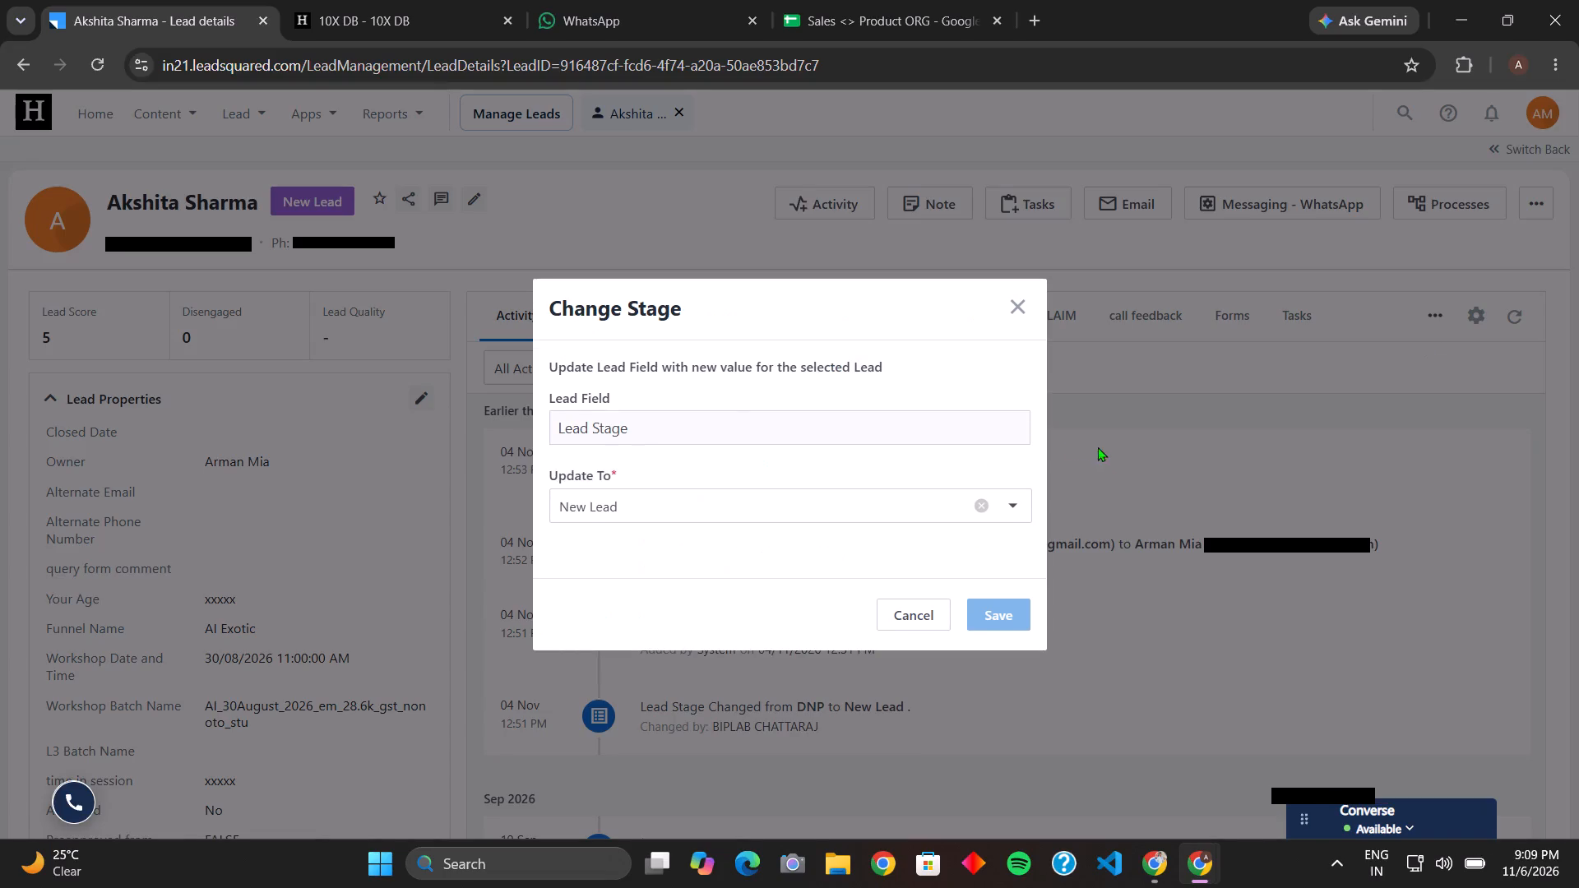
left_click(946, 497)
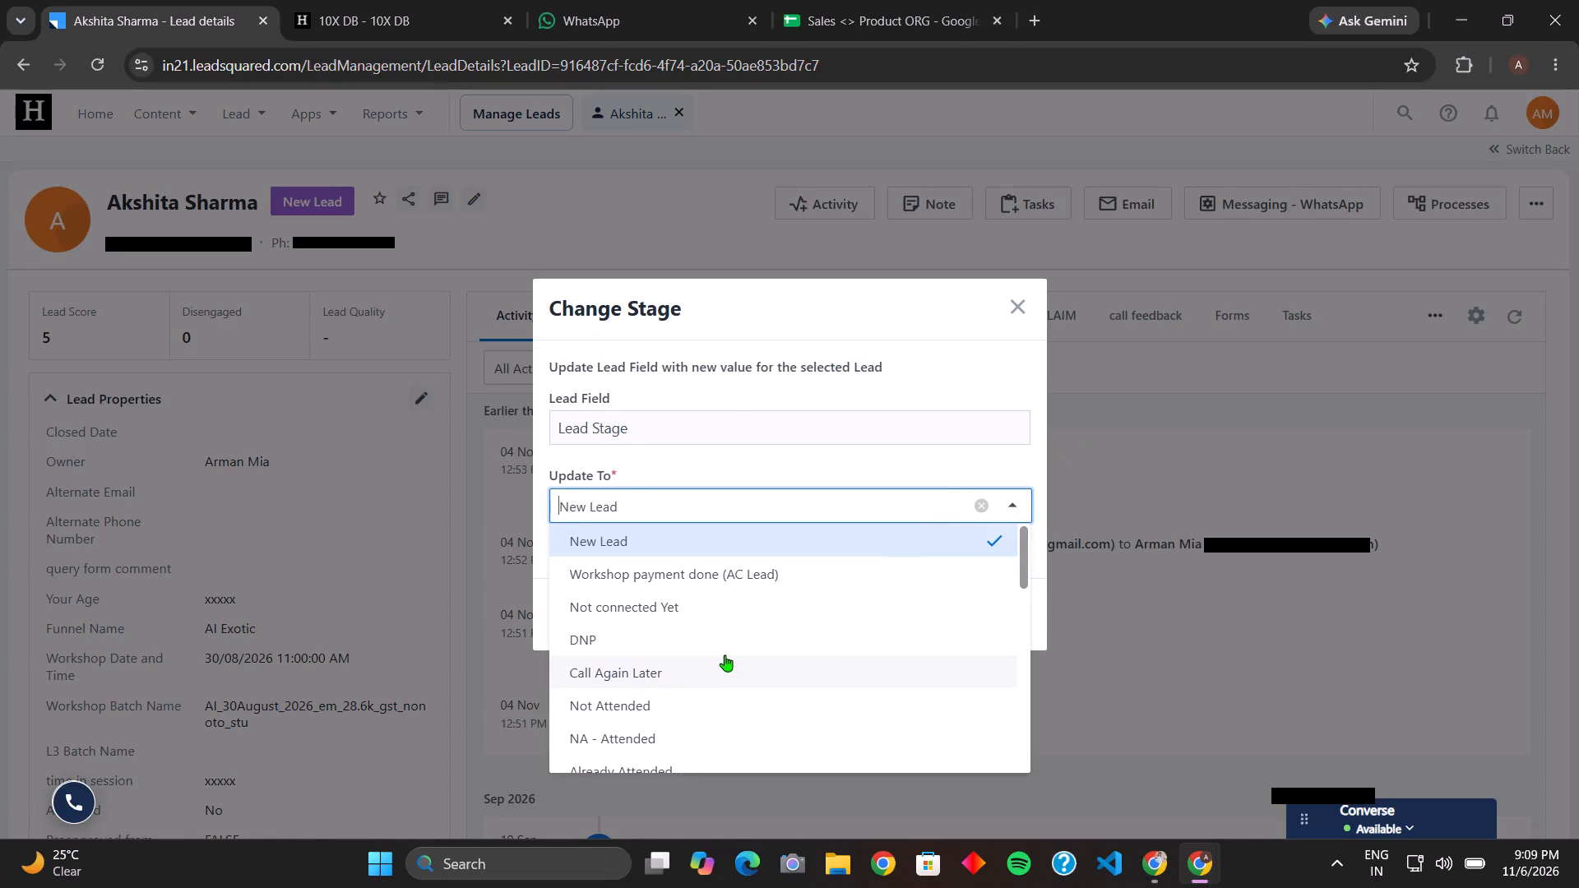
left_click(641, 683)
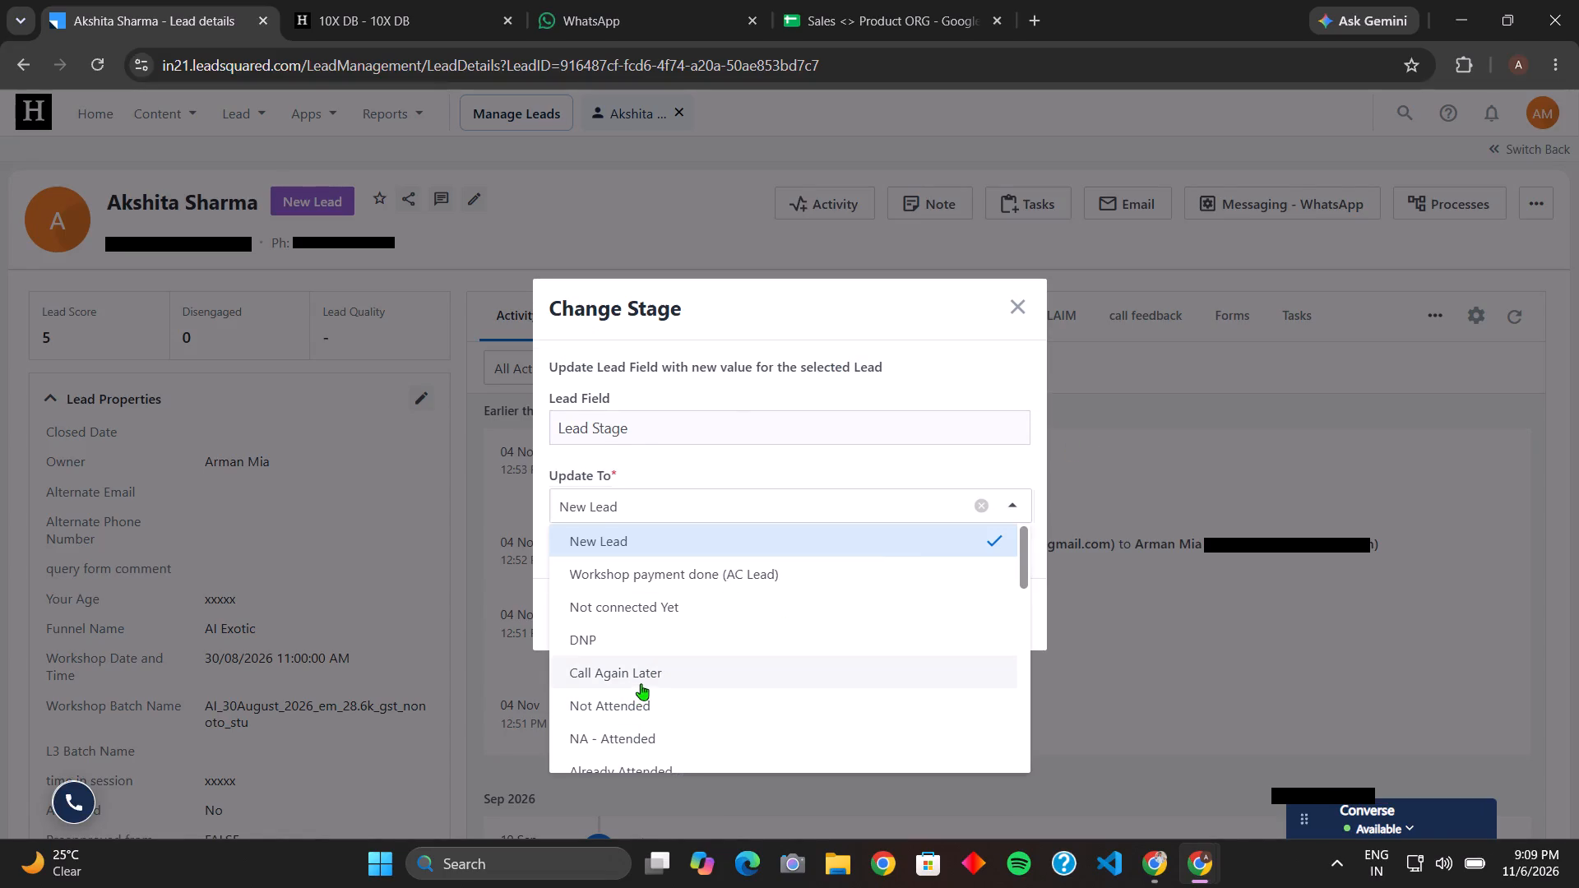
left_click(992, 614)
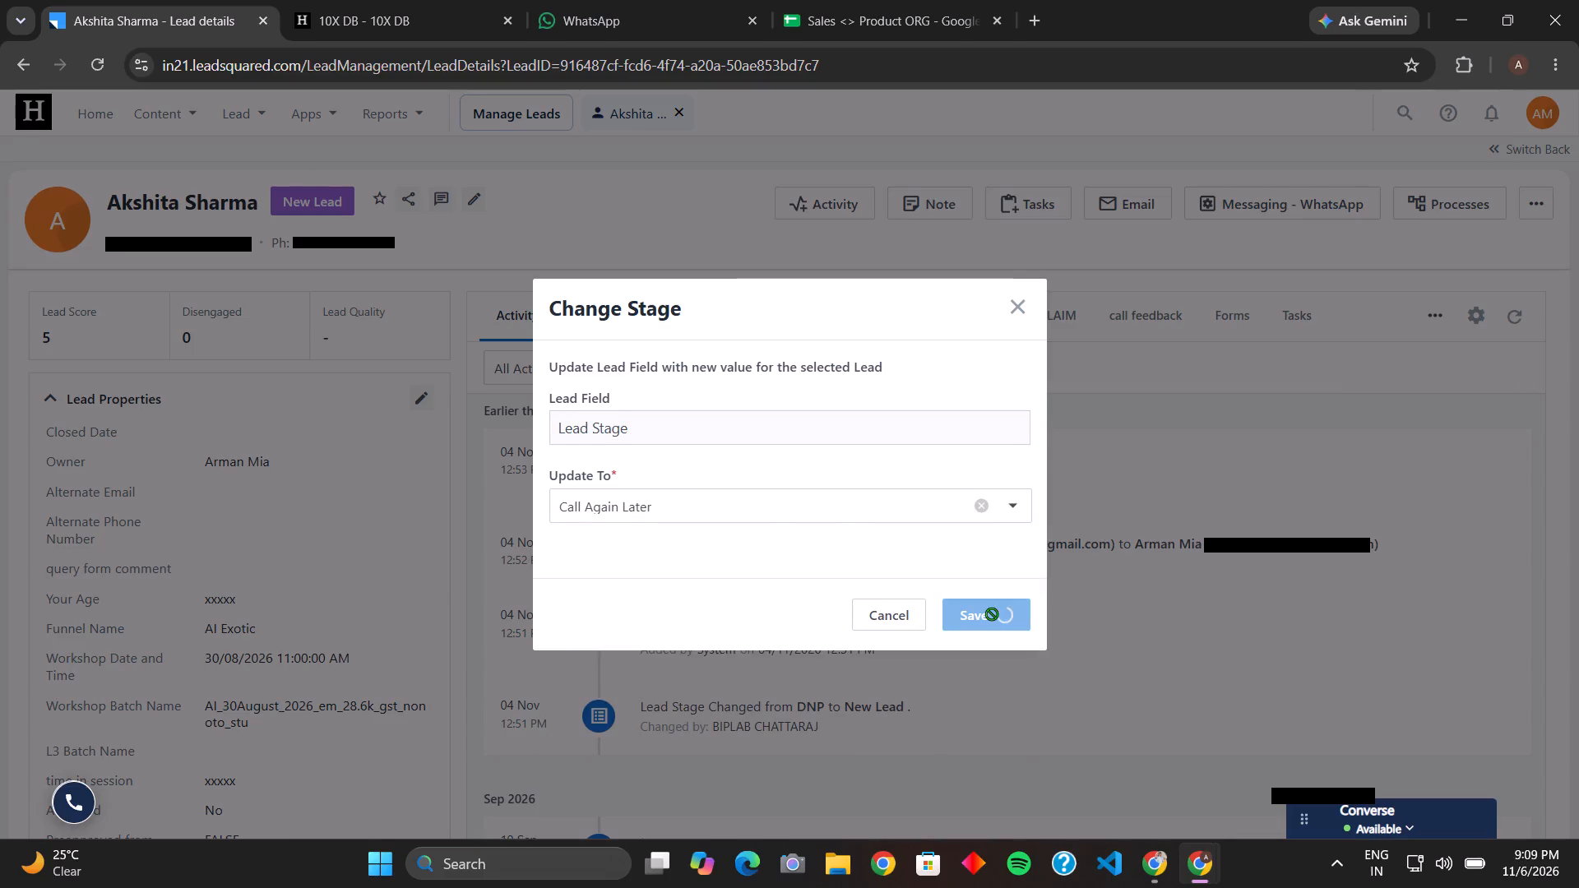